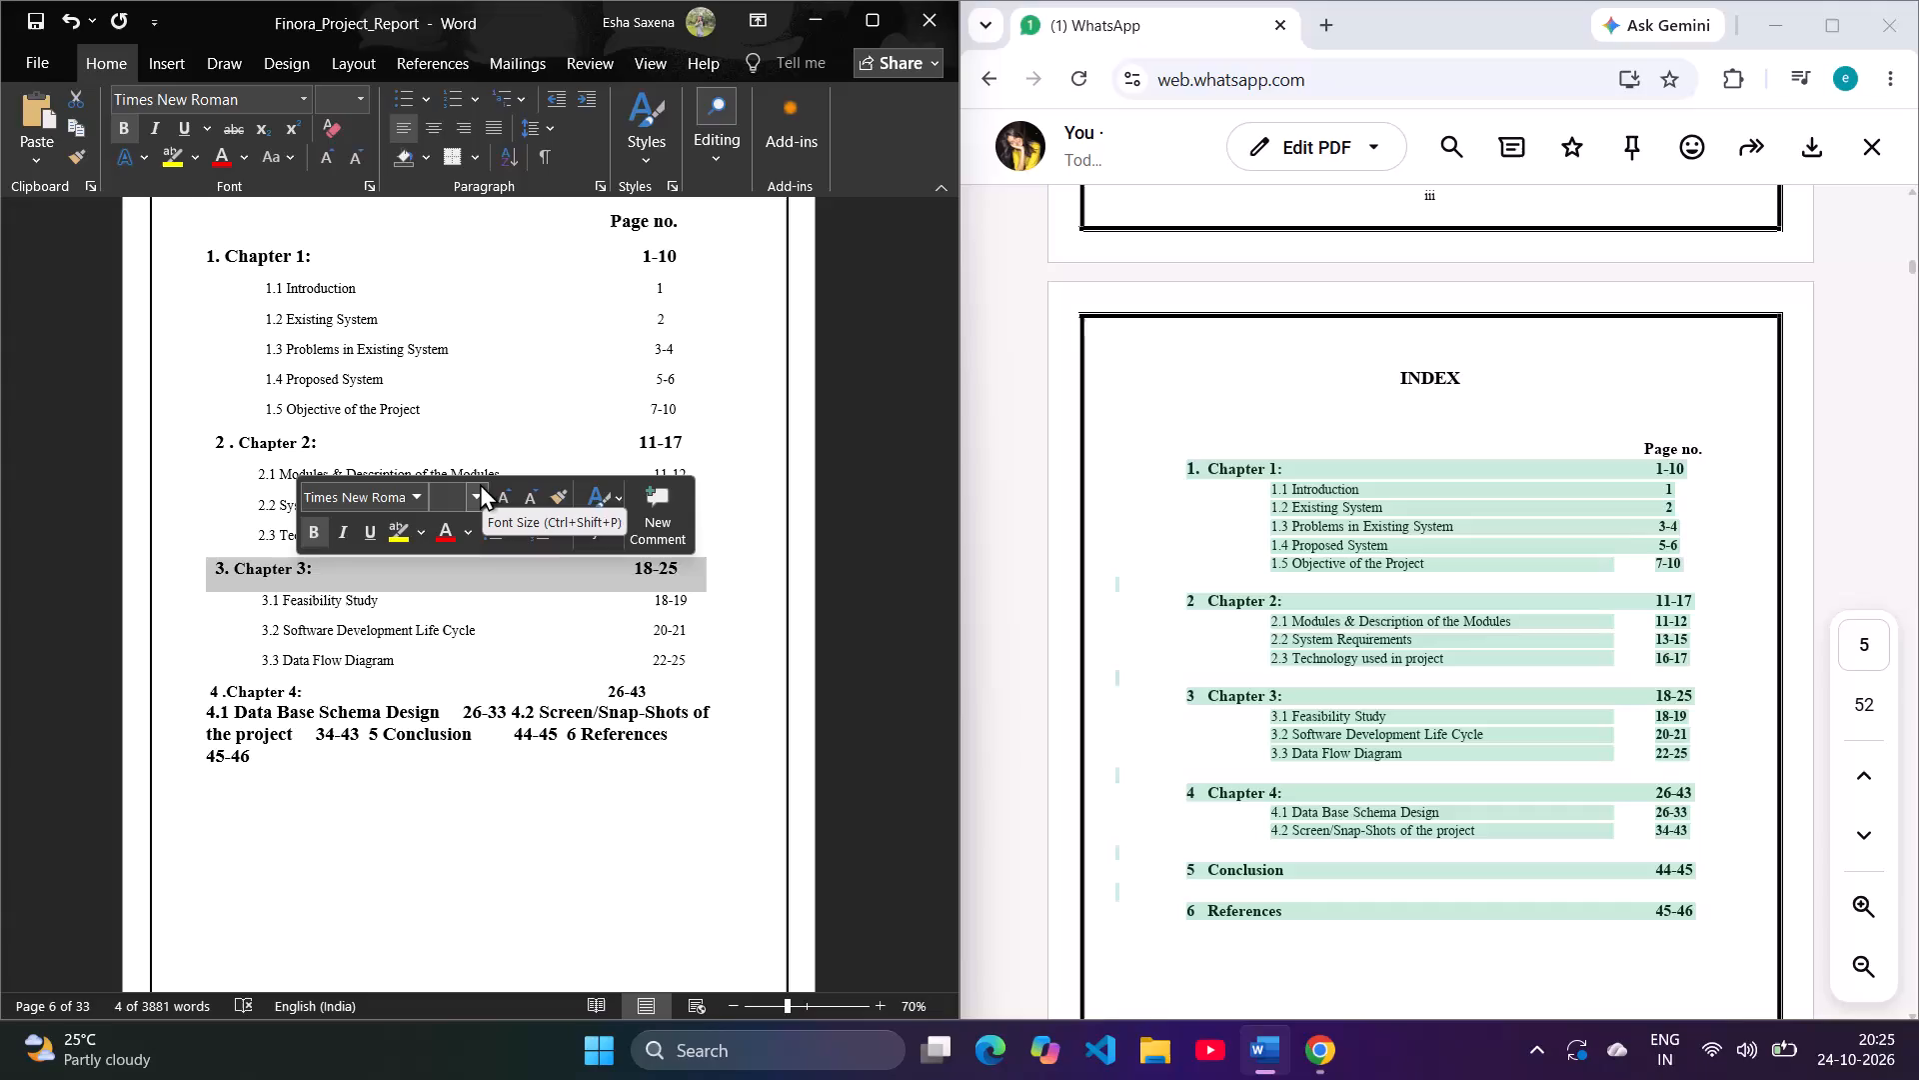
# Set the font size of the Chapter 3 heading line in the index to 14.
pyautogui.click(476, 486)
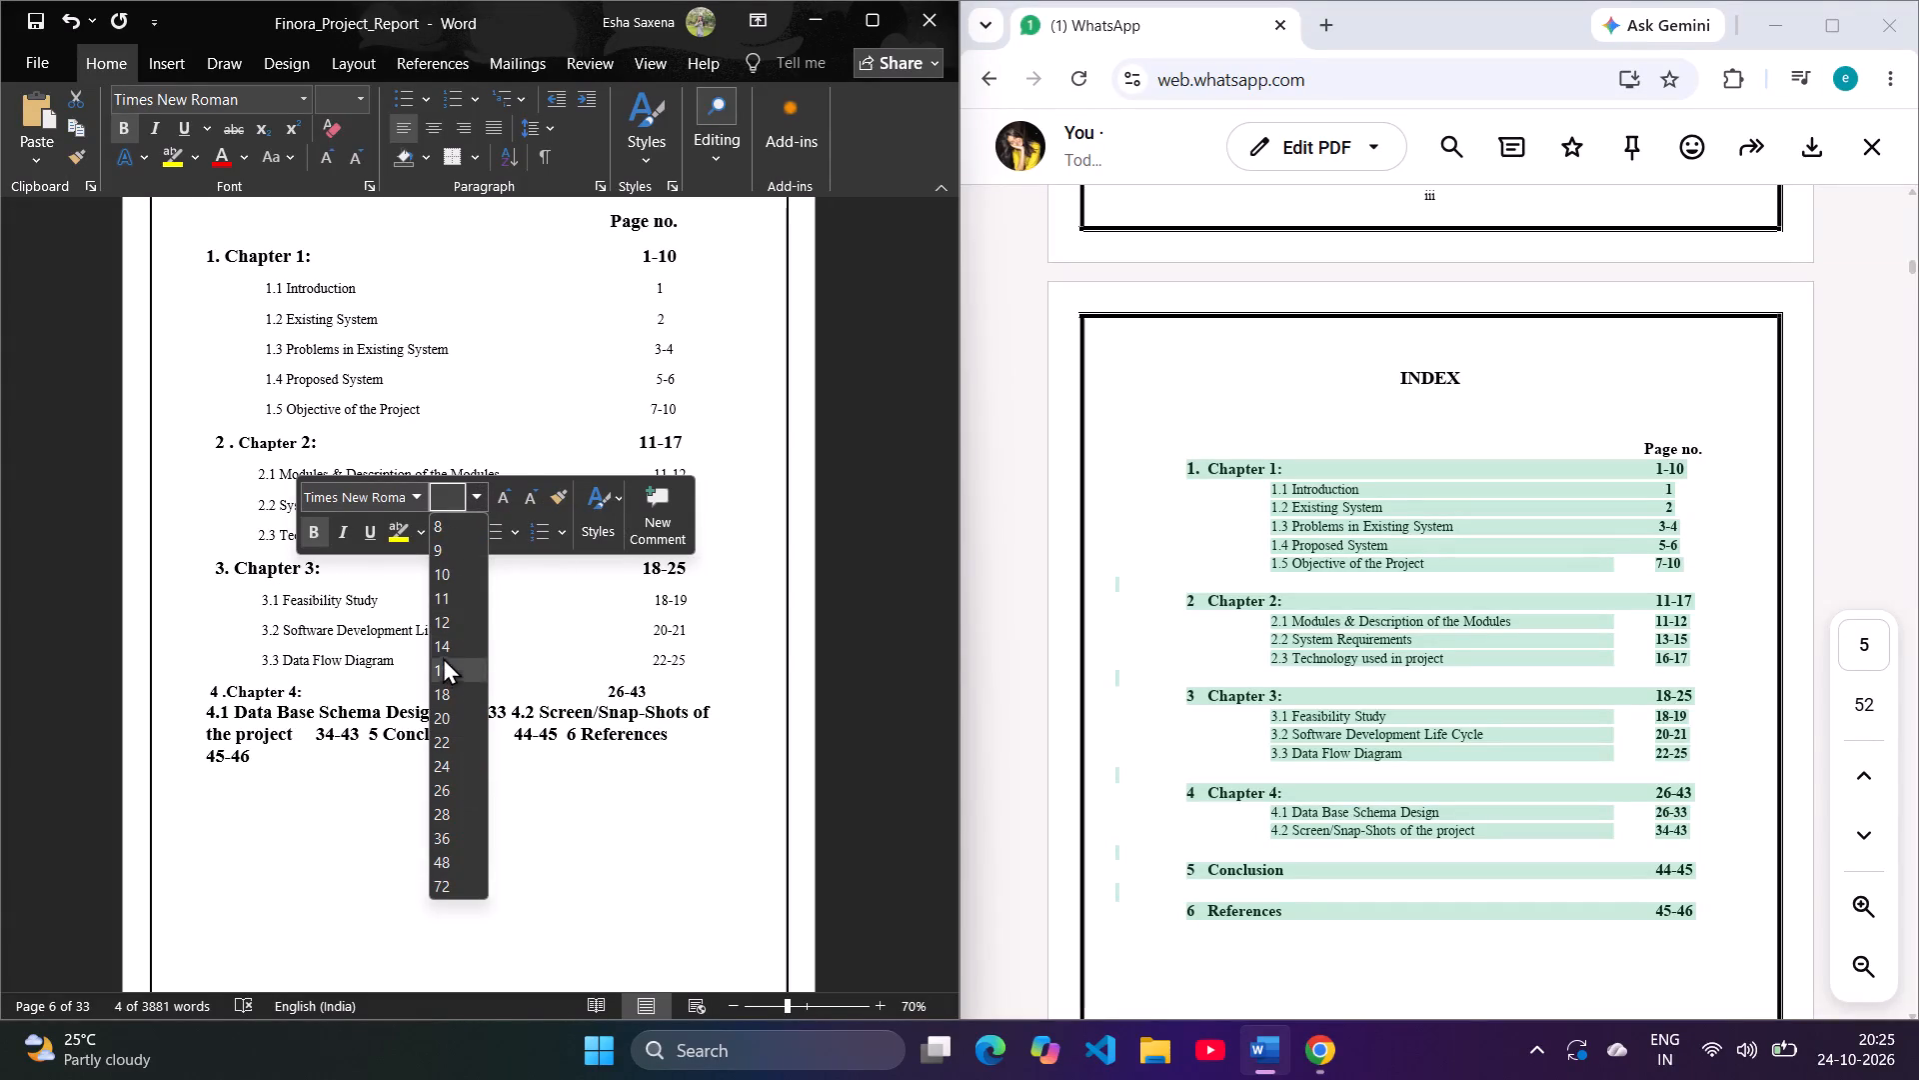
pyautogui.click(443, 650)
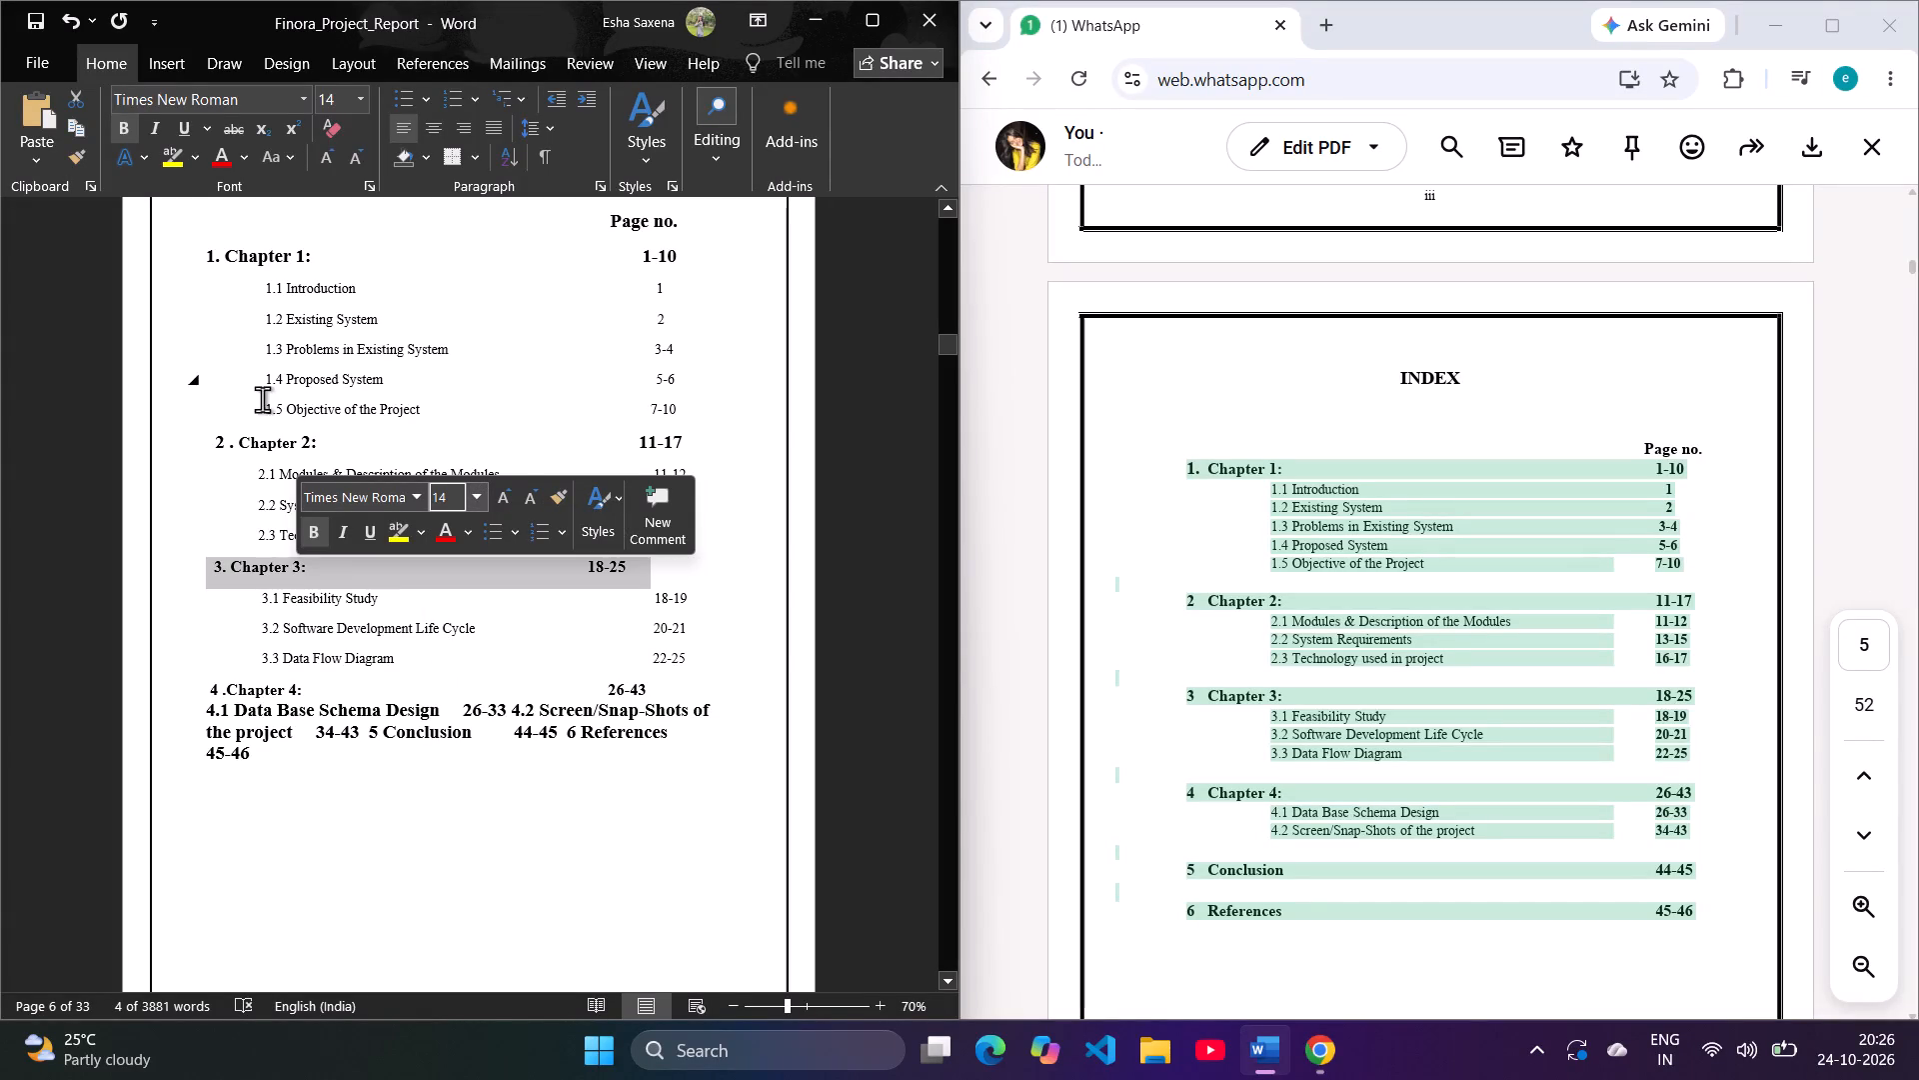
# Set the font size of the Chapter 2 heading line, including its page range, to 14.
pyautogui.tripleClick(249, 436)
pyautogui.doubleClick(249, 436)
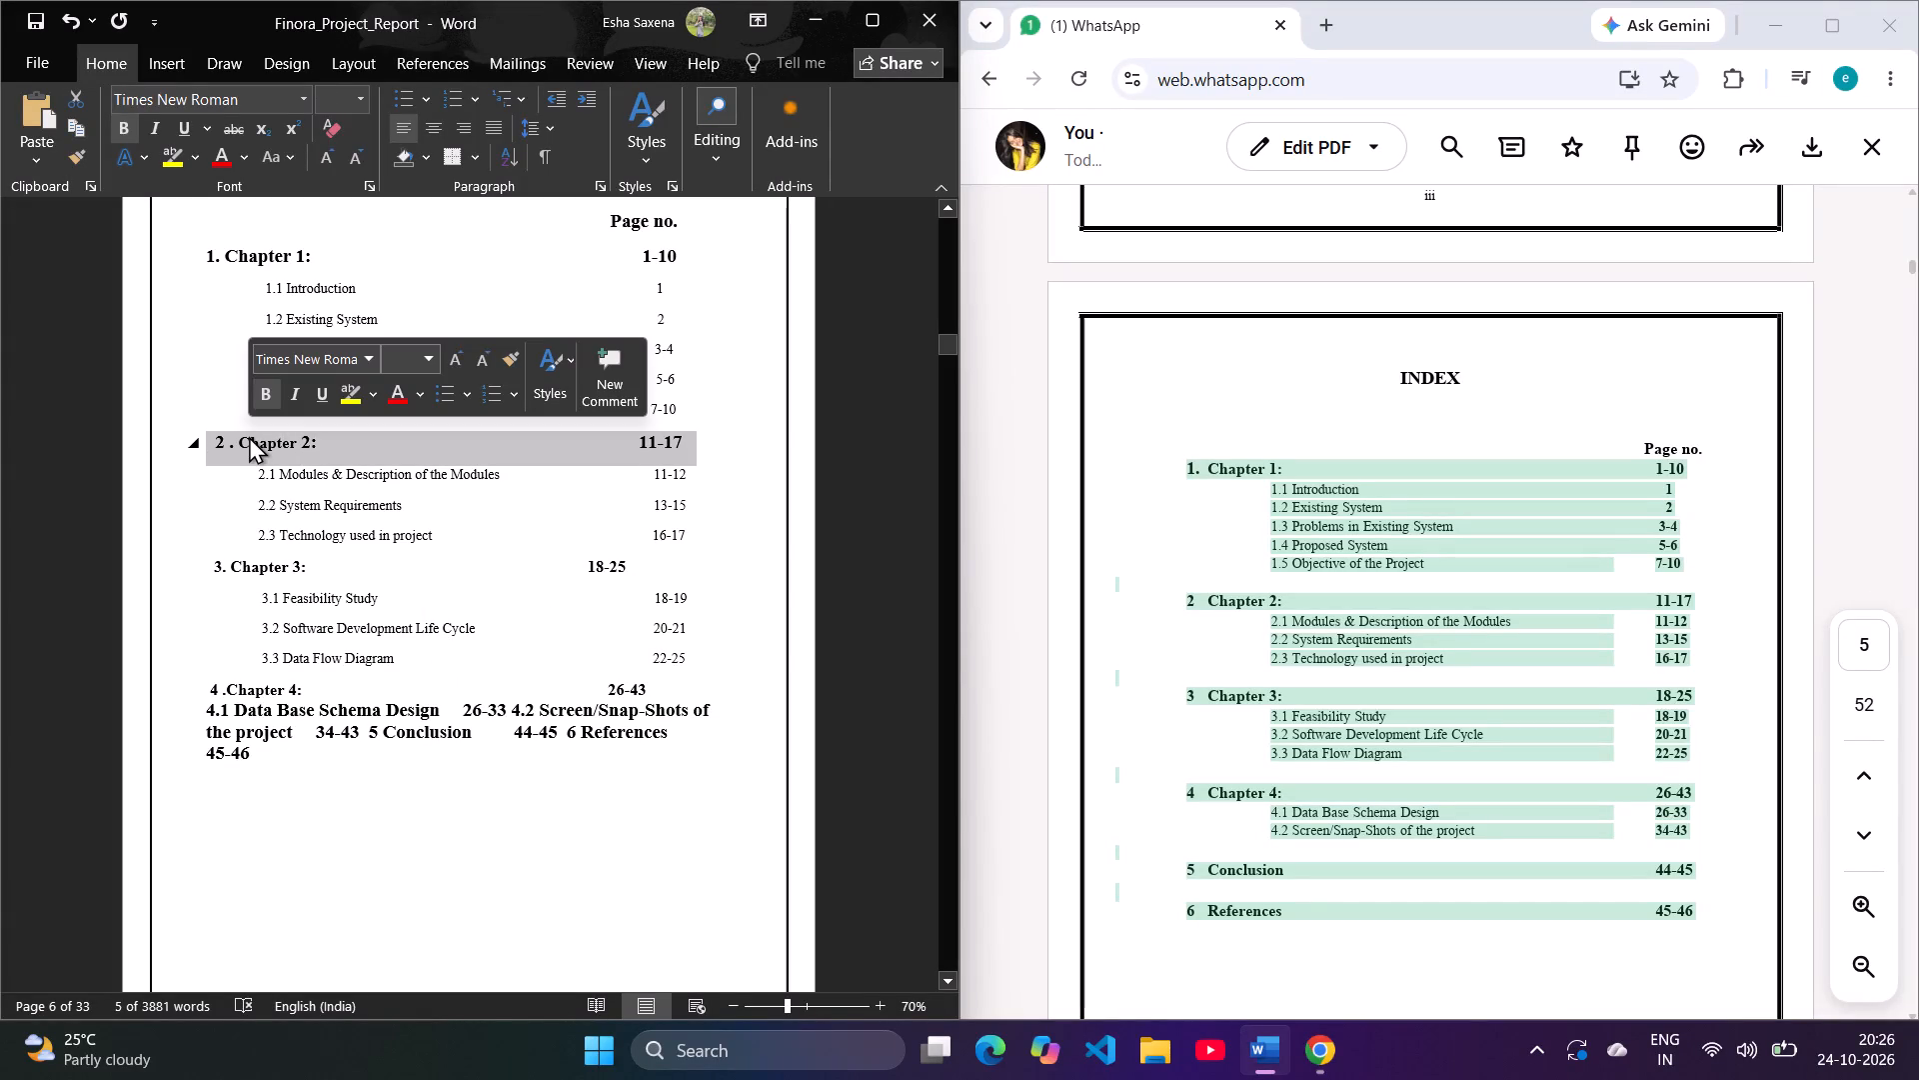
pyautogui.click(427, 355)
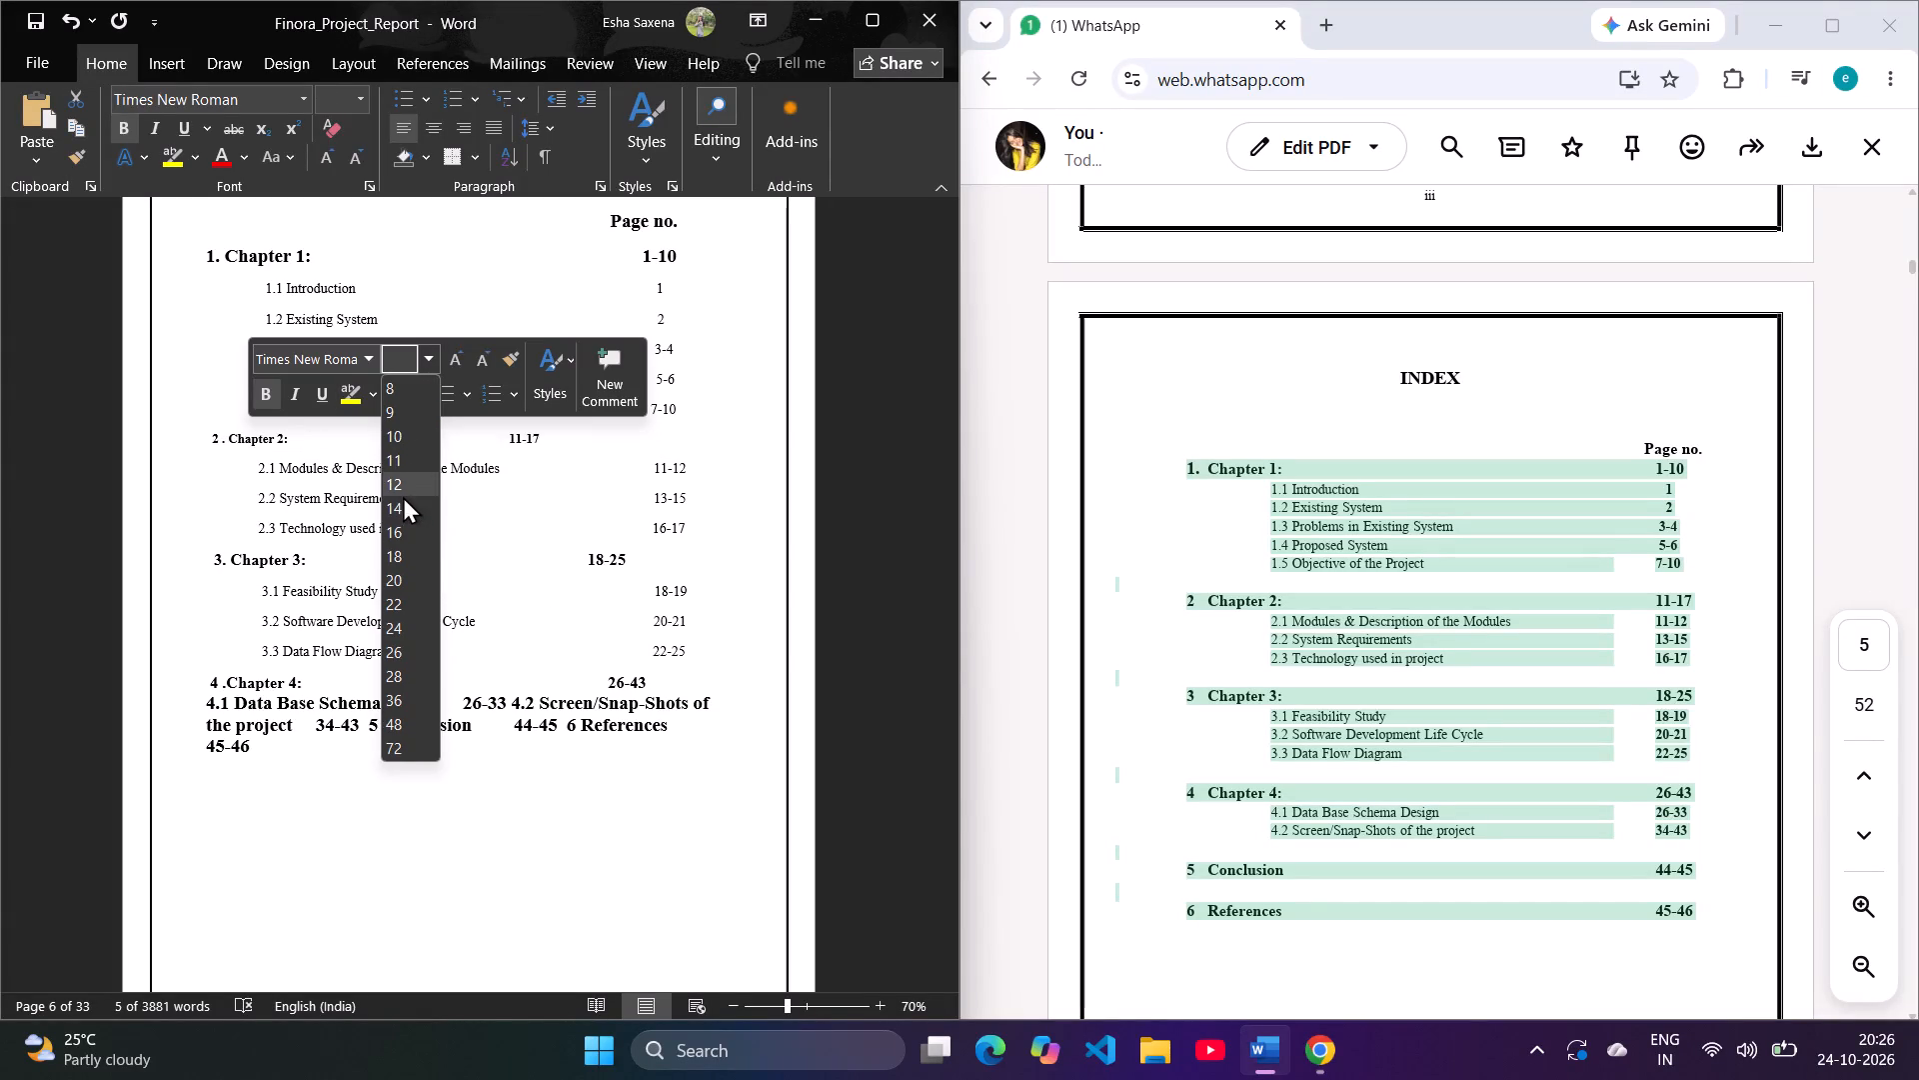
pyautogui.click(400, 510)
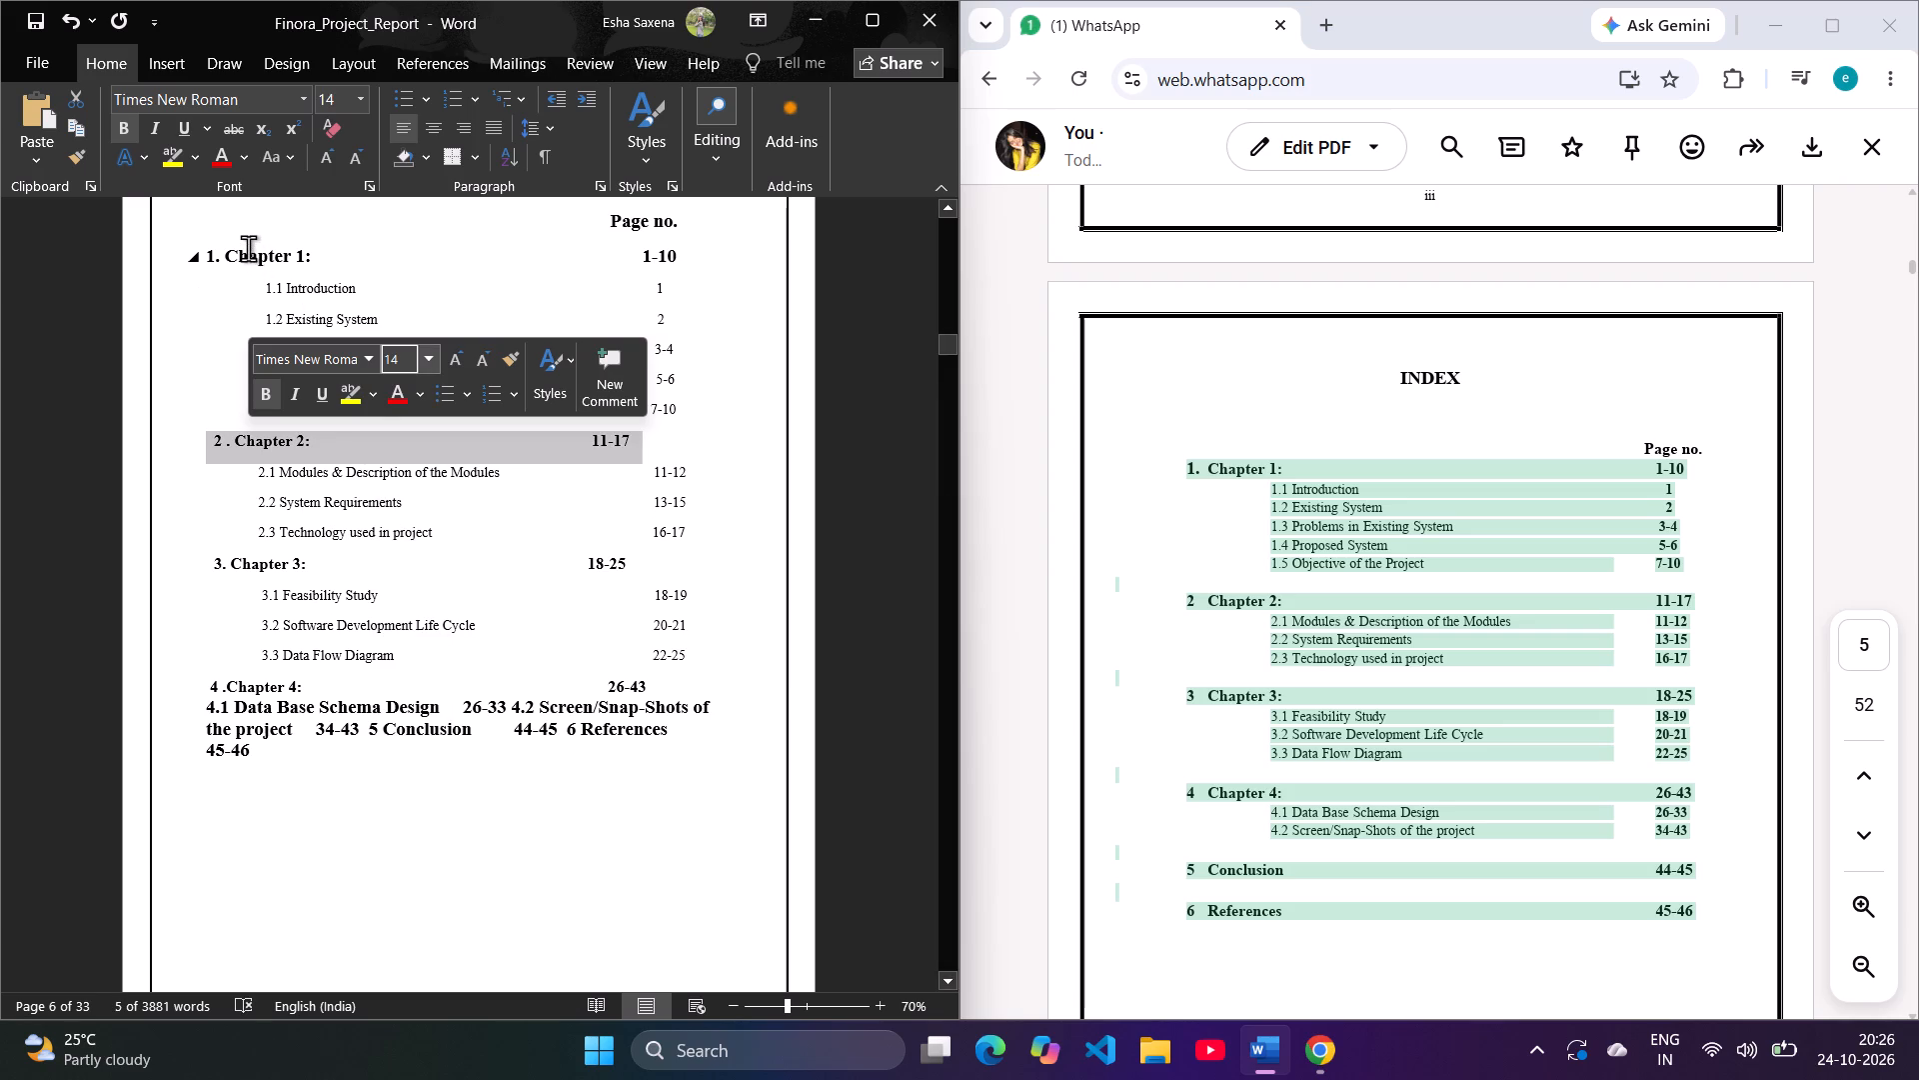
# Select the Chapter 1 heading line in the index.
pyautogui.tripleClick(248, 248)
pyautogui.click(248, 248)
pyautogui.tripleClick(248, 248)
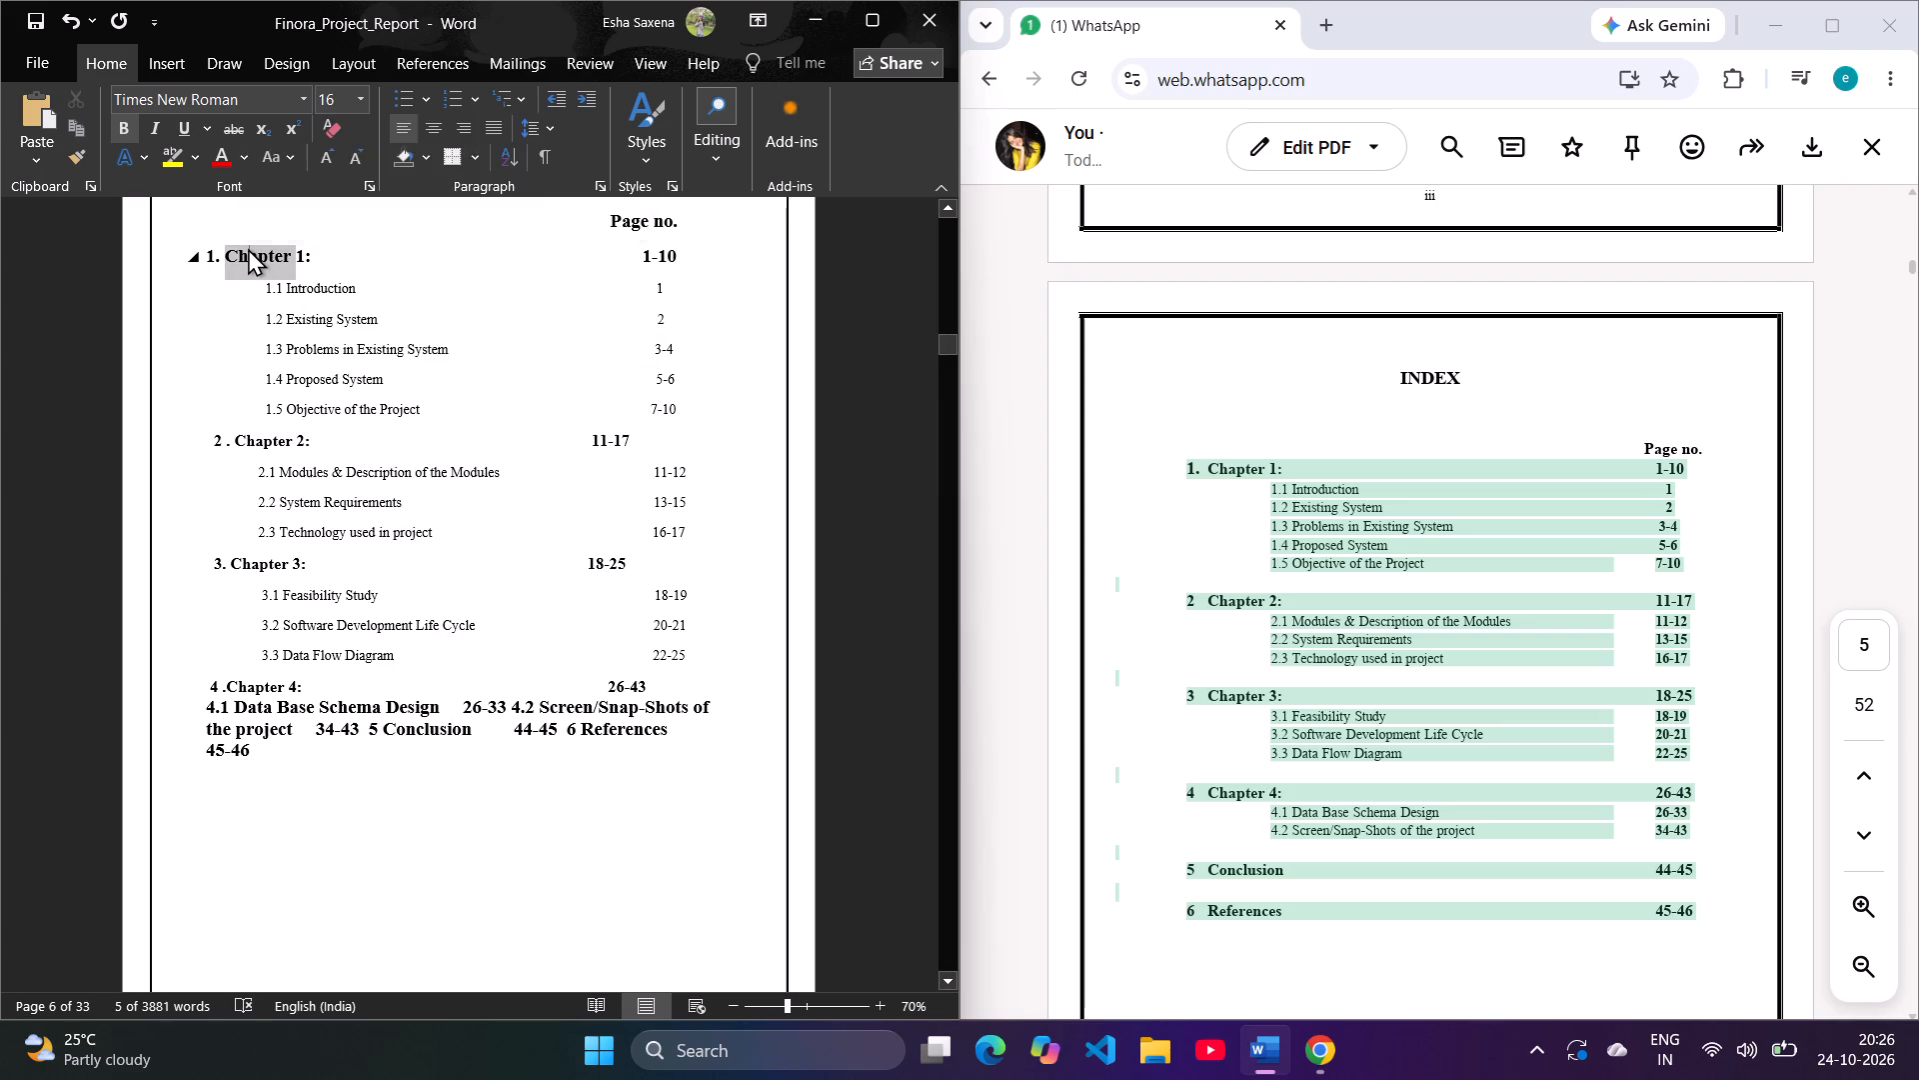
# Set the font size of the index line "1. Chapter 1:" to 14.
pyautogui.click(248, 248)
pyautogui.doubleClick(248, 246)
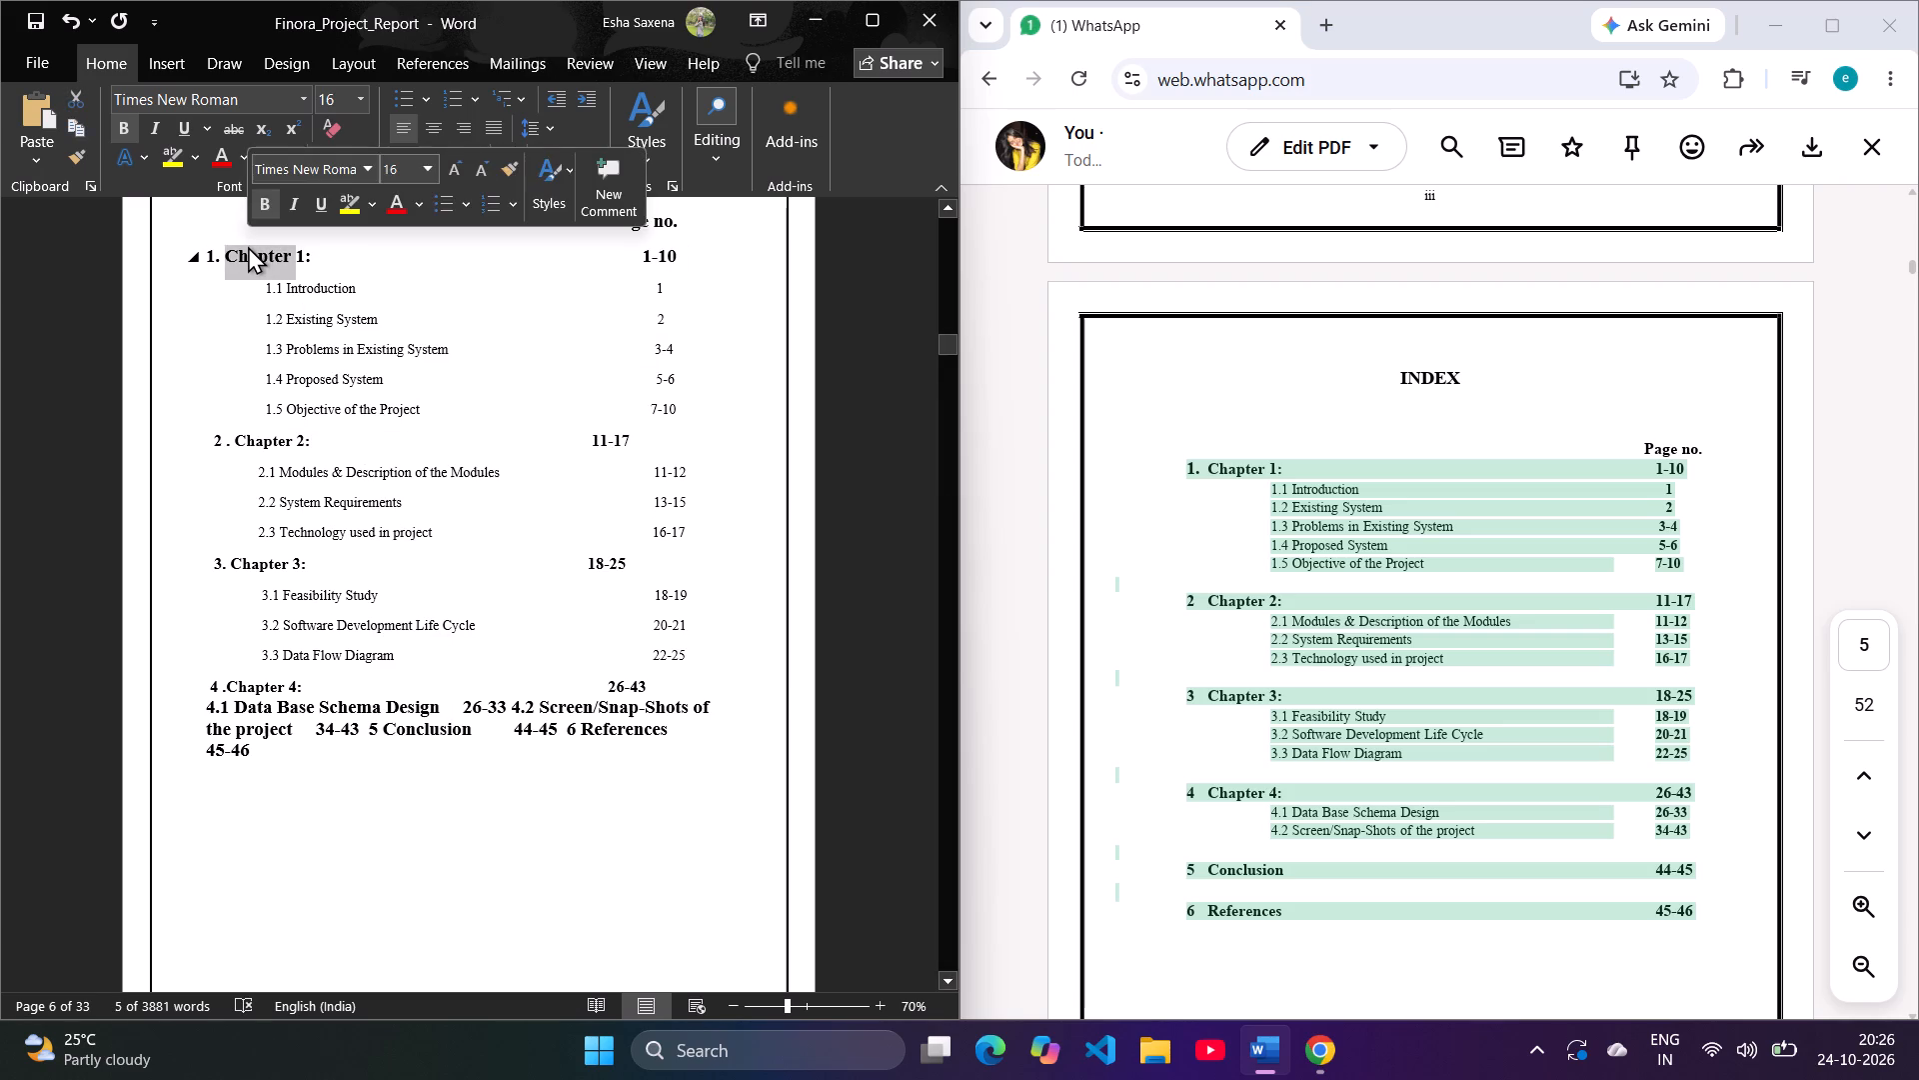
pyautogui.tripleClick(248, 246)
pyautogui.doubleClick(248, 246)
pyautogui.click(248, 246)
pyautogui.doubleClick(248, 246)
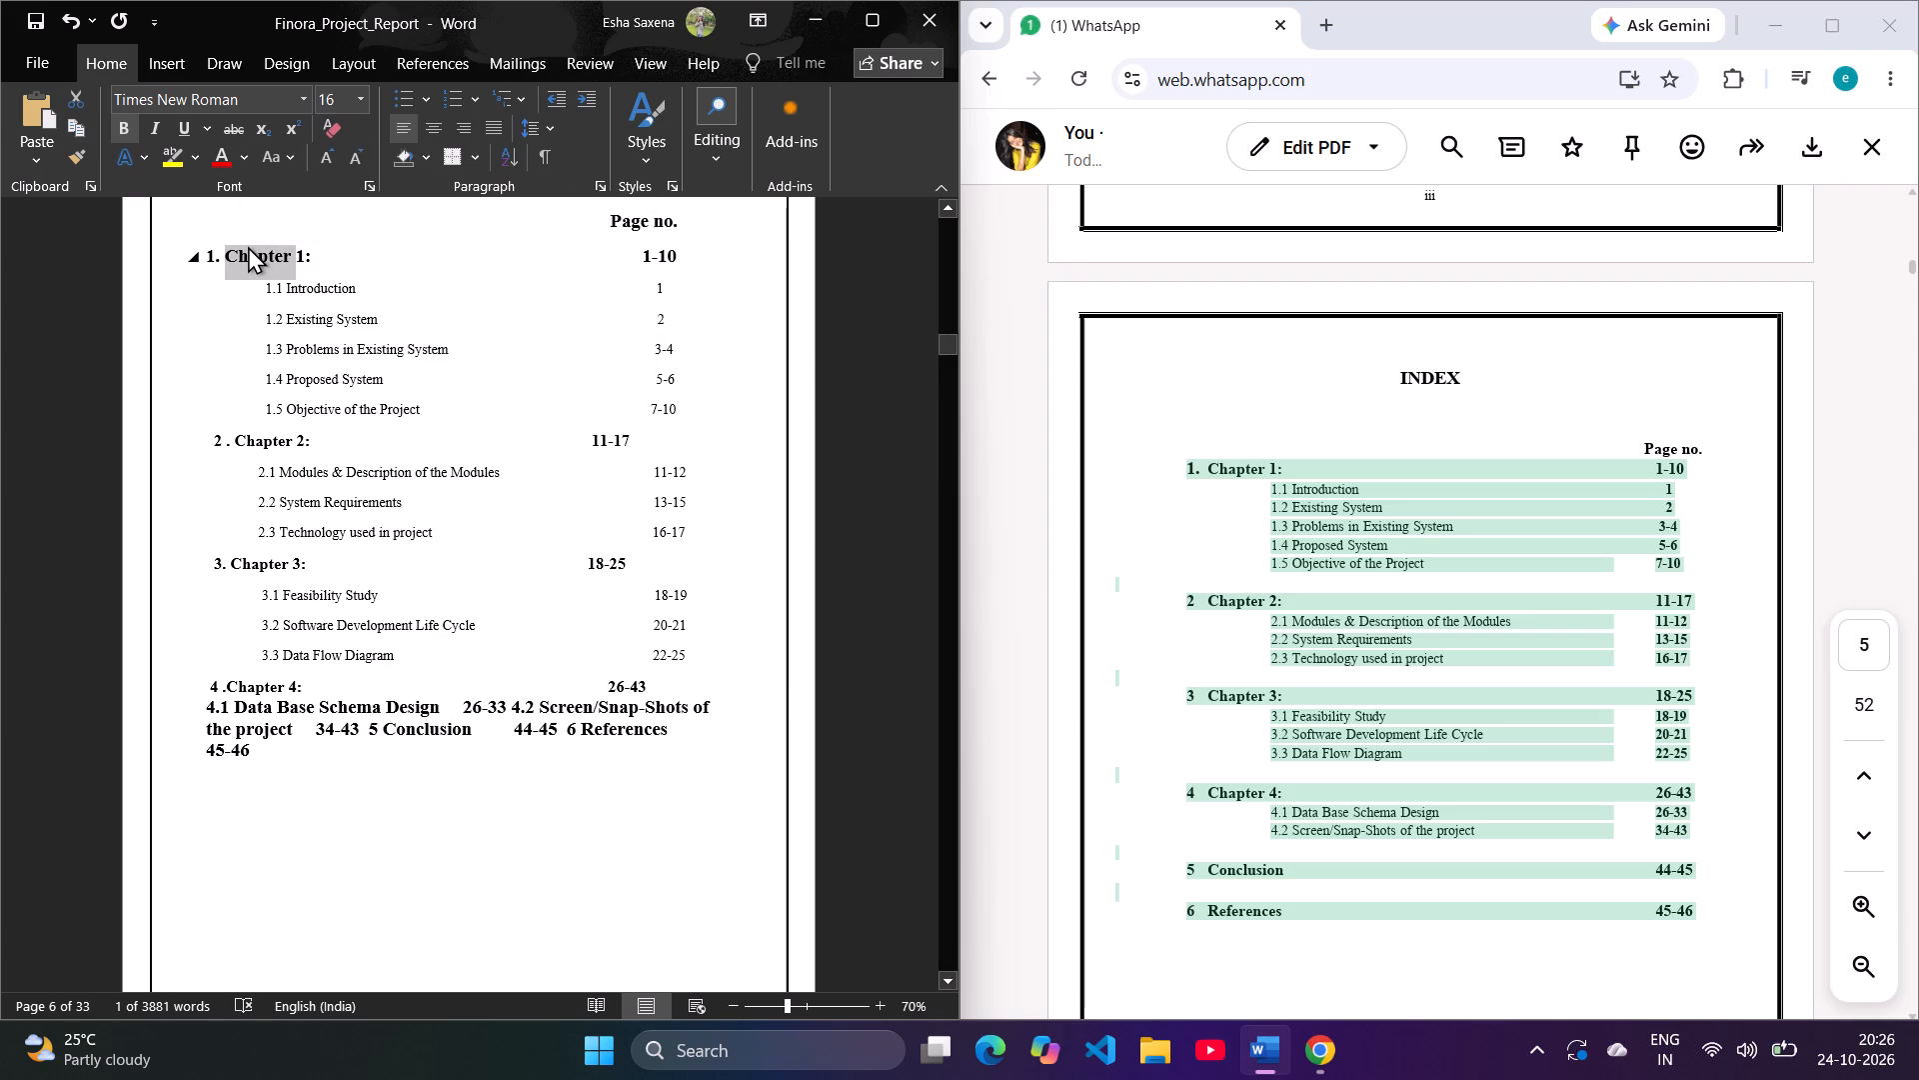
pyautogui.tripleClick(248, 246)
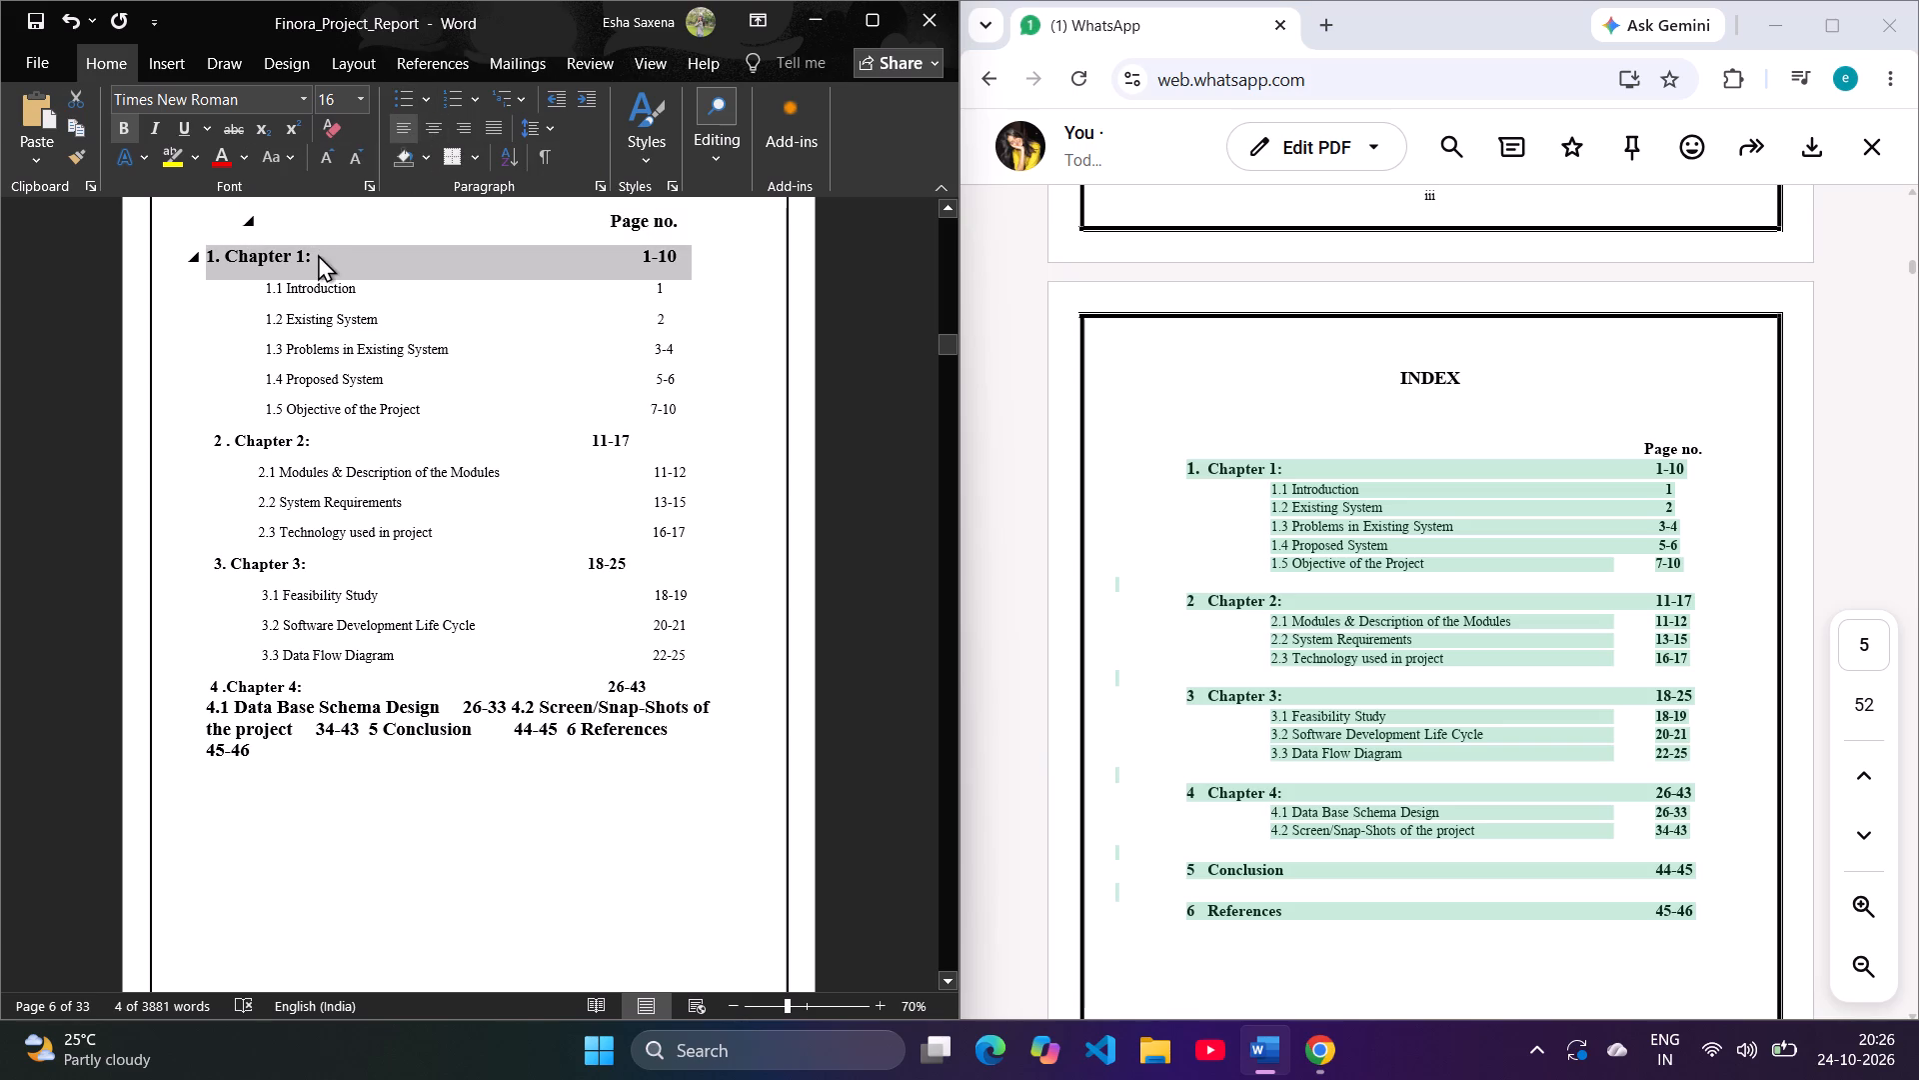
pyautogui.click(354, 89)
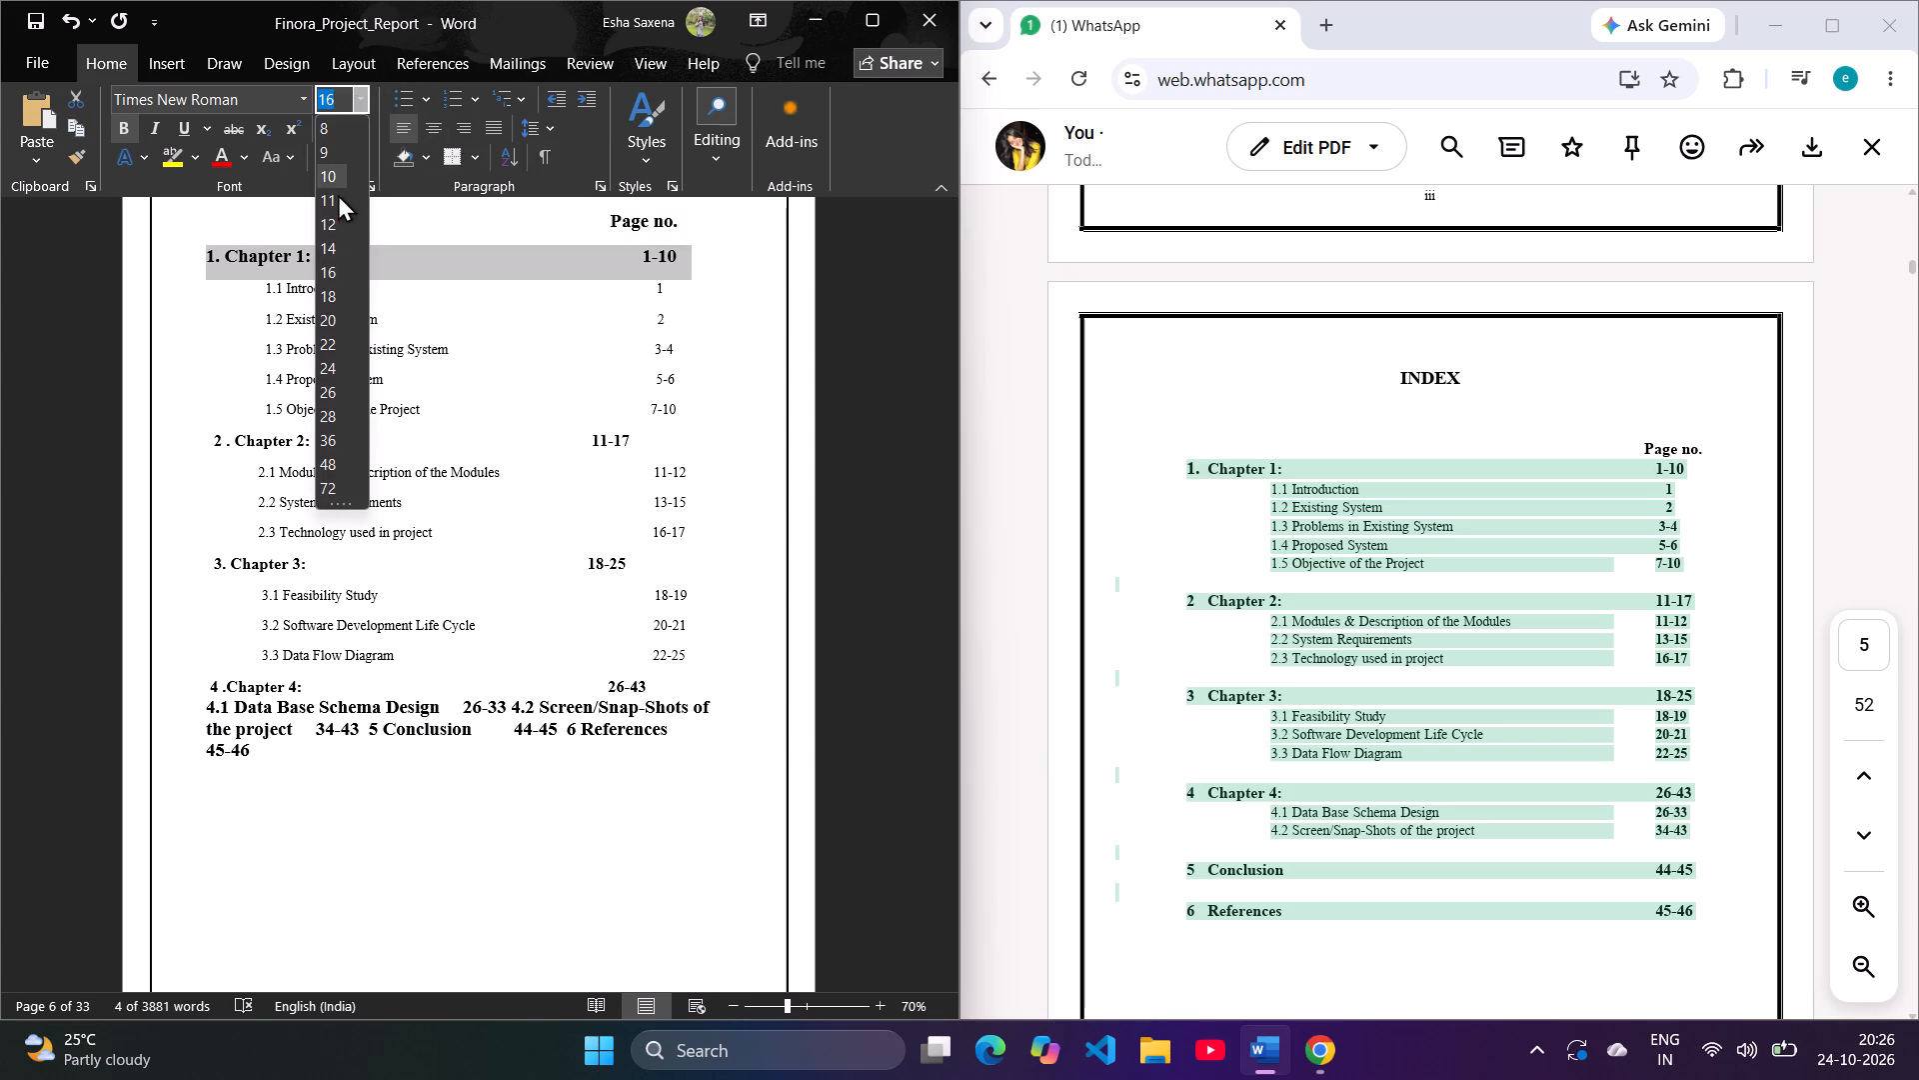
pyautogui.click(335, 242)
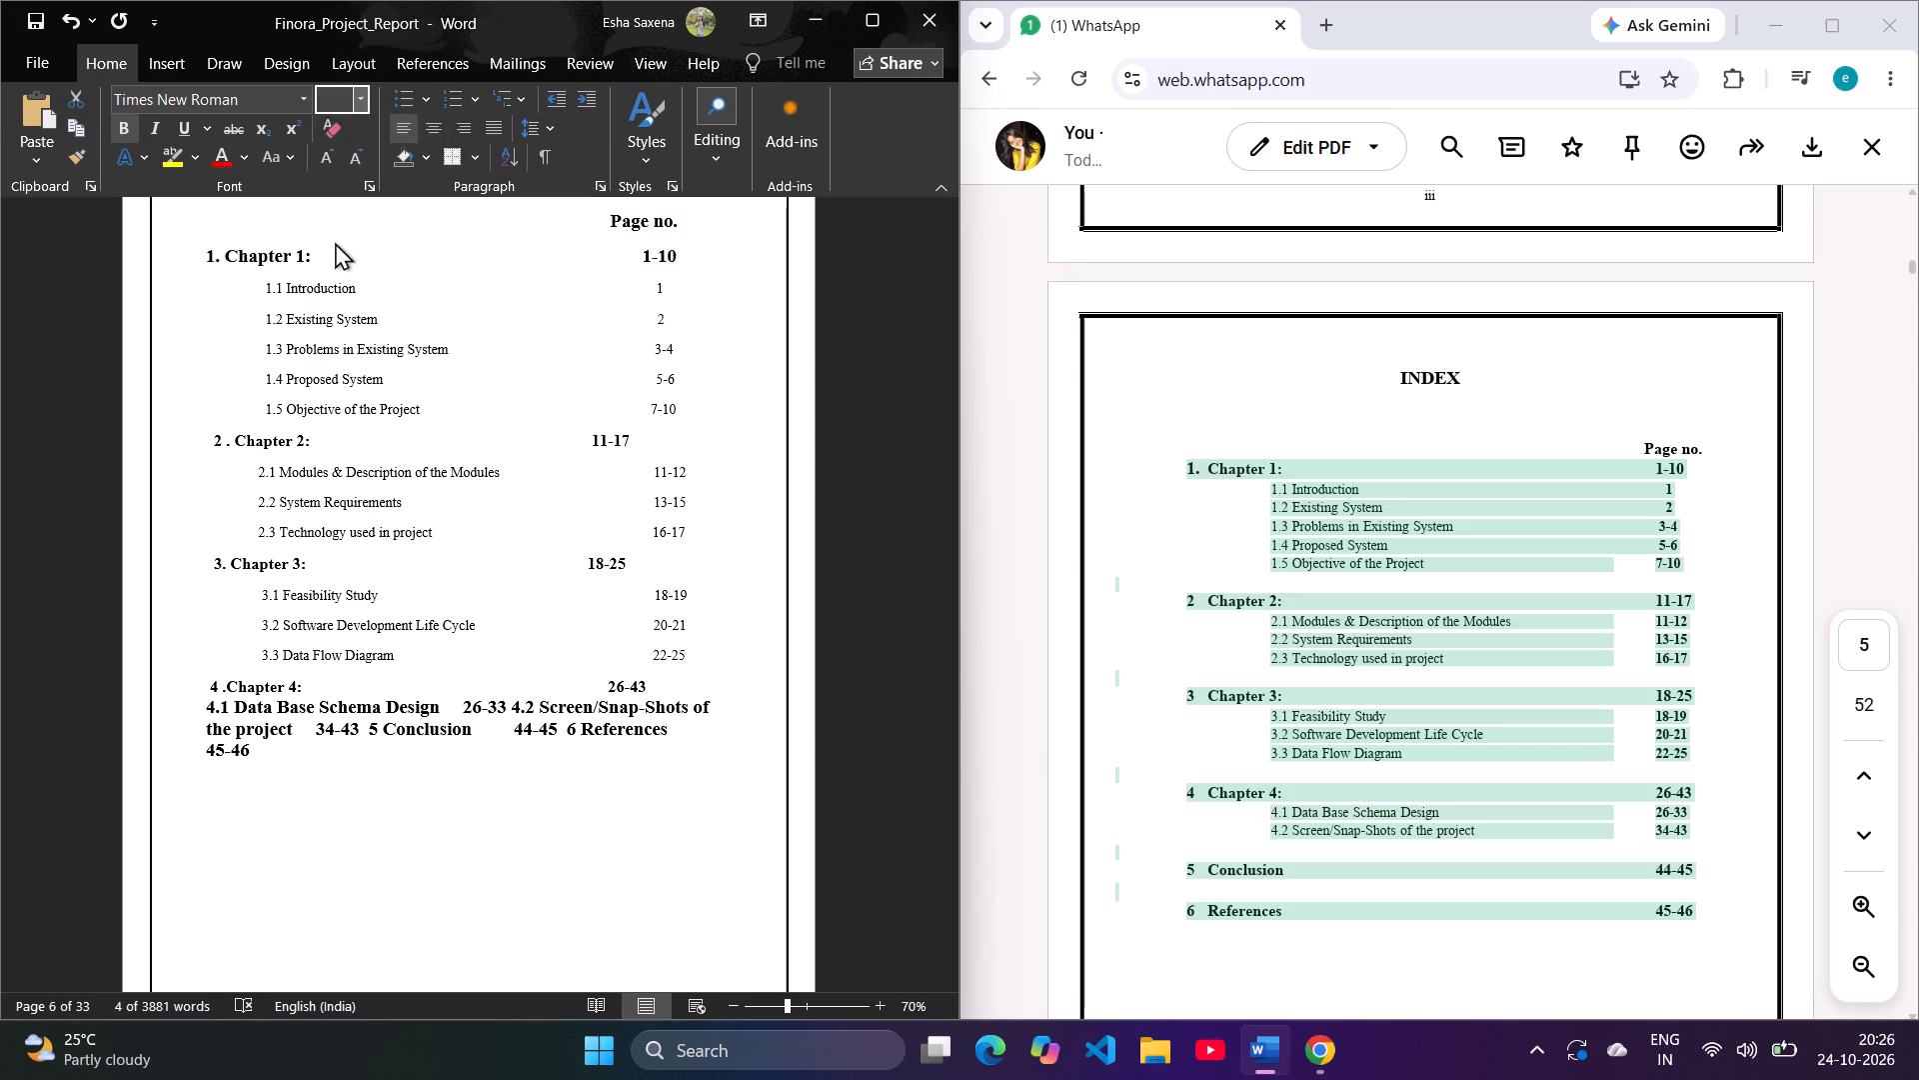
# Add spaces before Chapter 1's page range 1-10 to move it under the "Page no." heading.
pyautogui.click(589, 250)
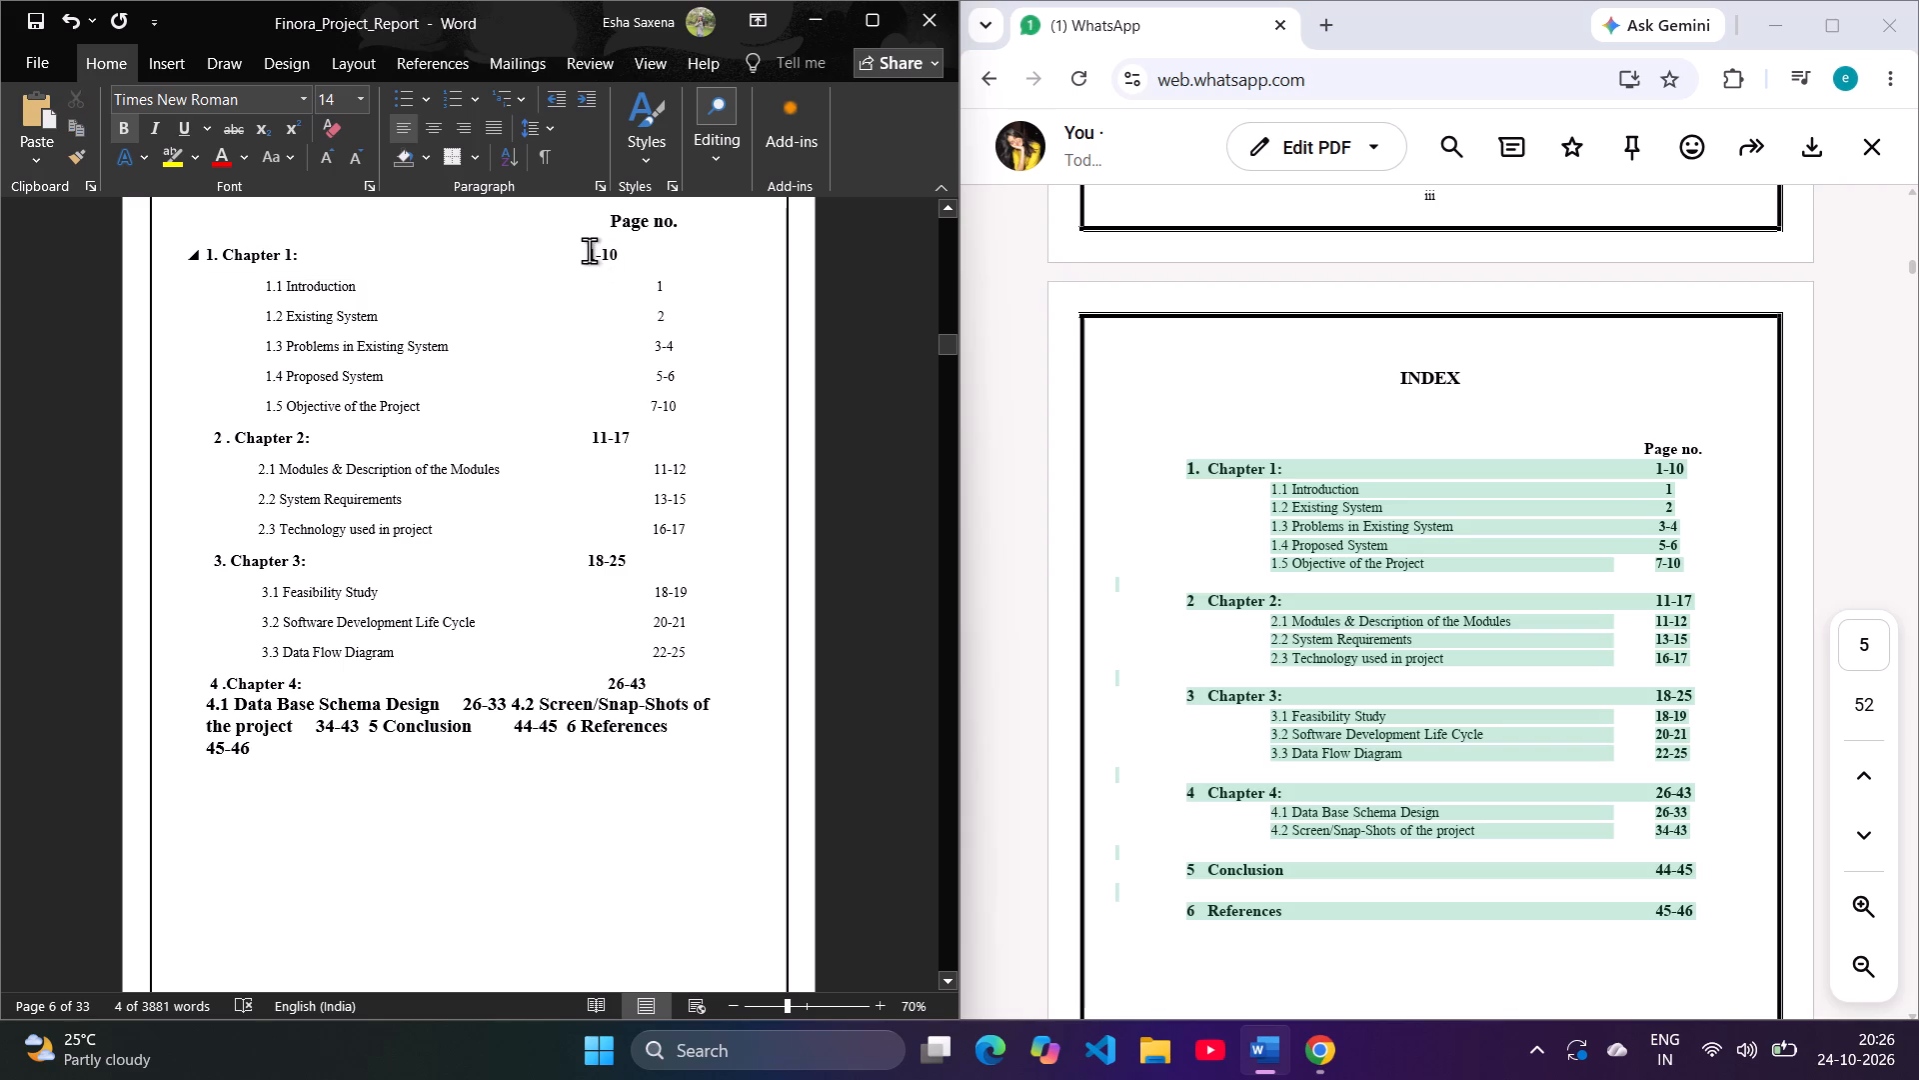
pyautogui.click(589, 250)
pyautogui.press('space')
pyautogui.press('space')
pyautogui.press('space')
pyautogui.press('space')
pyautogui.press('space')
pyautogui.press('space')
pyautogui.press('space')
pyautogui.press('space')
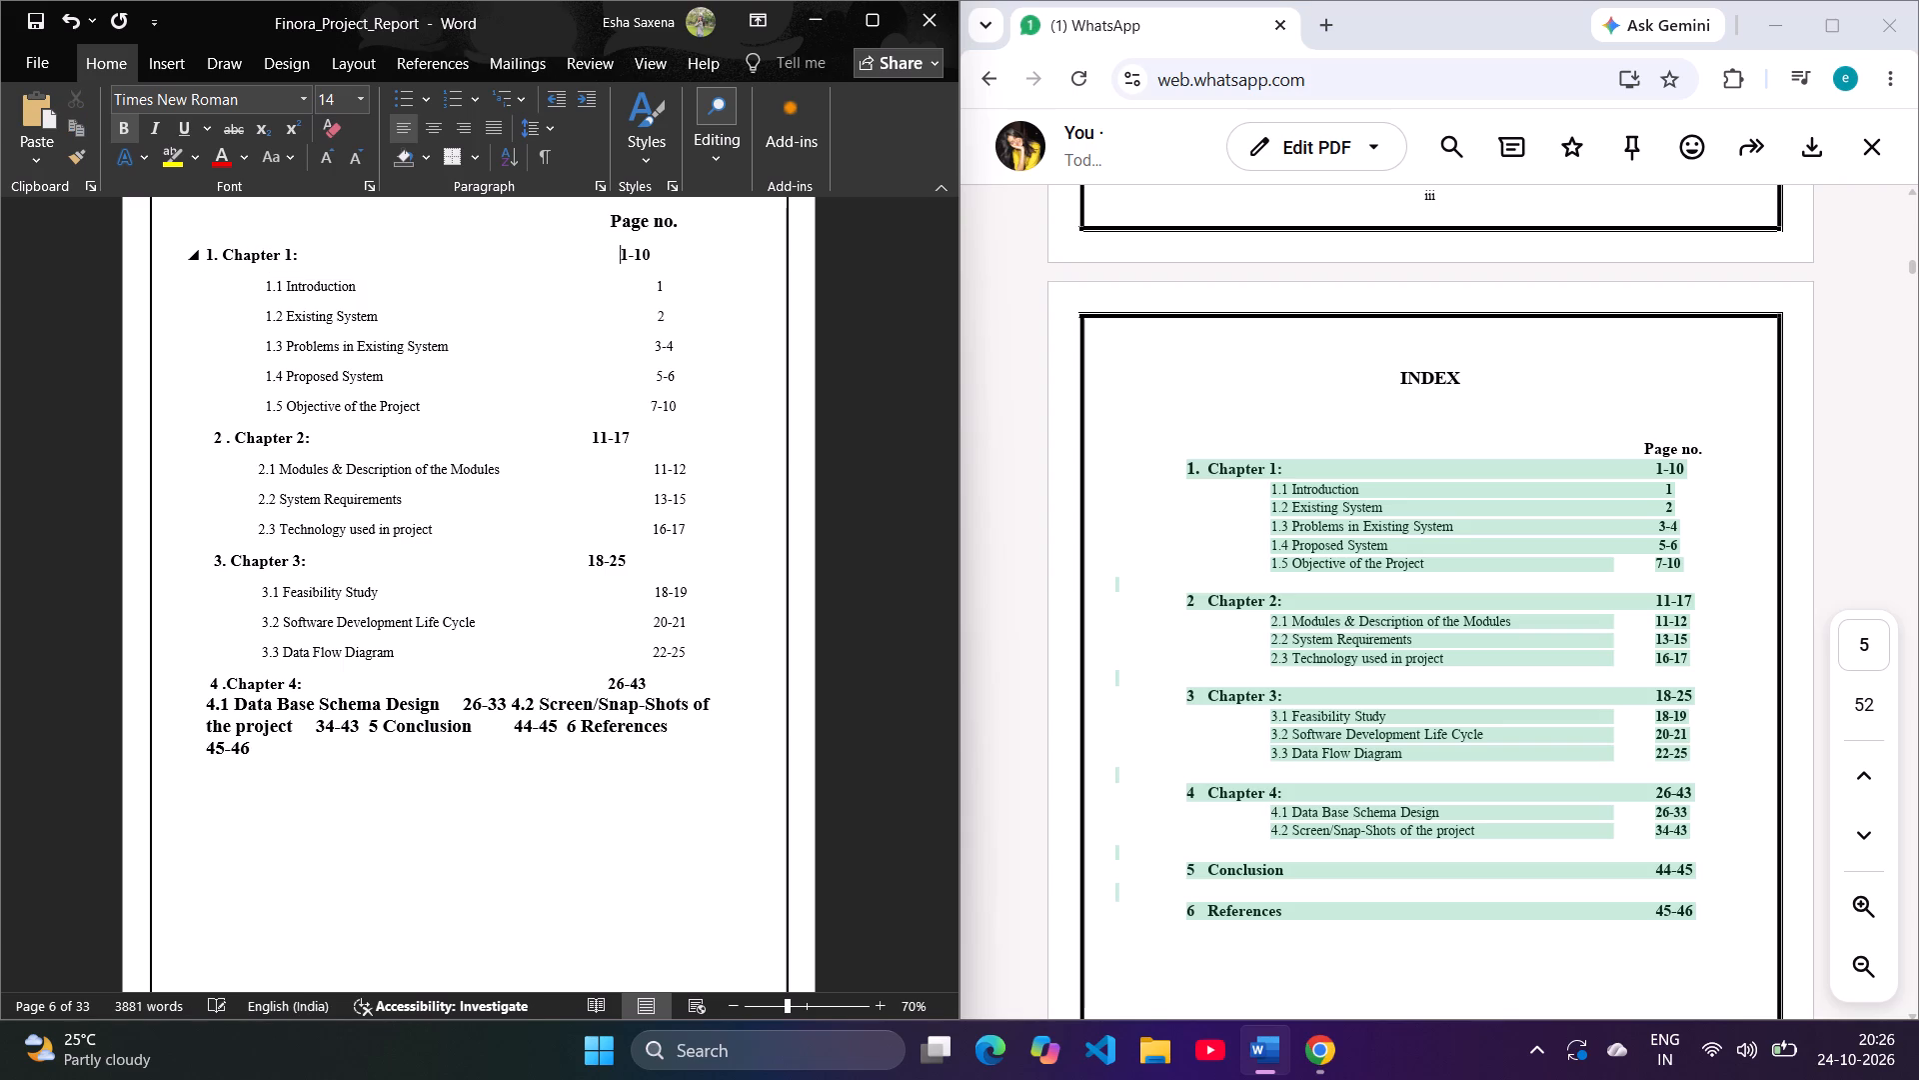
pyautogui.press('space')
pyautogui.press('space')
pyautogui.press('space')
pyautogui.press('space')
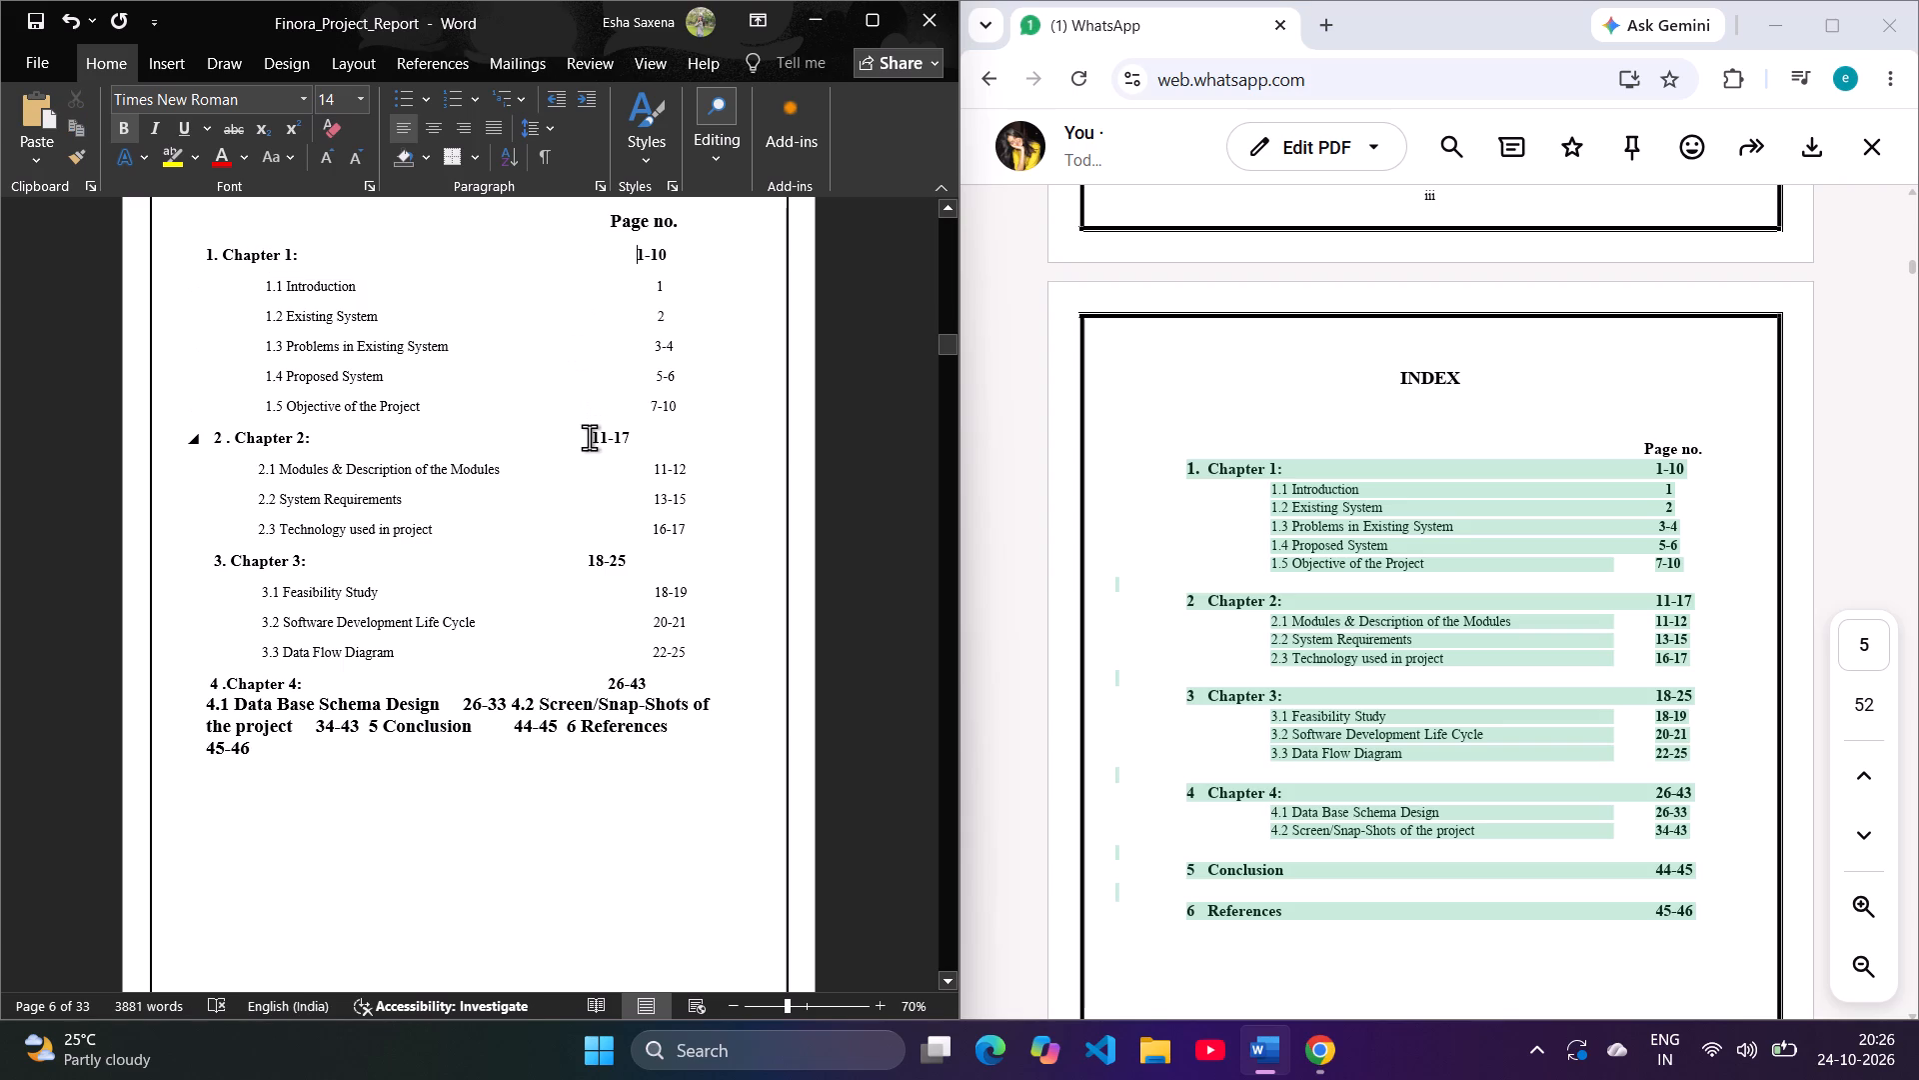
# Add spaces before Chapter 2's page range 11-17 to align it with the page number column.
pyautogui.click(589, 437)
pyautogui.press('space')
pyautogui.press('space')
pyautogui.press('space')
pyautogui.press('space')
pyautogui.press('space')
pyautogui.press('space')
pyautogui.press('space')
pyautogui.press('space')
pyautogui.press('space')
pyautogui.press('space')
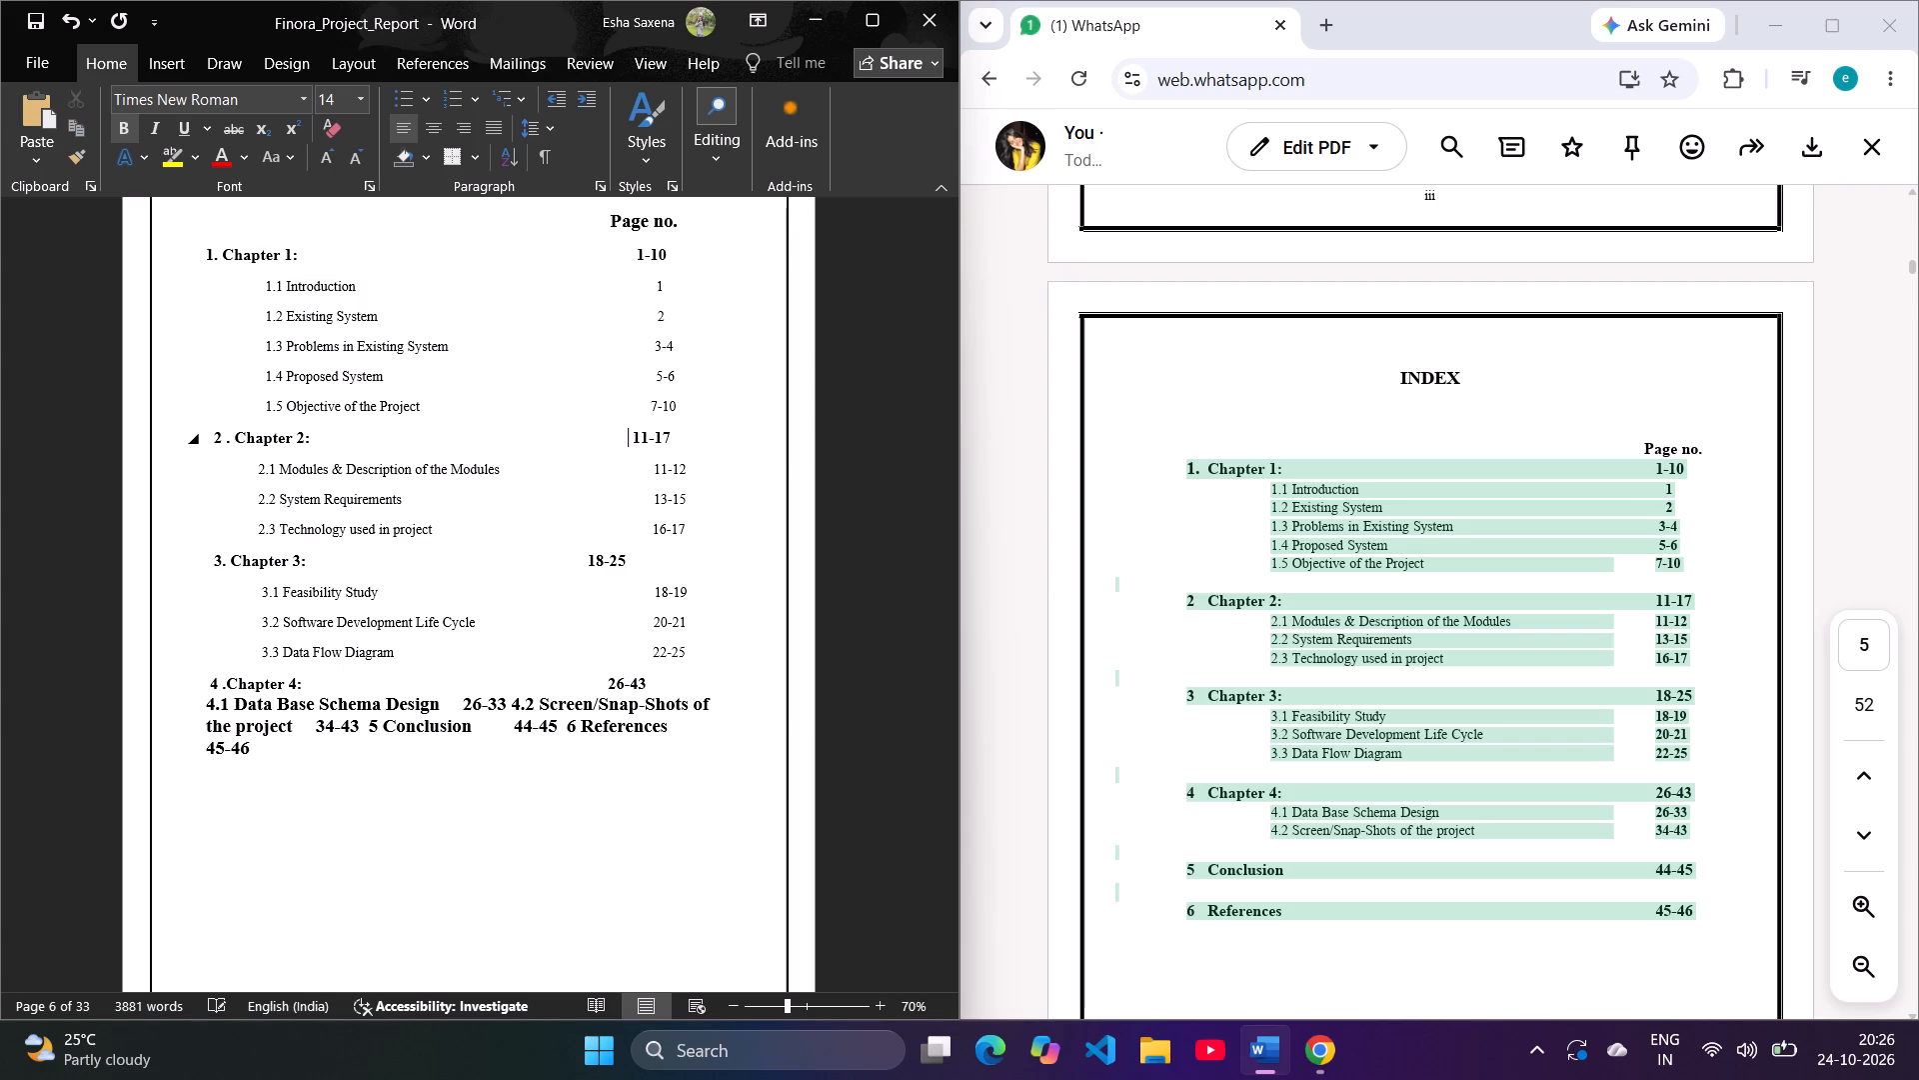
pyautogui.press('space')
pyautogui.press('space')
# Add spaces before Chapter 3's page range 18-25 to align it with the page number column.
pyautogui.click(581, 561)
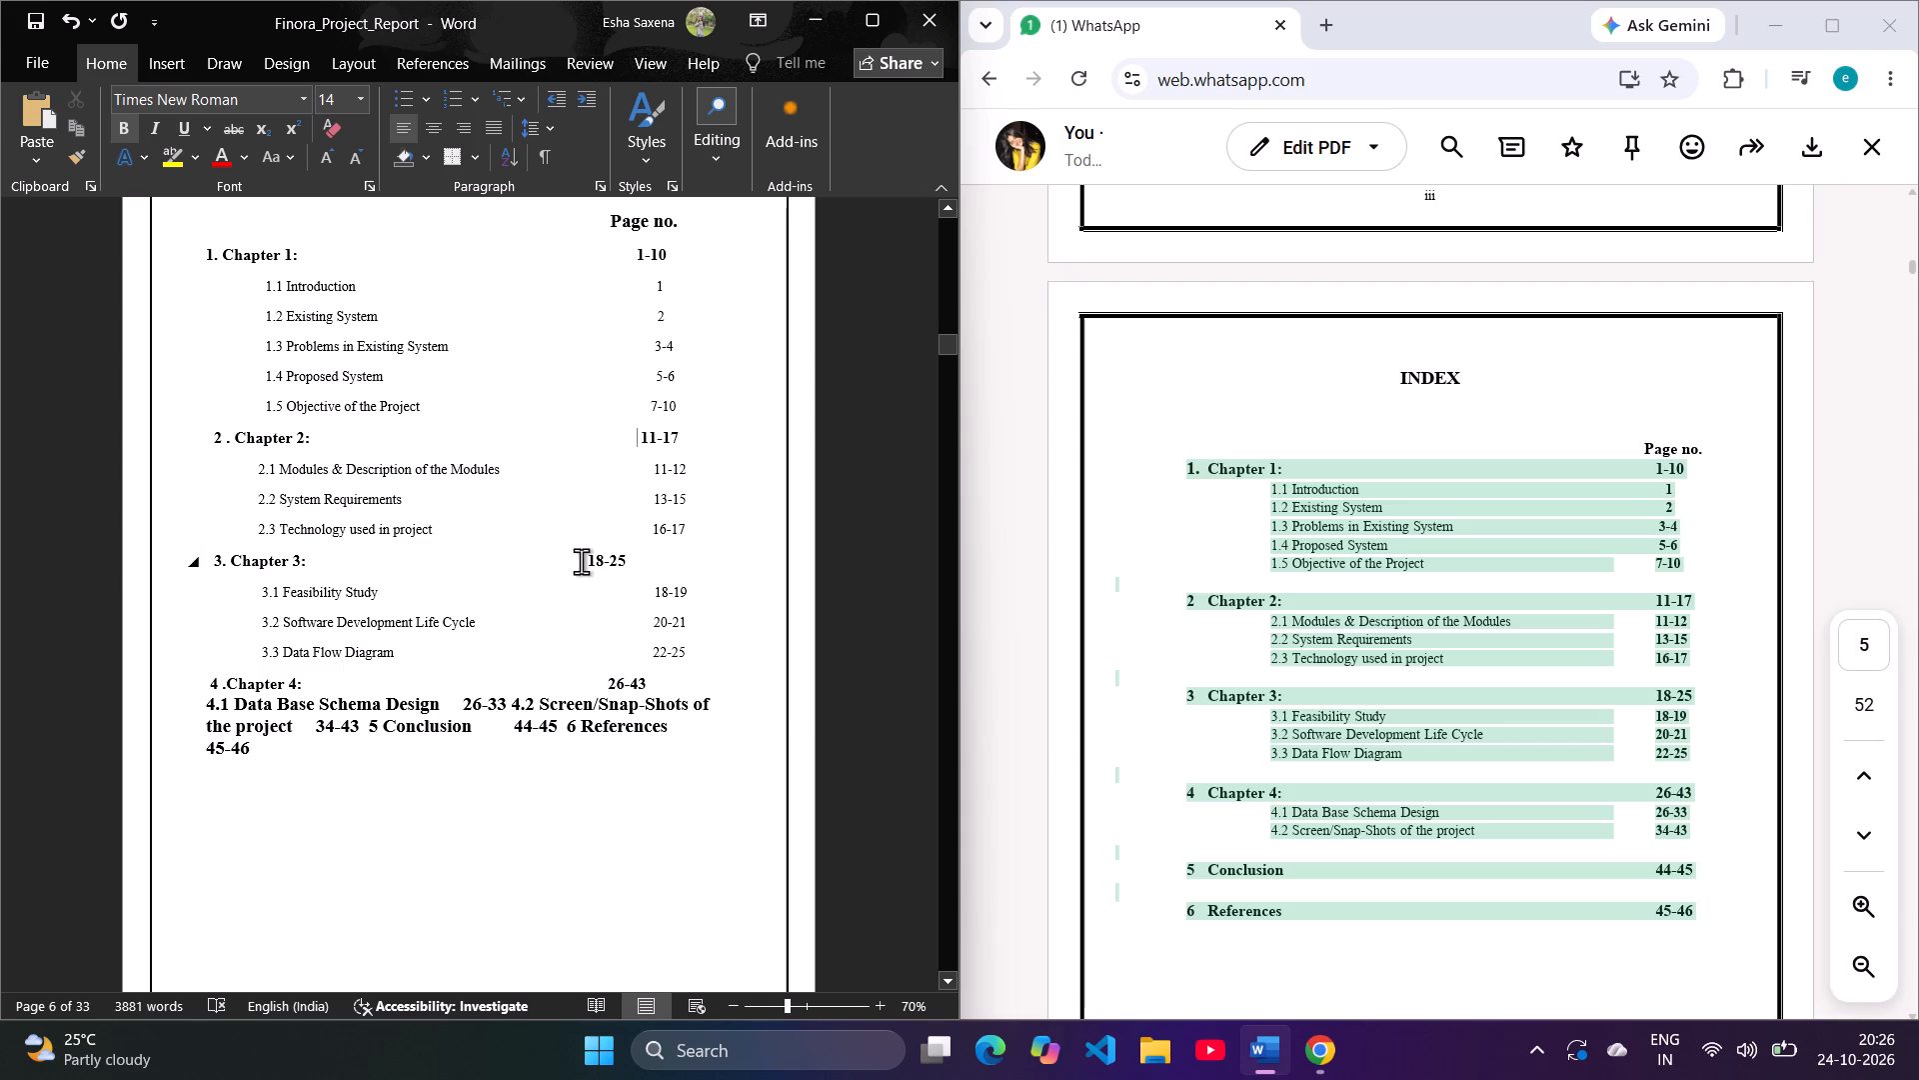
pyautogui.press('space')
pyautogui.press('space')
pyautogui.press('space')
pyautogui.press('space')
pyautogui.press('space')
pyautogui.press('space')
pyautogui.press('space')
pyautogui.press('space')
pyautogui.press('space')
pyautogui.press('space')
pyautogui.press('space')
pyautogui.press('space')
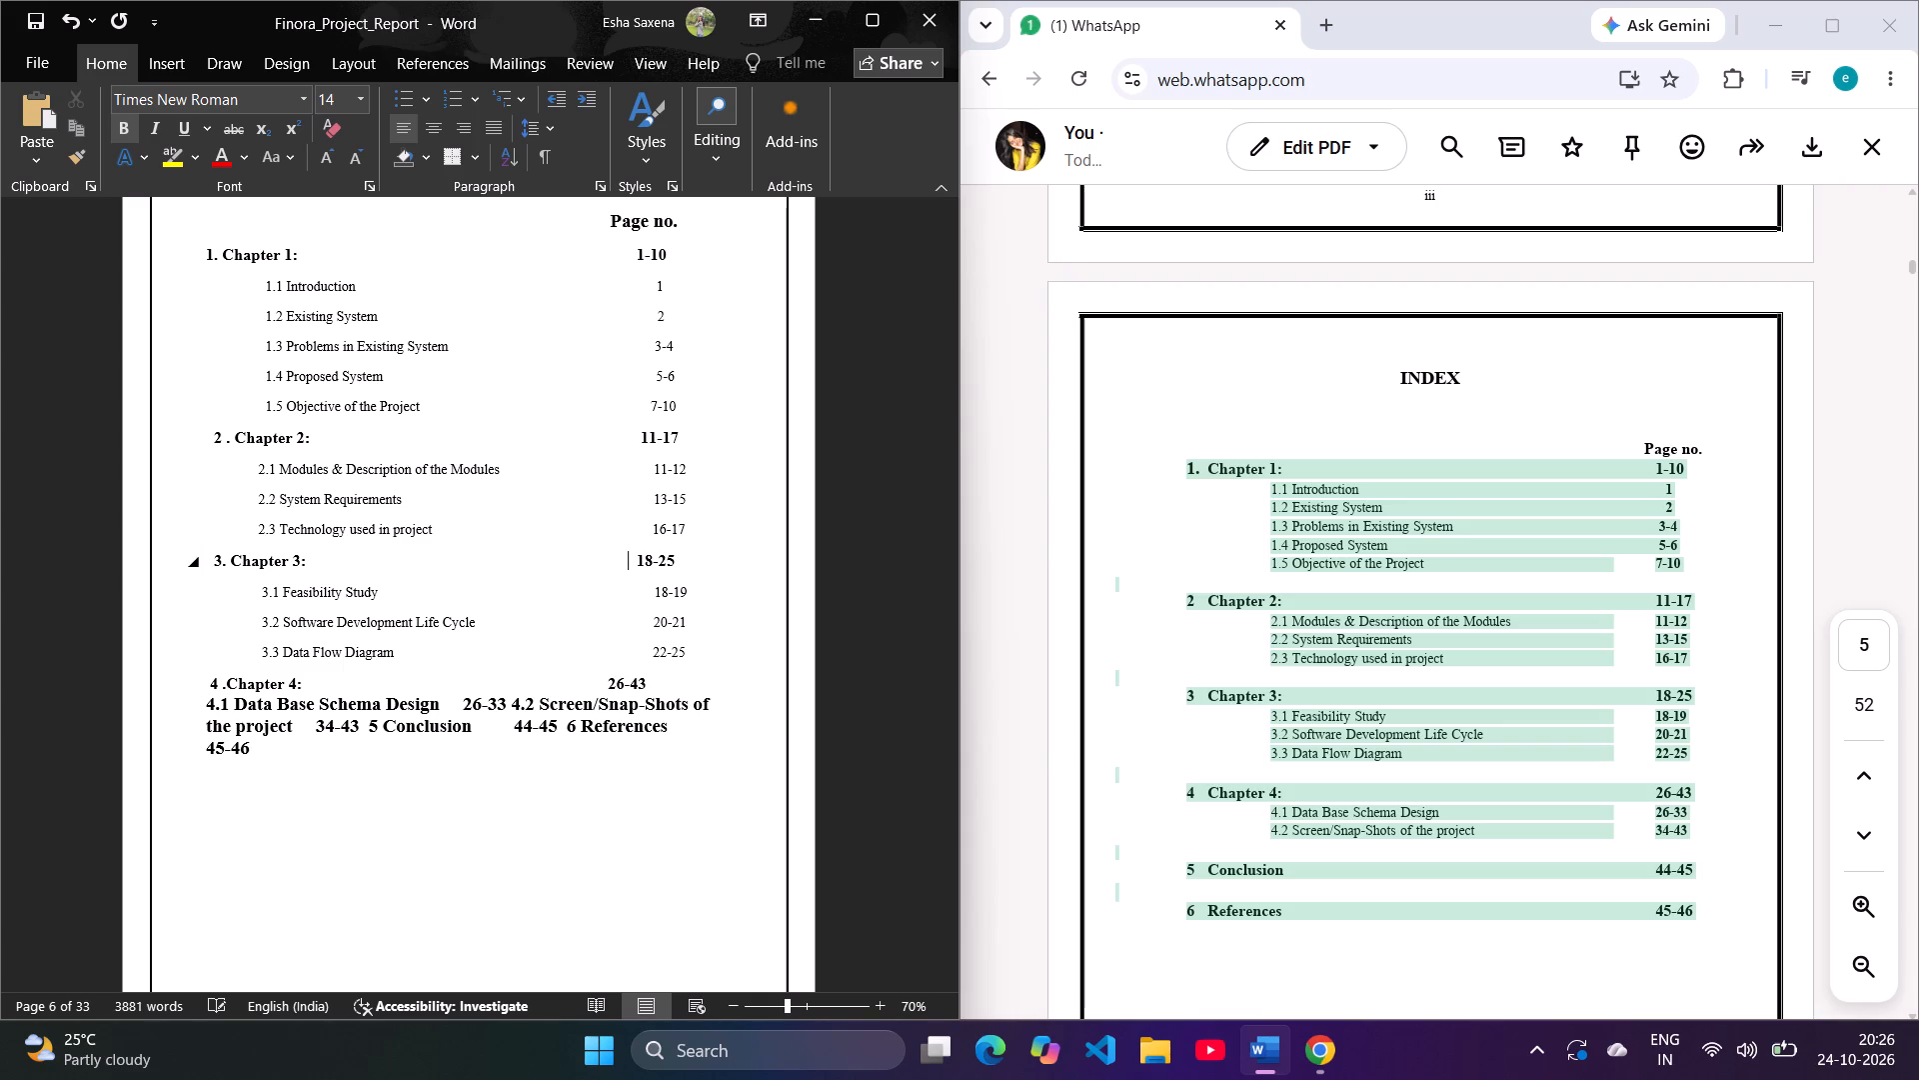
pyautogui.press('space')
pyautogui.press('space')
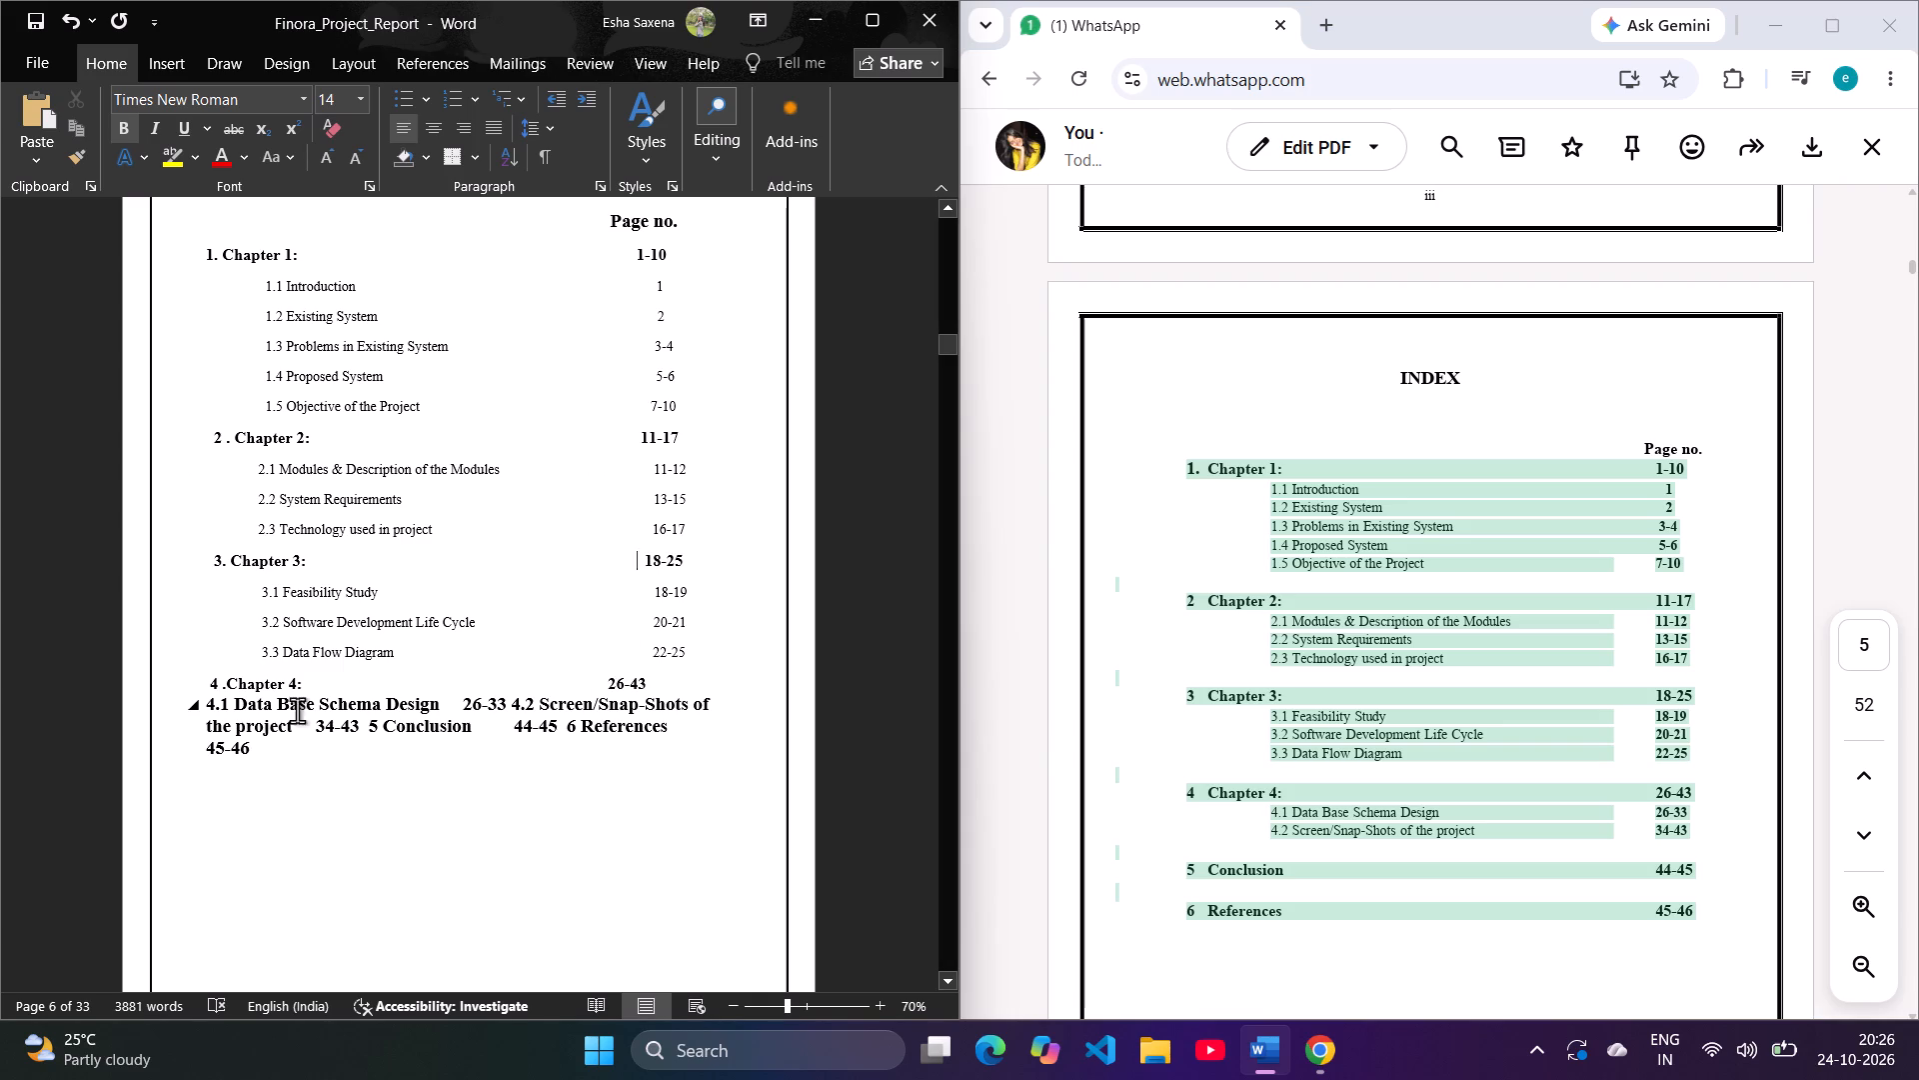
# Add spaces before Chapter 4's page range 26-43 to align it with the page number column.
pyautogui.click(596, 677)
pyautogui.press('space')
pyautogui.press('space')
pyautogui.press('space')
pyautogui.press('space')
pyautogui.press('space')
pyautogui.press('space')
pyautogui.press('space')
pyautogui.press('space')
pyautogui.press('space')
pyautogui.press('space')
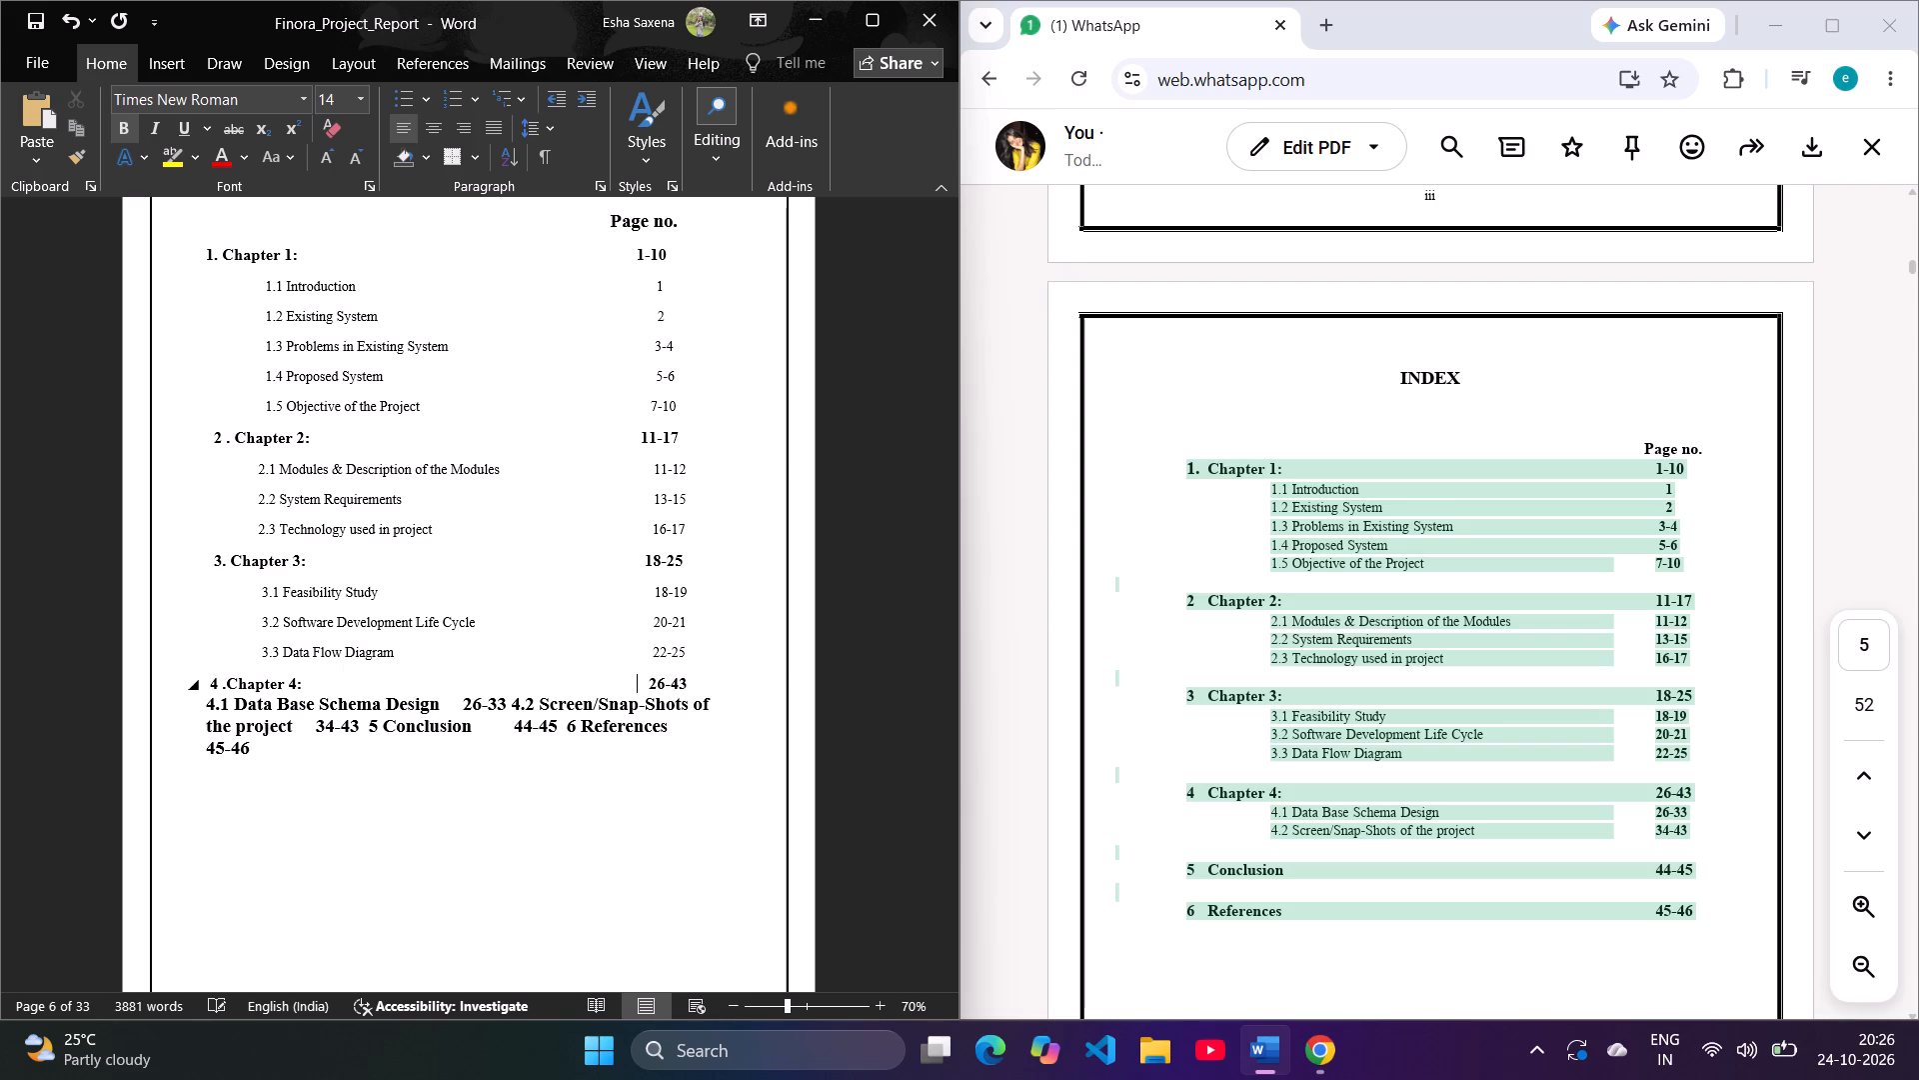
pyautogui.click(513, 703)
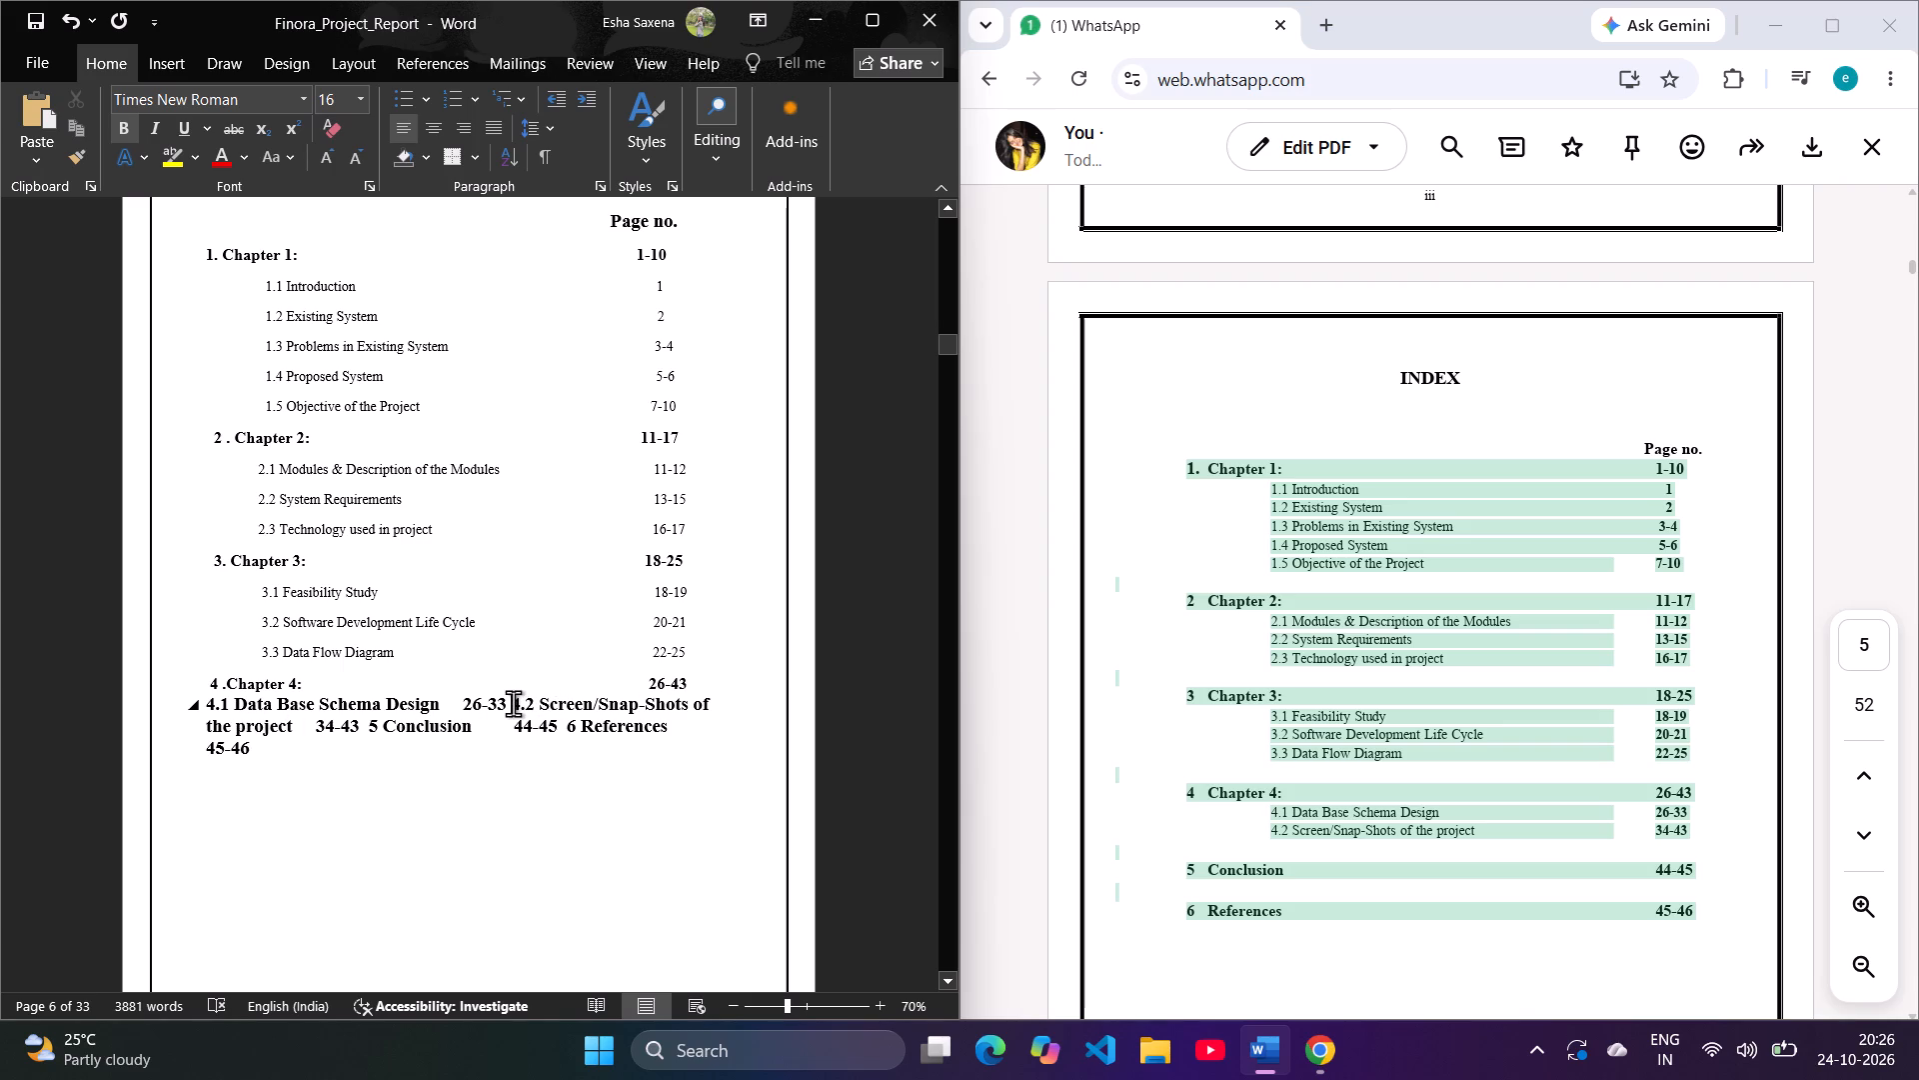
pyautogui.click(513, 703)
pyautogui.press('Return')
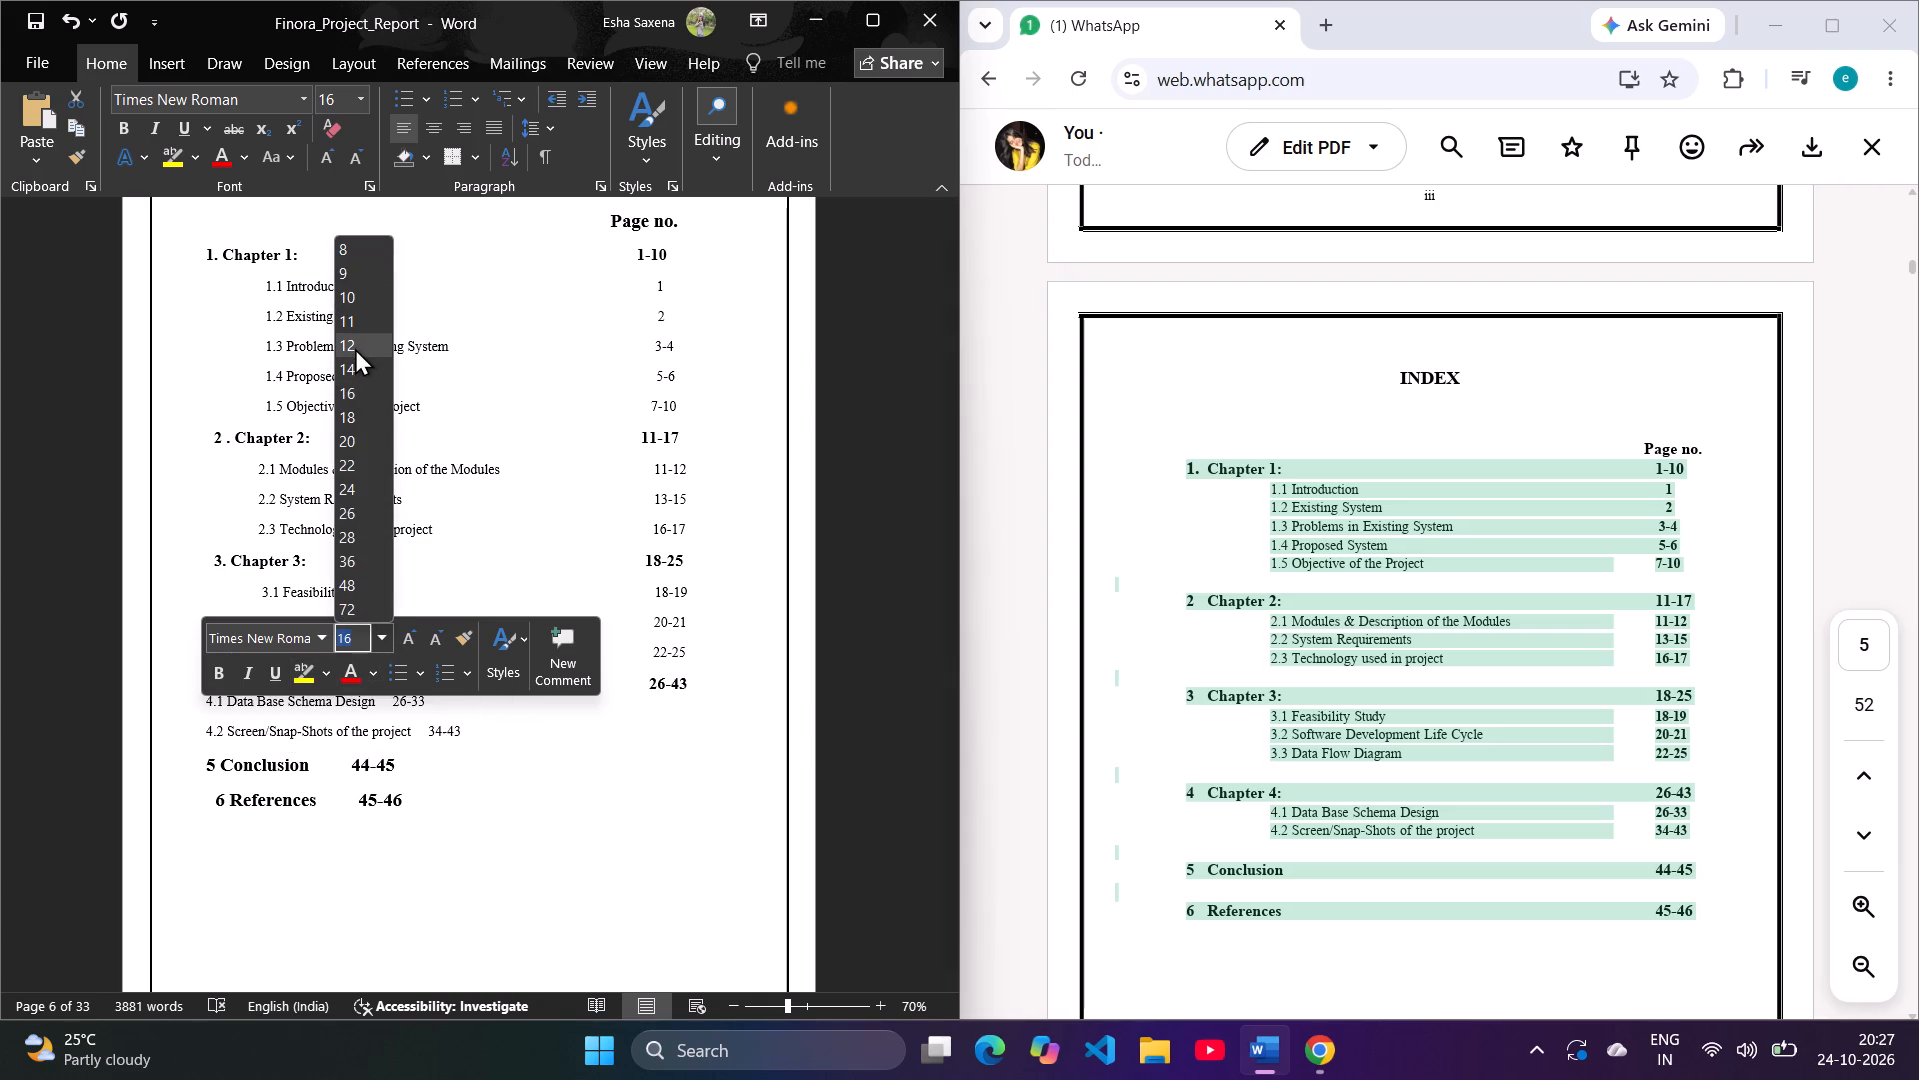
pyautogui.click(355, 348)
pyautogui.click(459, 817)
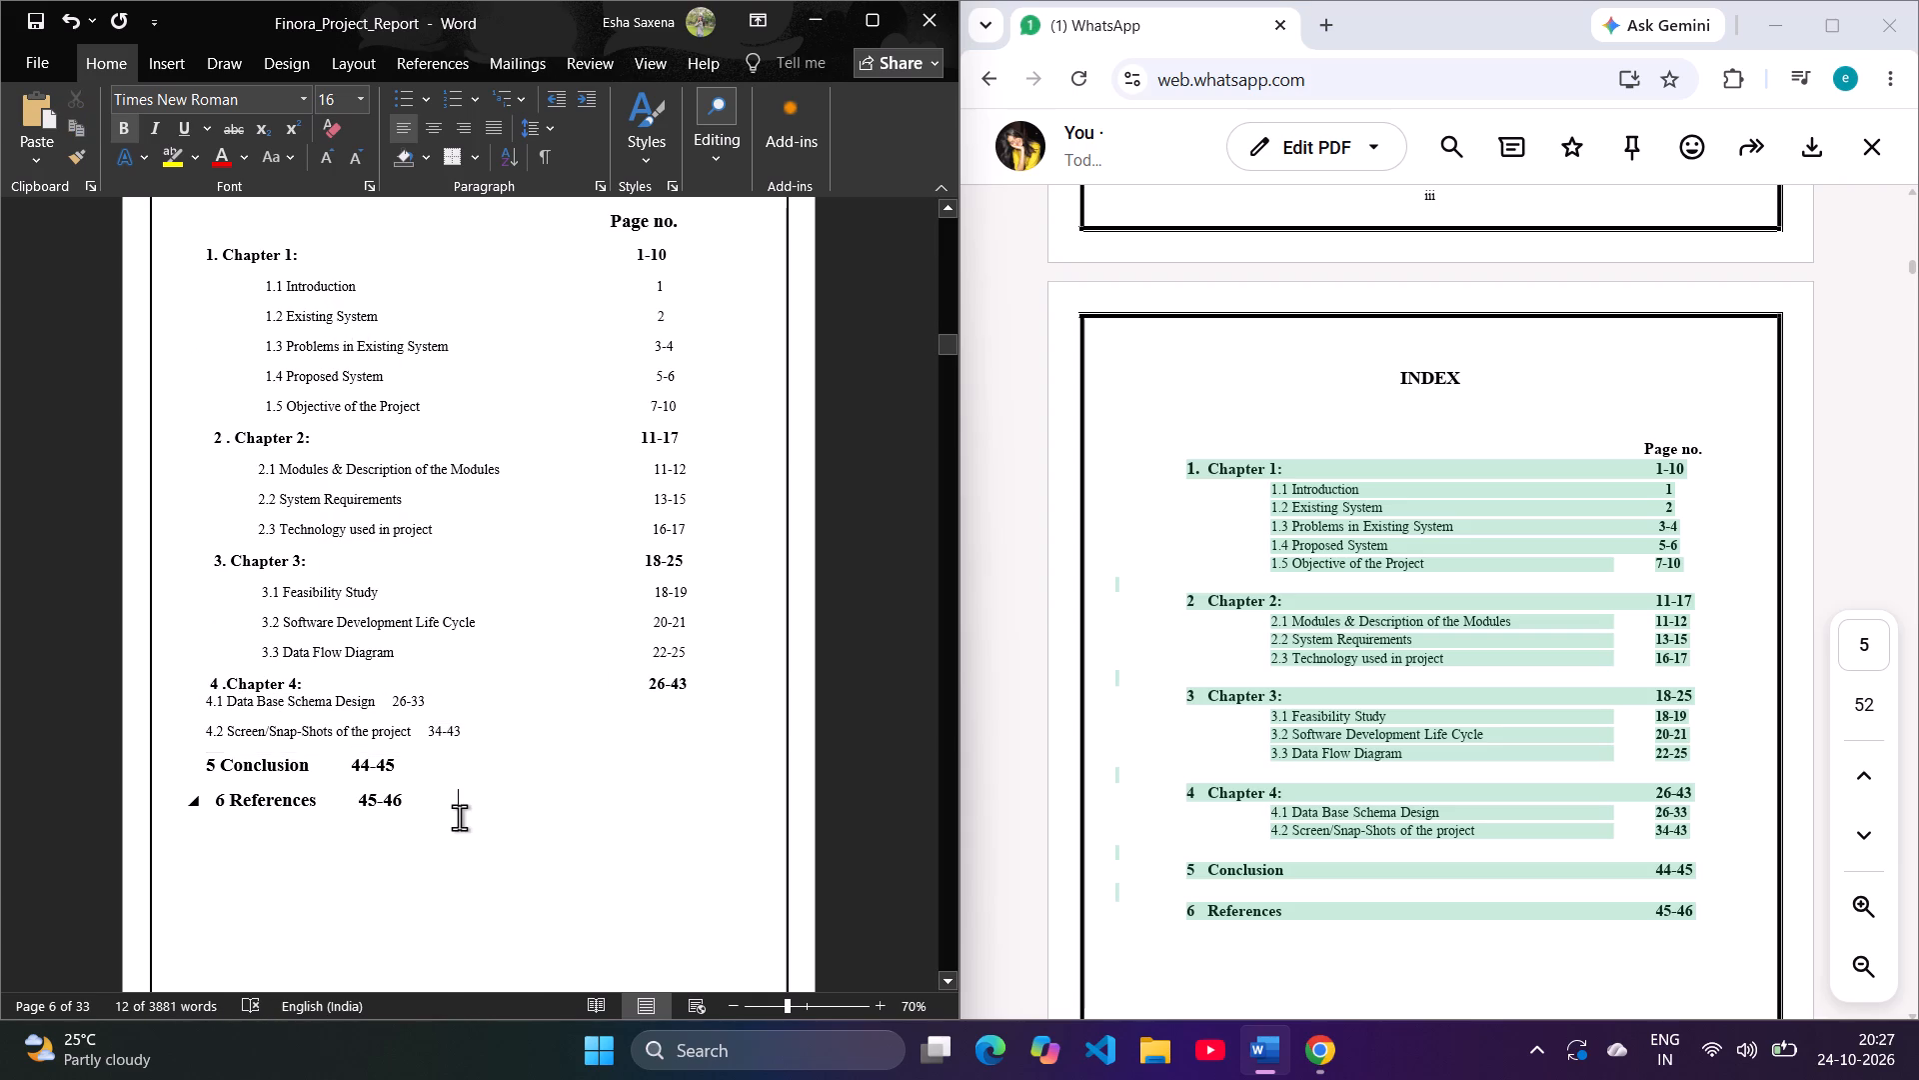
# Add spaces before the page range 26-33 of entry 4.1 Data Base Schema Design to align it with the page number column.
pyautogui.click(378, 694)
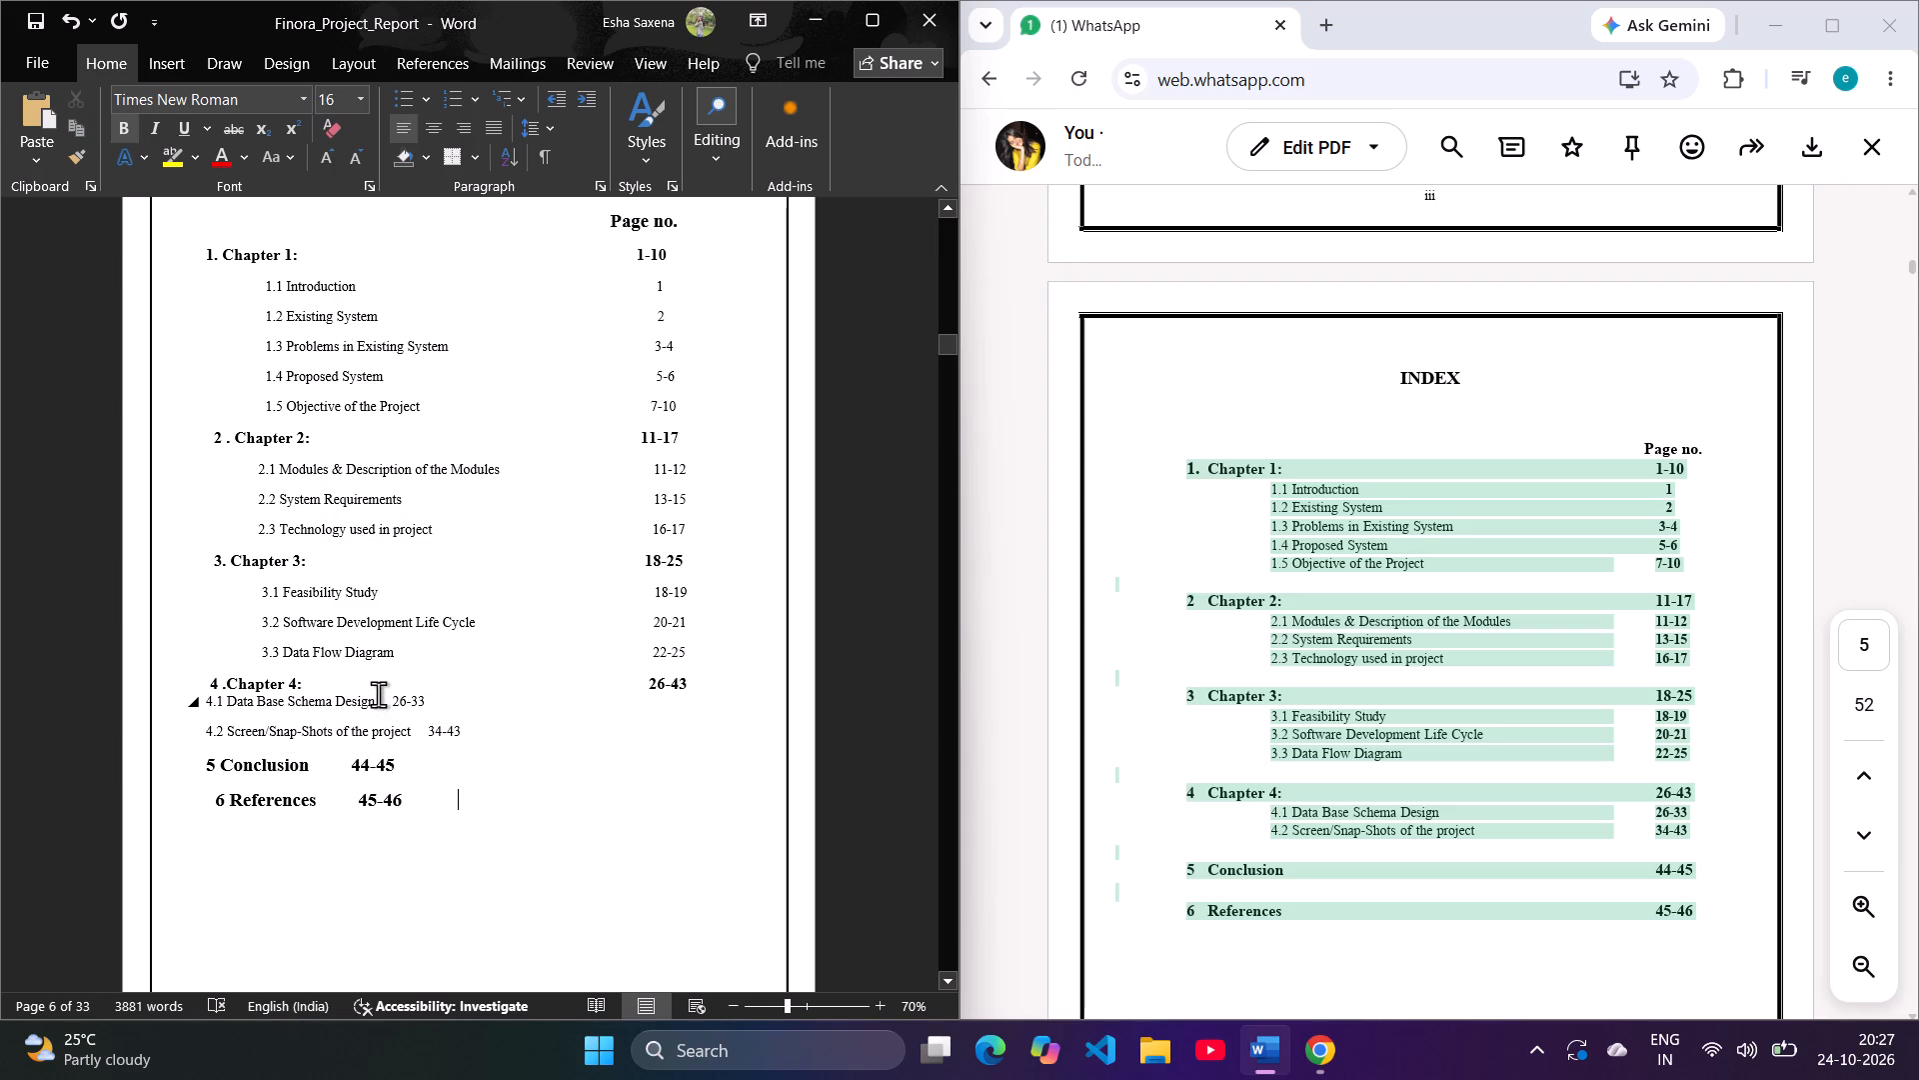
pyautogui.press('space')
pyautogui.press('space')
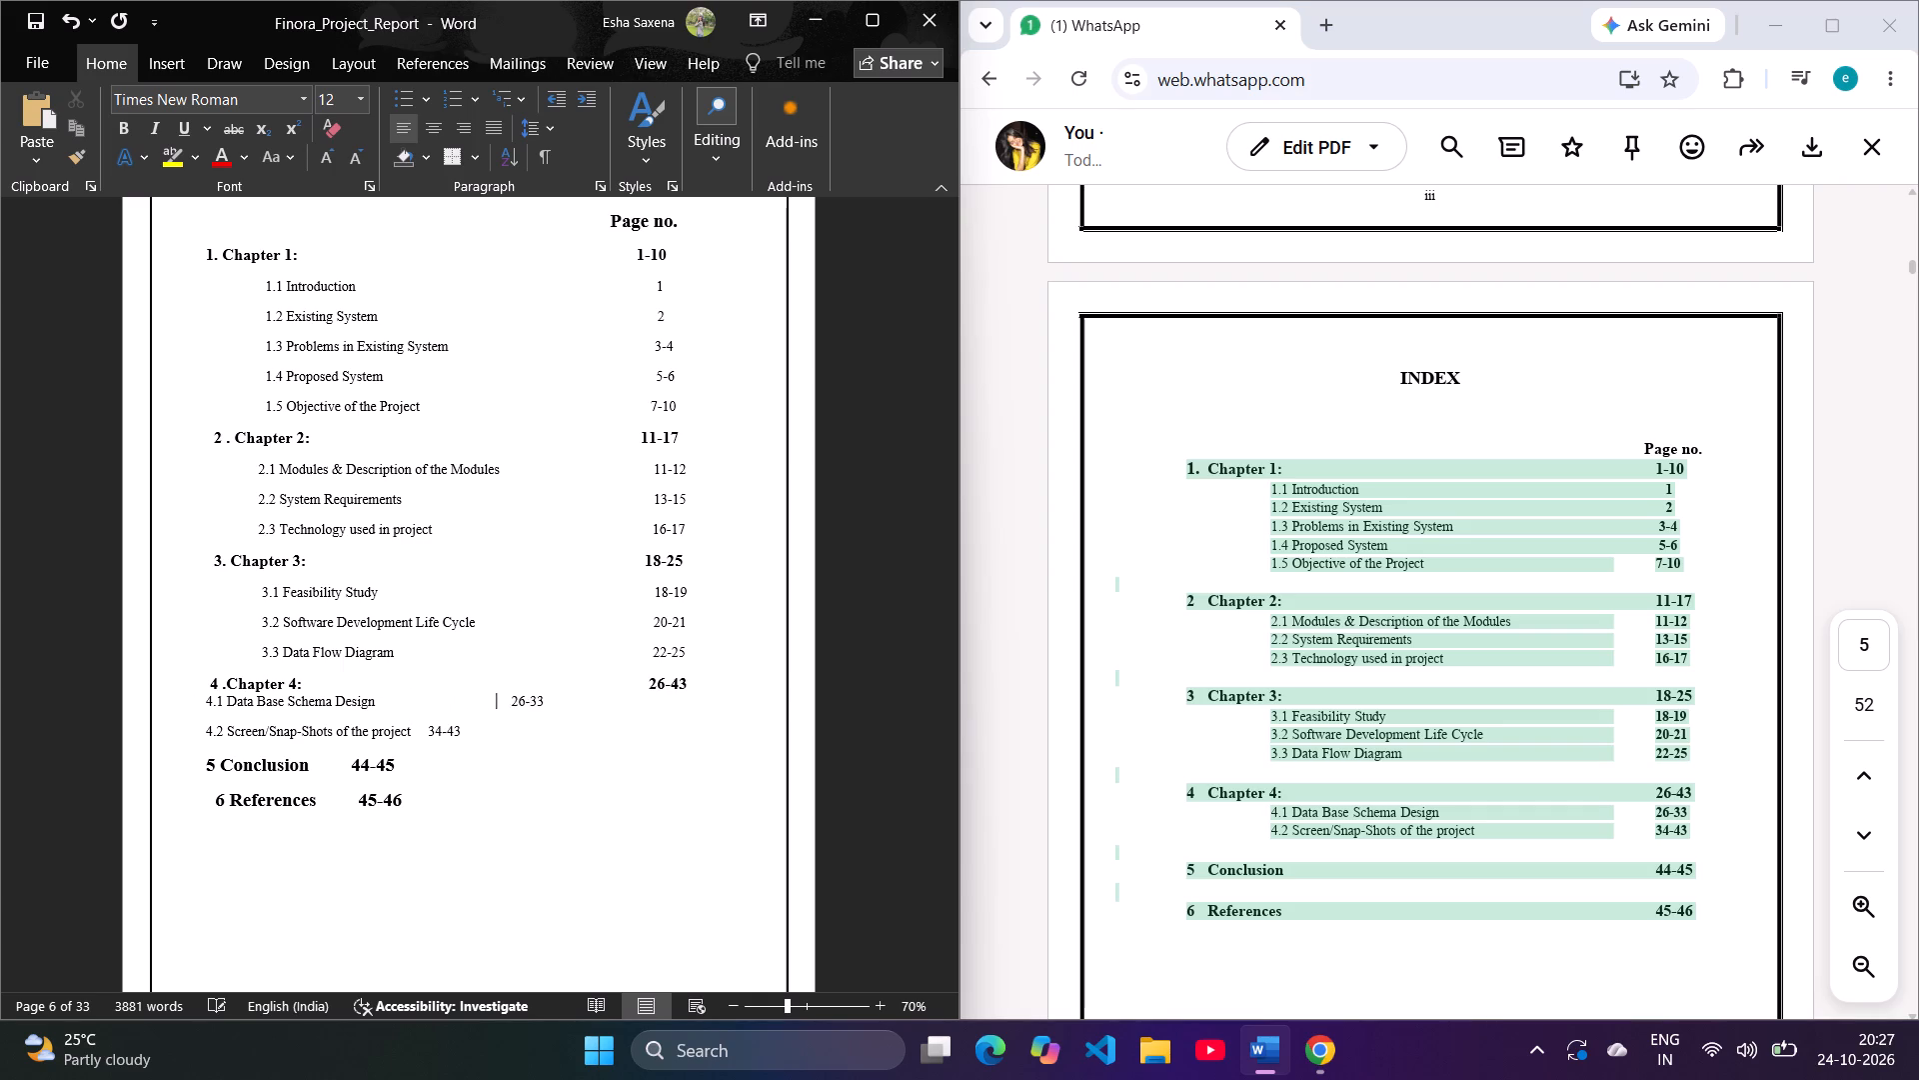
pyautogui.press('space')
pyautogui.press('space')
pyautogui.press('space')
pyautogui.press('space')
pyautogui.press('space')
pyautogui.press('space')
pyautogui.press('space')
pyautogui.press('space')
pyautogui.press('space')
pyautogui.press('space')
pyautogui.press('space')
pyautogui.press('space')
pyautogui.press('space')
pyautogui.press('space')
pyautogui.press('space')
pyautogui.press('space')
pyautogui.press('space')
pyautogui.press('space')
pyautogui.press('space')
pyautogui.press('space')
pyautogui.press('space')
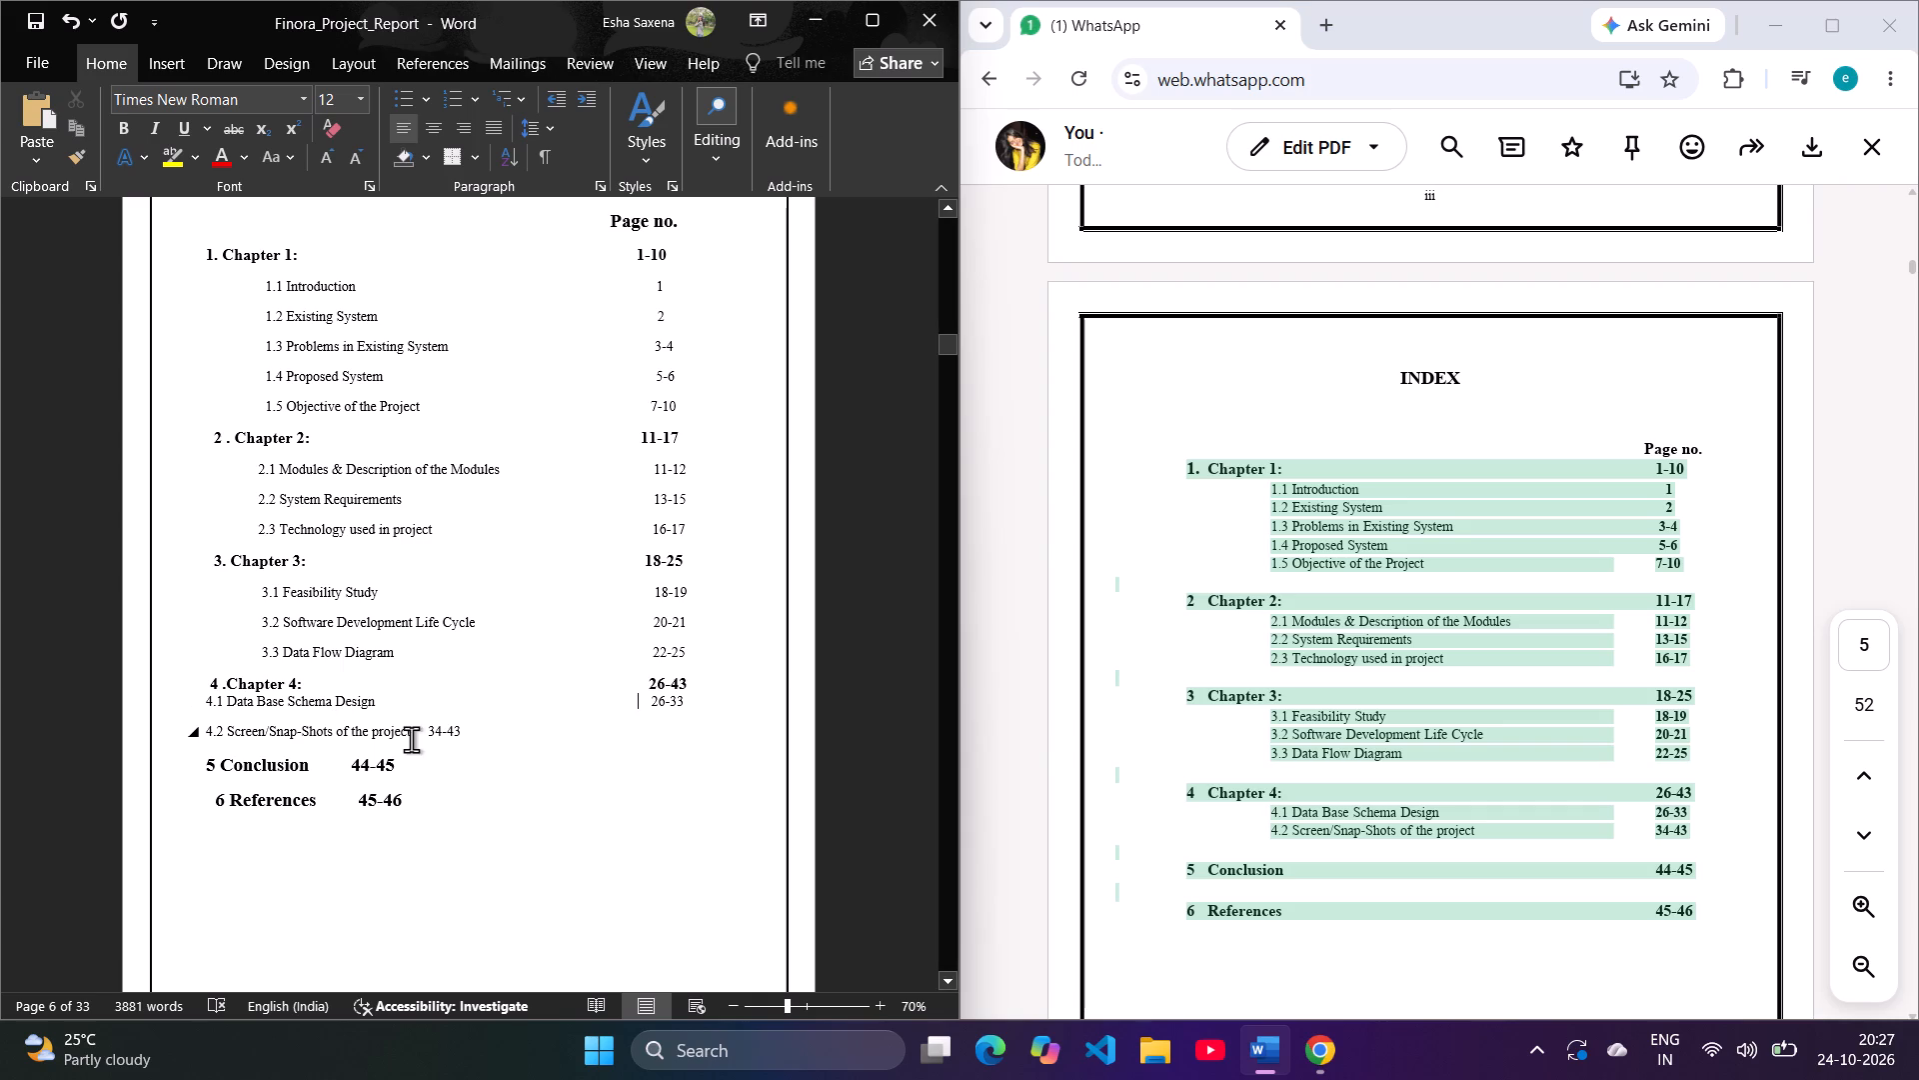
# Add spaces before the page range 34-43 of "4.2 Screen/Snap-Shots of the project" to align it with the page number column.
pyautogui.click(422, 737)
pyautogui.press('space')
pyautogui.press('space')
pyautogui.press('space')
pyautogui.press('space')
pyautogui.press('space')
pyautogui.press('space')
pyautogui.press('space')
pyautogui.press('space')
pyautogui.press('space')
pyautogui.press('space')
pyautogui.press('space')
pyautogui.press('space')
pyautogui.press('space')
pyautogui.press('space')
pyautogui.press('space')
pyautogui.press('space')
pyautogui.press('space')
pyautogui.press('space')
pyautogui.press('space')
pyautogui.press('space')
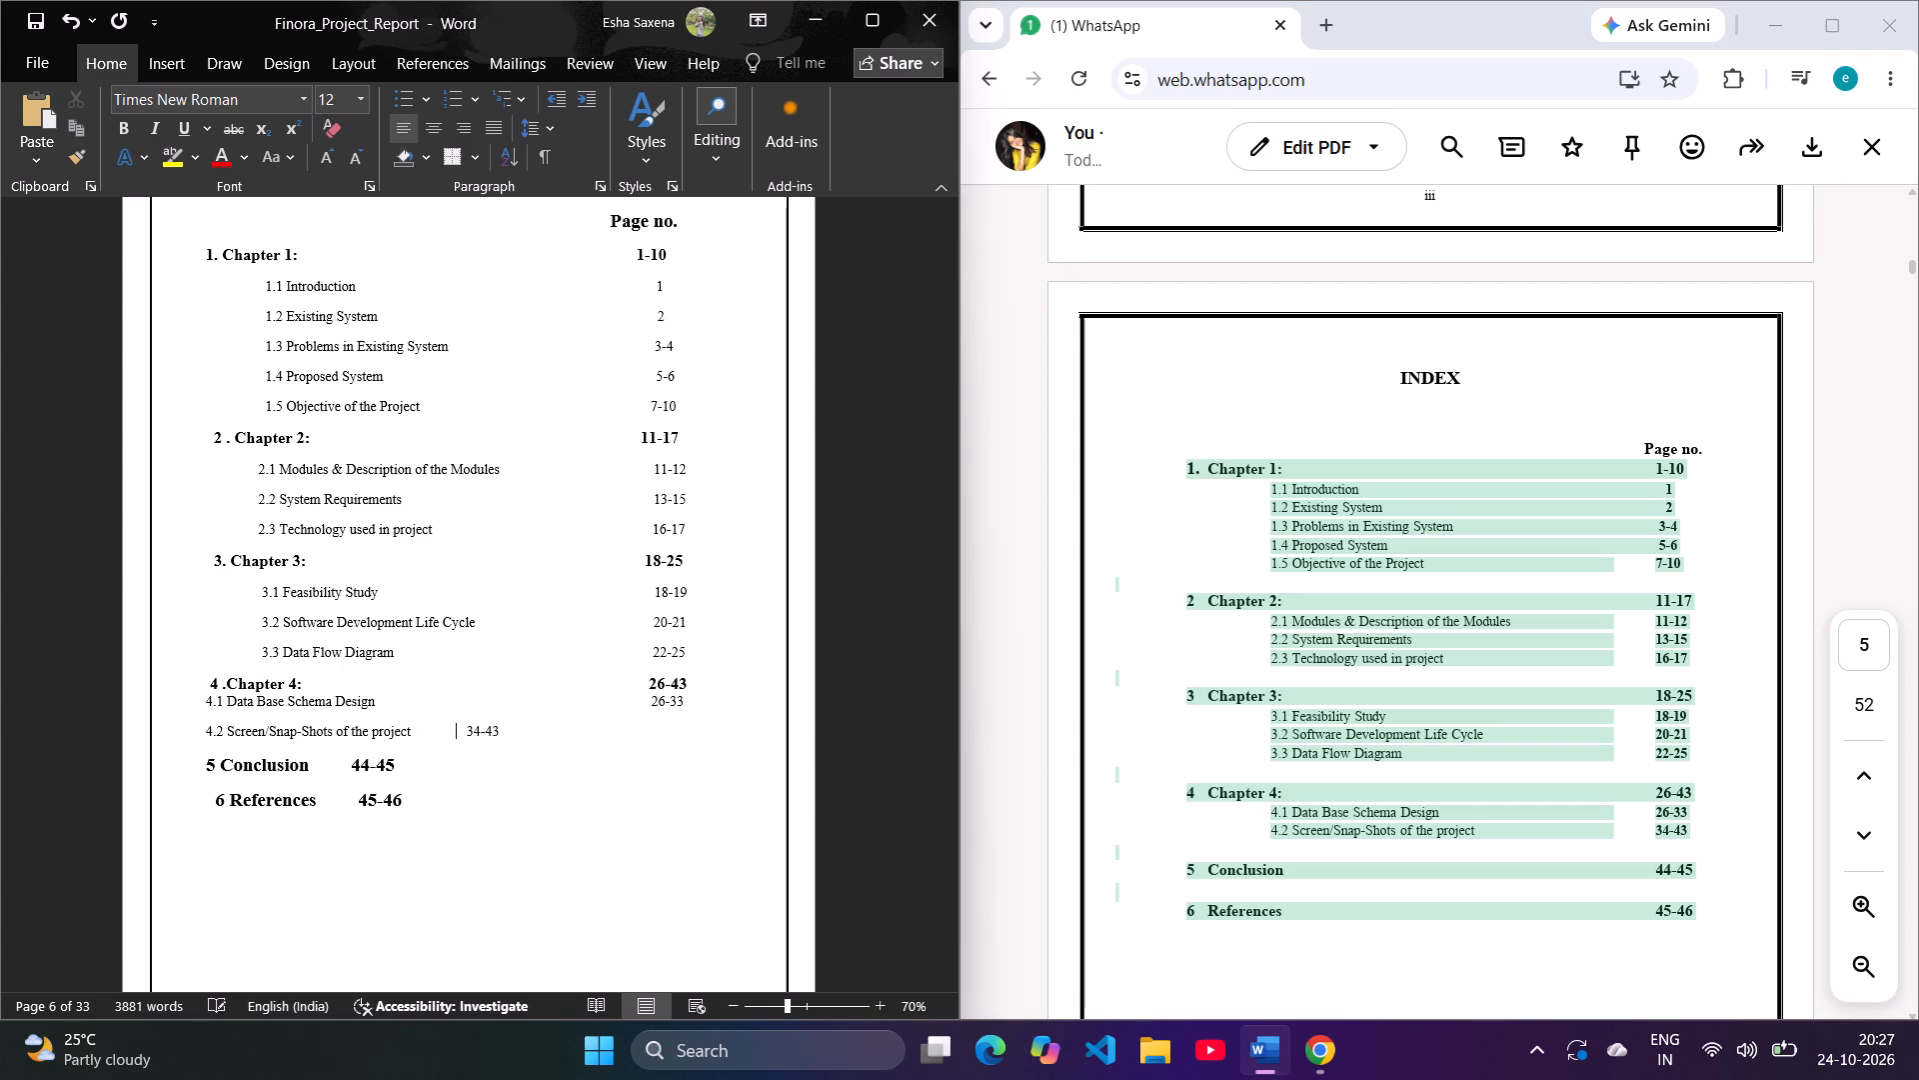
pyautogui.press('space')
# Insert a new line after the Chapter 4 index entry, before entry 4.1.
pyautogui.click(743, 681)
pyautogui.press('Return')
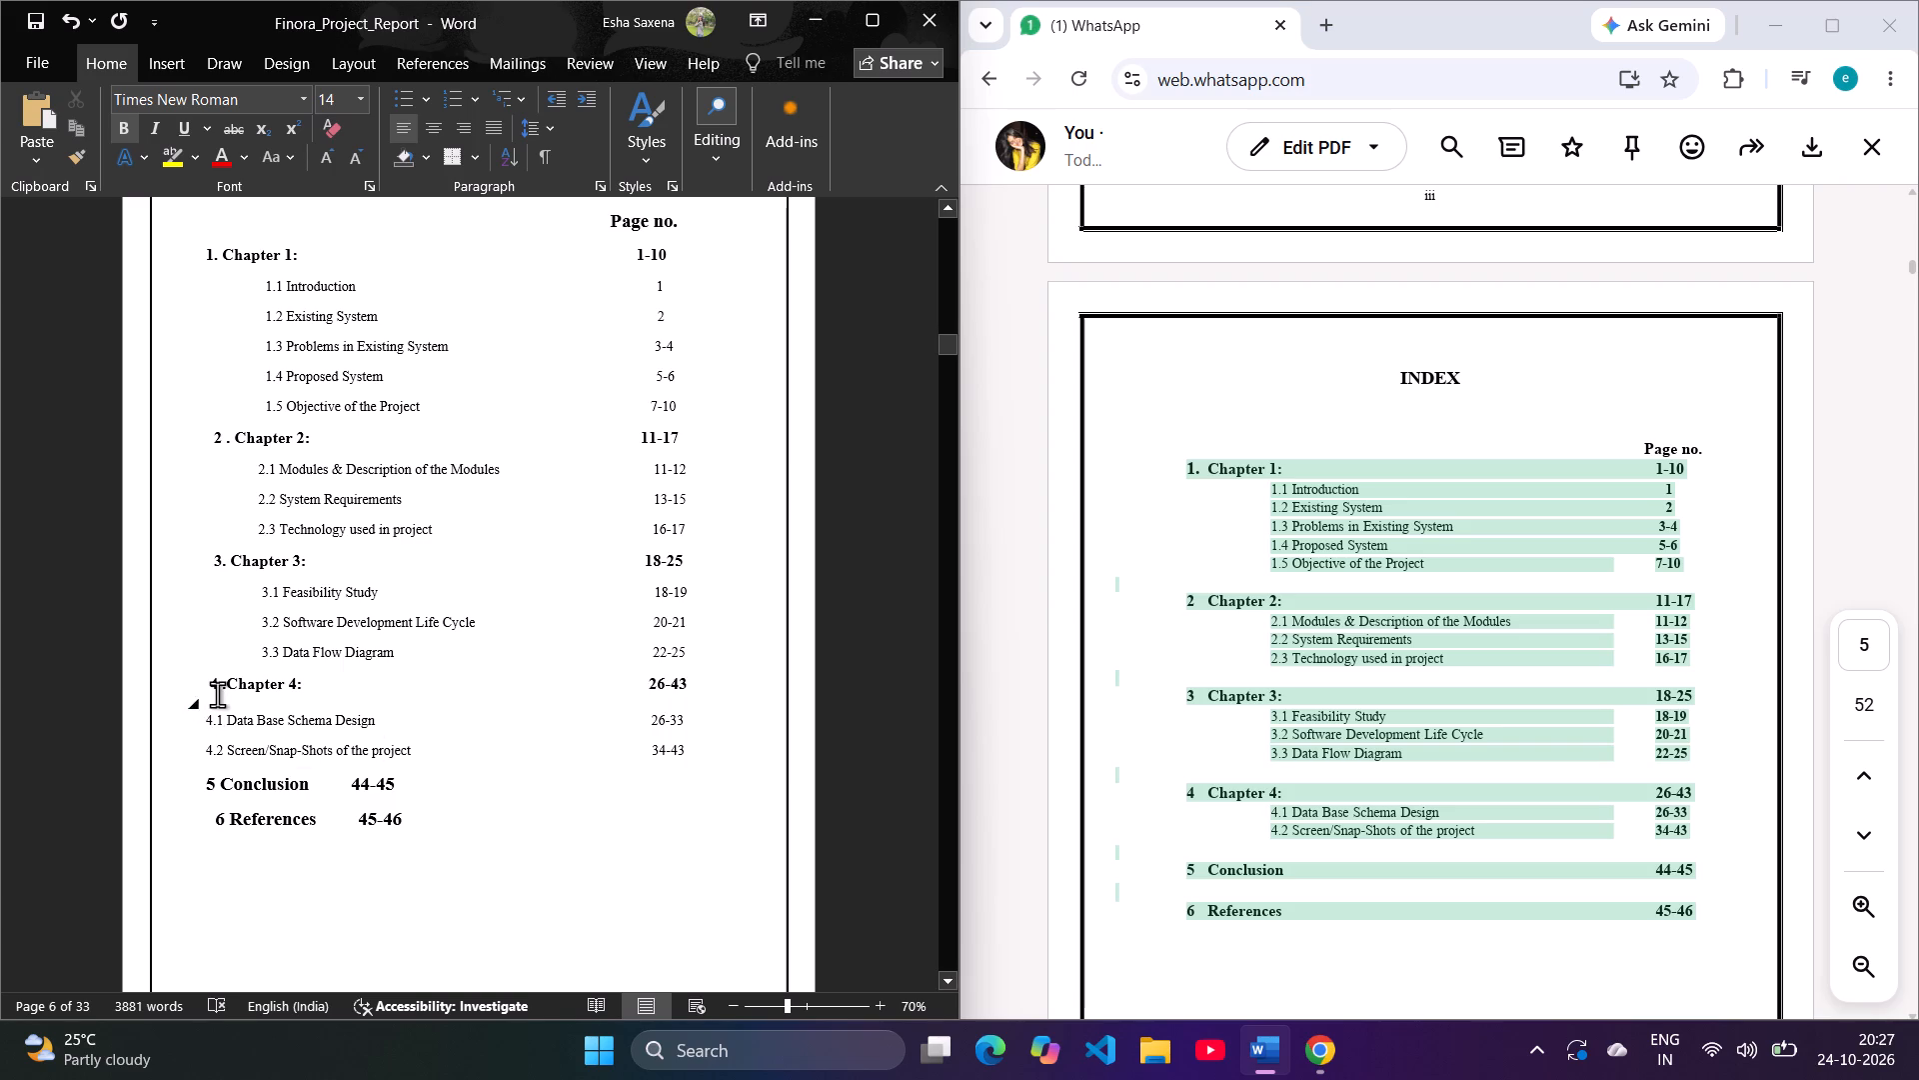
# Indent the index entry "4.1 Data Base Schema Design" with leading spaces, like the entries under Chapter 3.
pyautogui.click(200, 714)
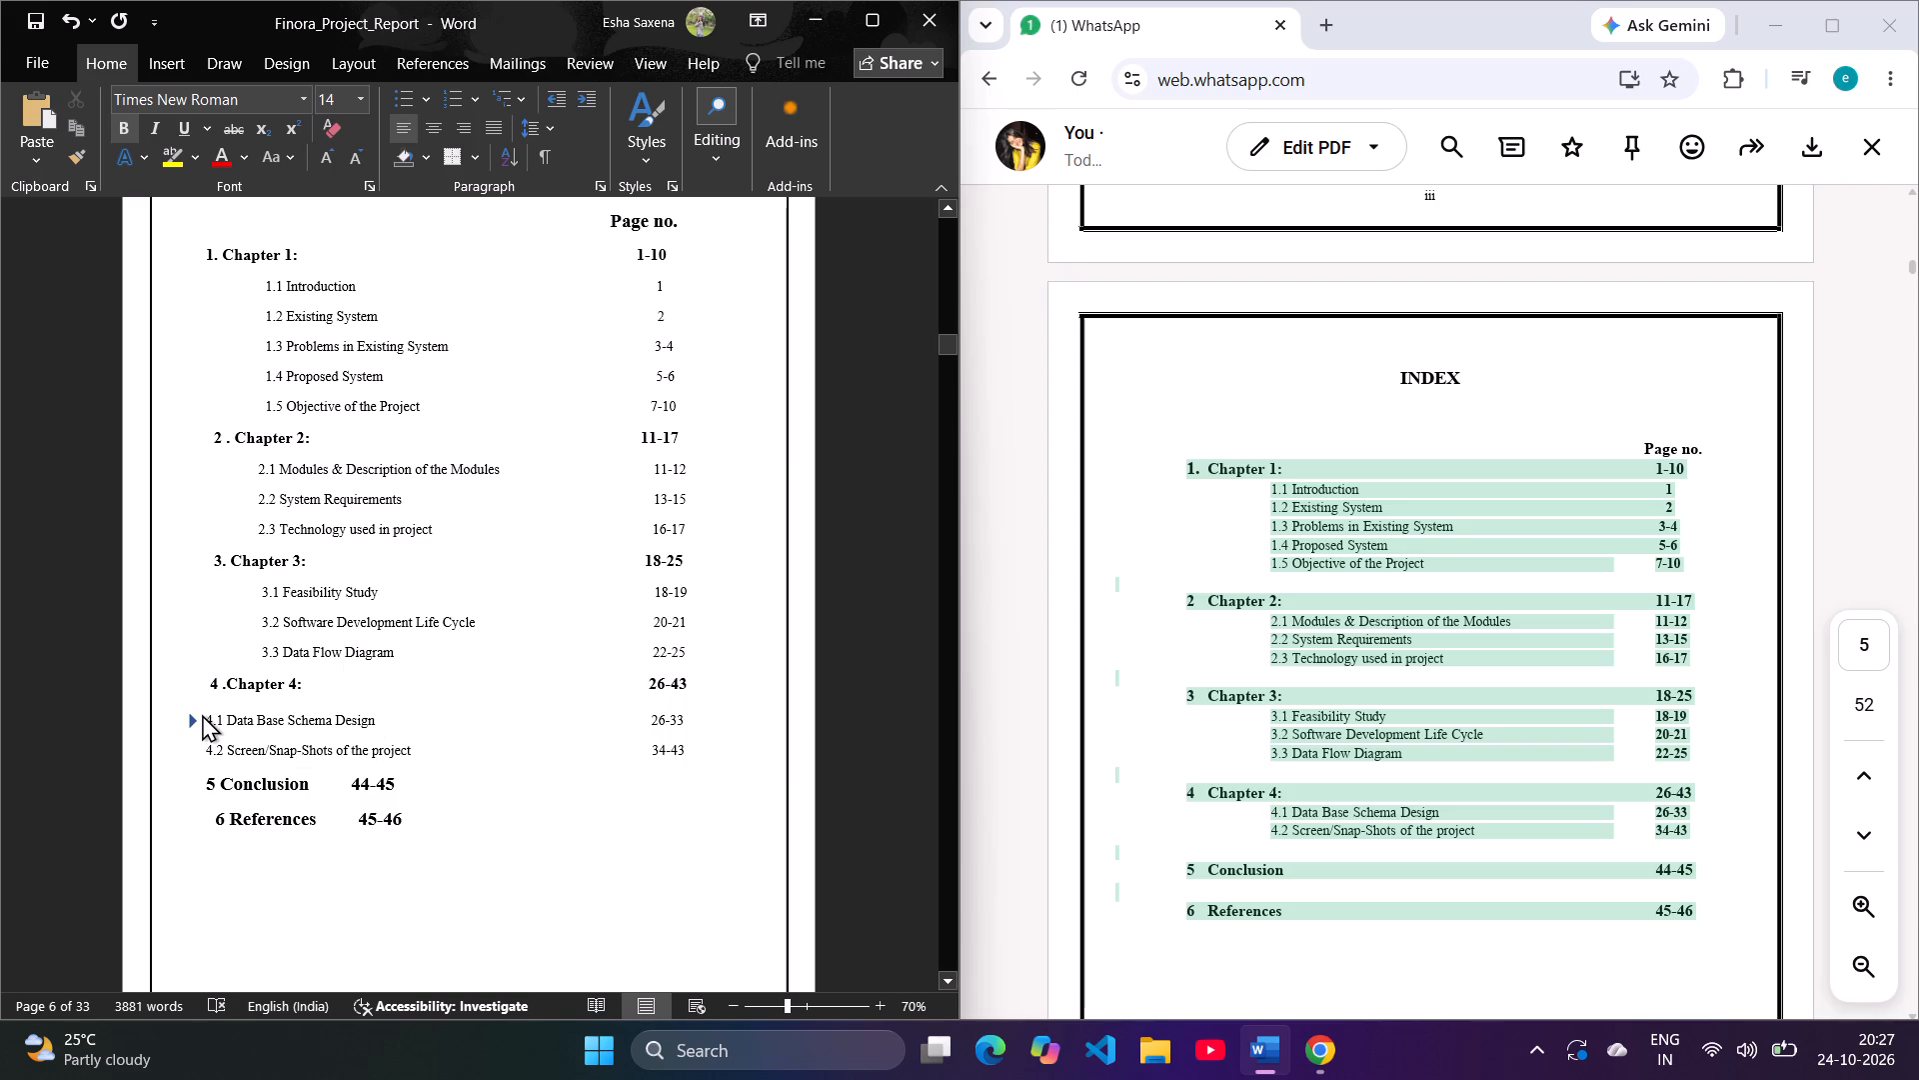
pyautogui.click(202, 714)
pyautogui.press('Down')
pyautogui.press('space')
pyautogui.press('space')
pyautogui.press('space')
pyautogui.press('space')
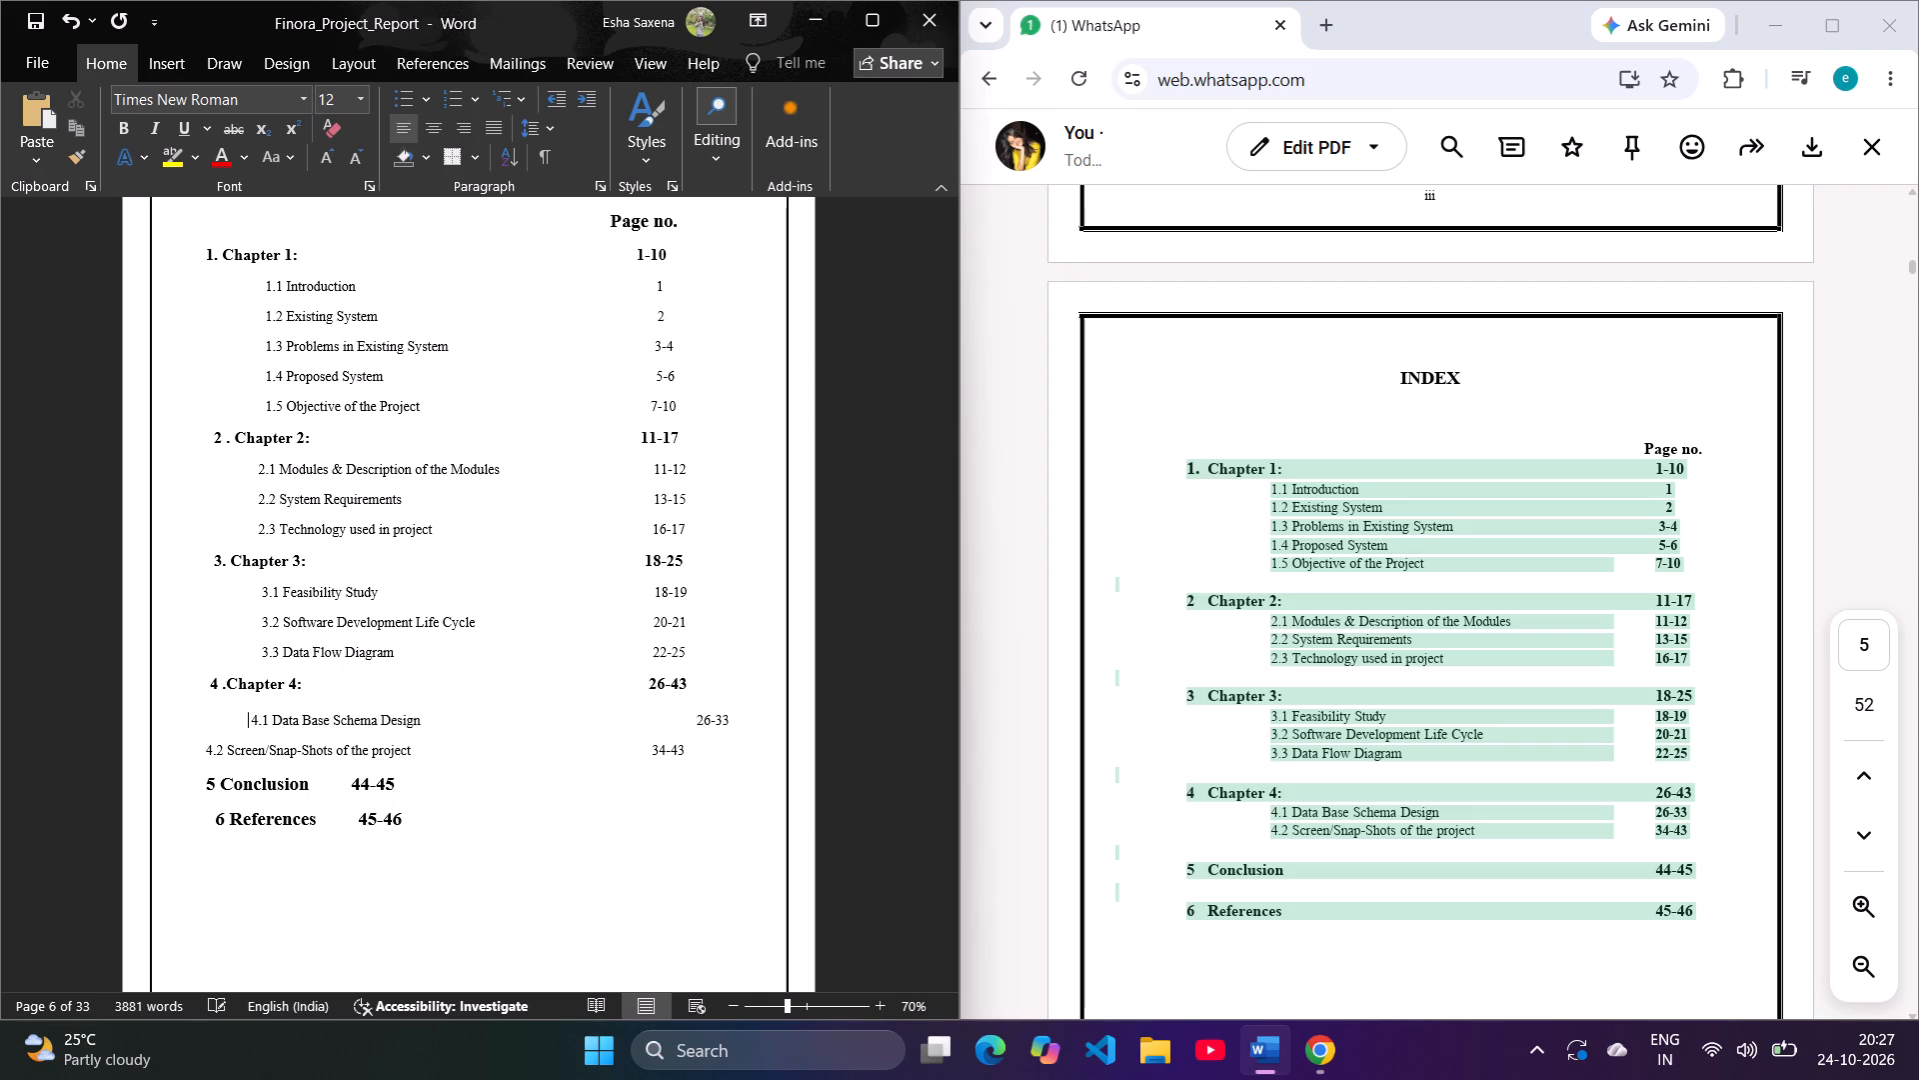
# Remove spaces before entry 4.1's page range 26-33 to align it with the page number column.
pyautogui.click(674, 727)
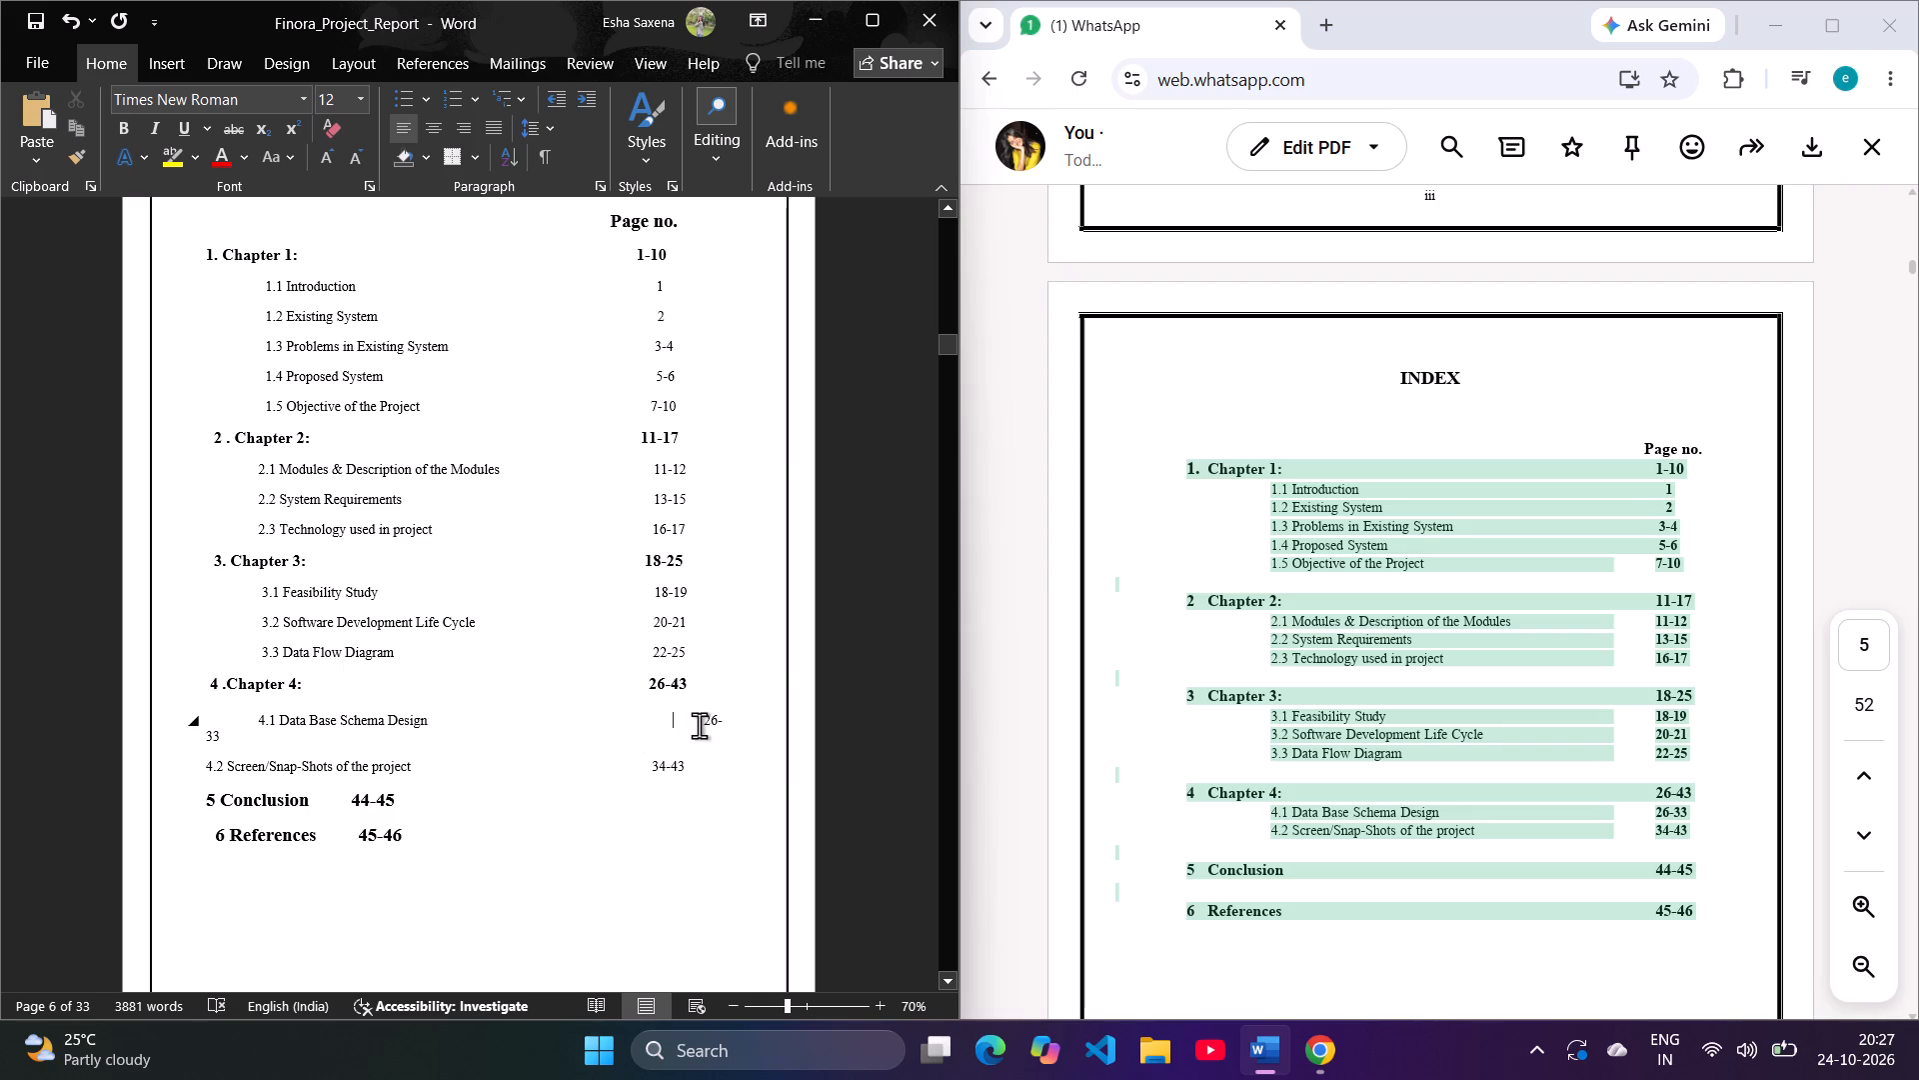
pyautogui.press('BackSpace')
pyautogui.press('BackSpace')
pyautogui.press('BackSpace')
pyautogui.press('BackSpace')
pyautogui.press('BackSpace')
pyautogui.press('BackSpace')
pyautogui.press('BackSpace')
pyautogui.press('BackSpace')
pyautogui.press('BackSpace')
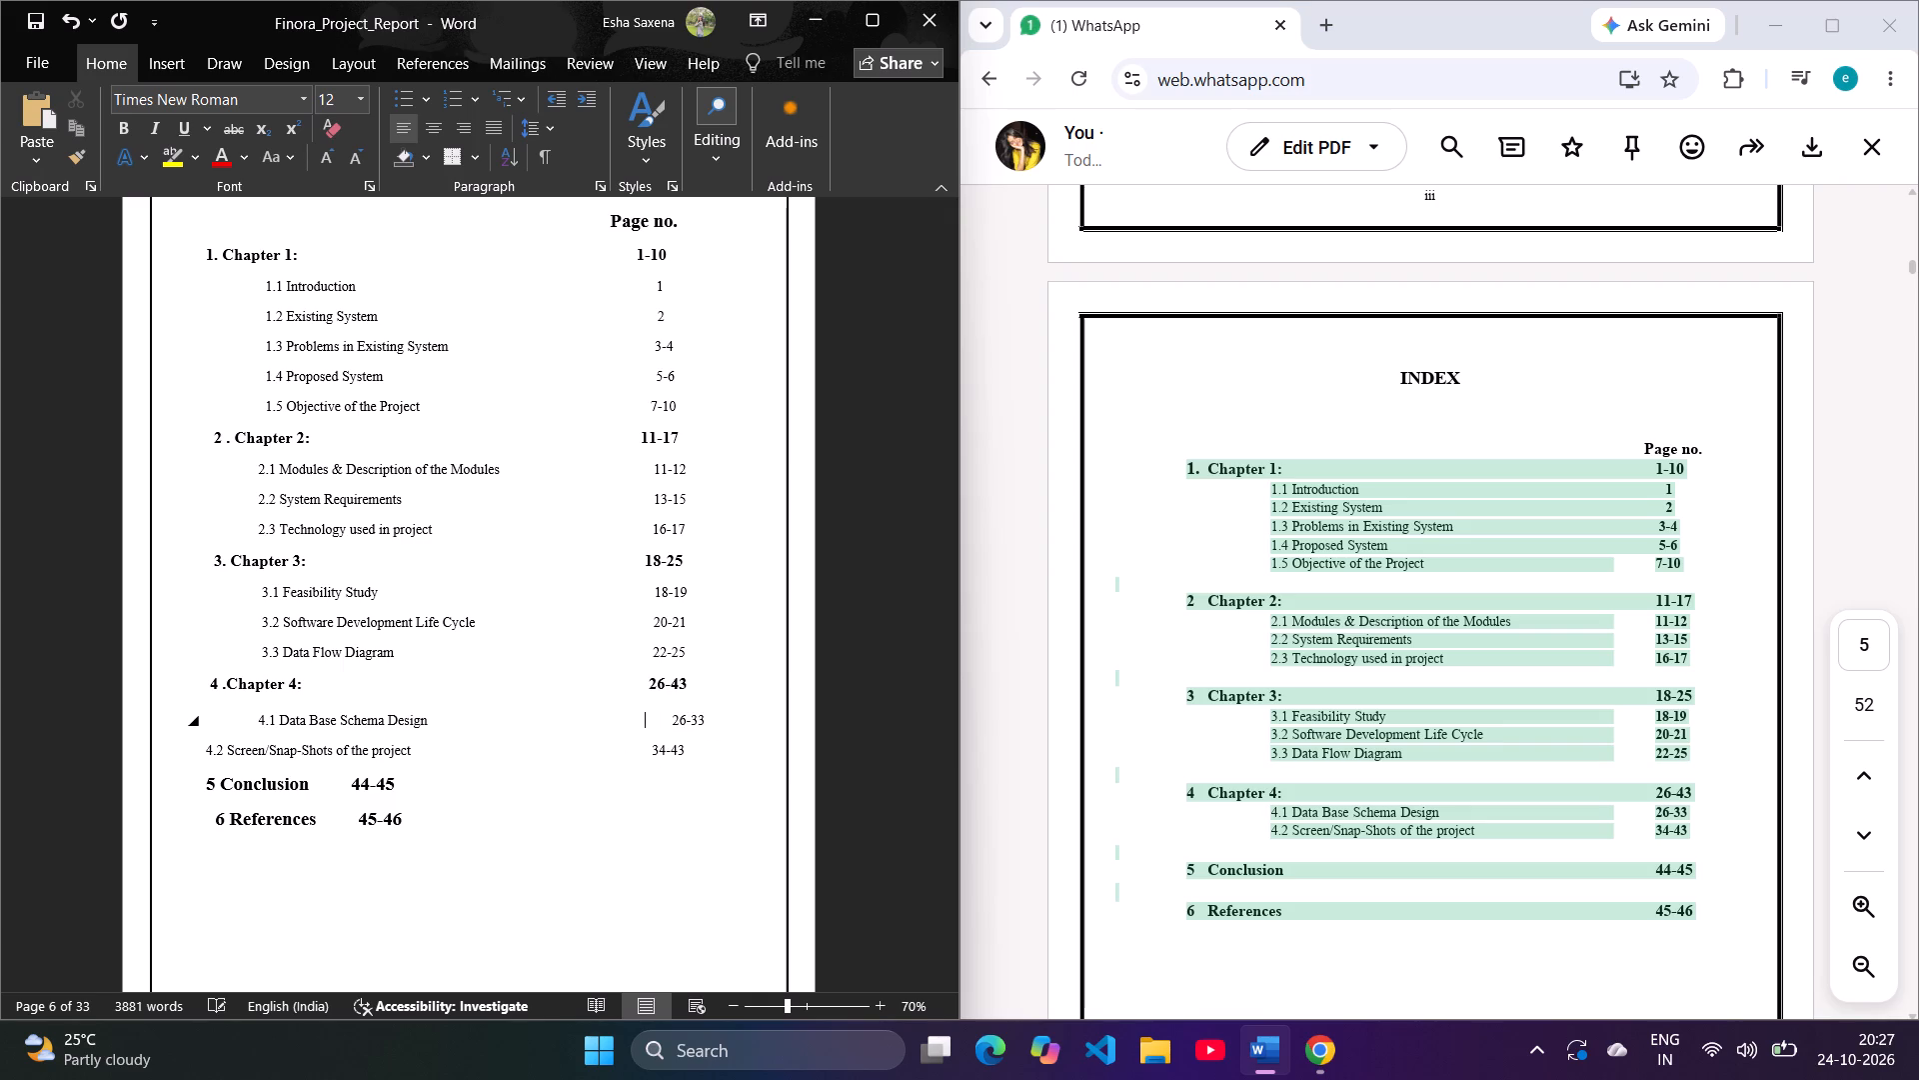
pyautogui.press('BackSpace')
pyautogui.press('BackSpace')
pyautogui.press('BackSpace')
pyautogui.press('BackSpace')
pyautogui.press('BackSpace')
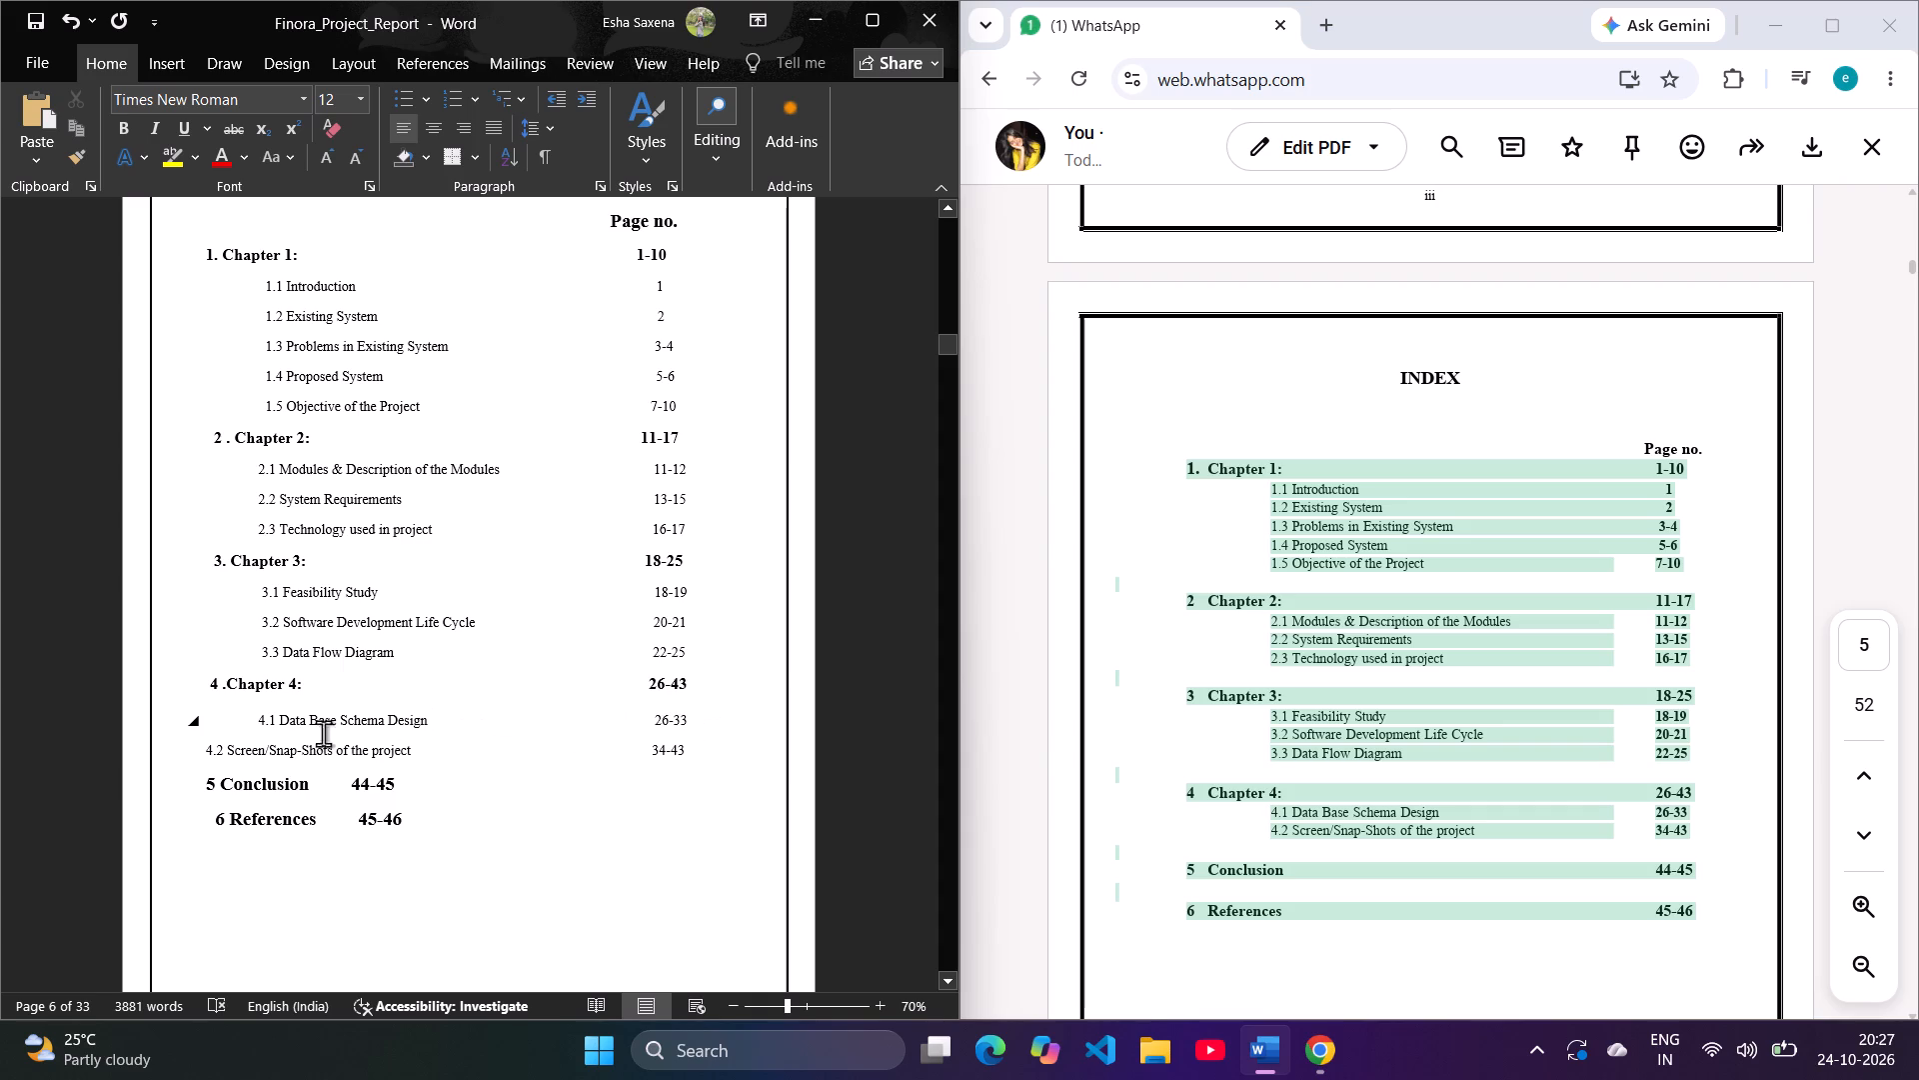
# Indent the index entry "4.2 Screen/Snap-Shots of the project" with leading spaces to line up with entry 4.1.
pyautogui.click(211, 744)
pyautogui.press('Left')
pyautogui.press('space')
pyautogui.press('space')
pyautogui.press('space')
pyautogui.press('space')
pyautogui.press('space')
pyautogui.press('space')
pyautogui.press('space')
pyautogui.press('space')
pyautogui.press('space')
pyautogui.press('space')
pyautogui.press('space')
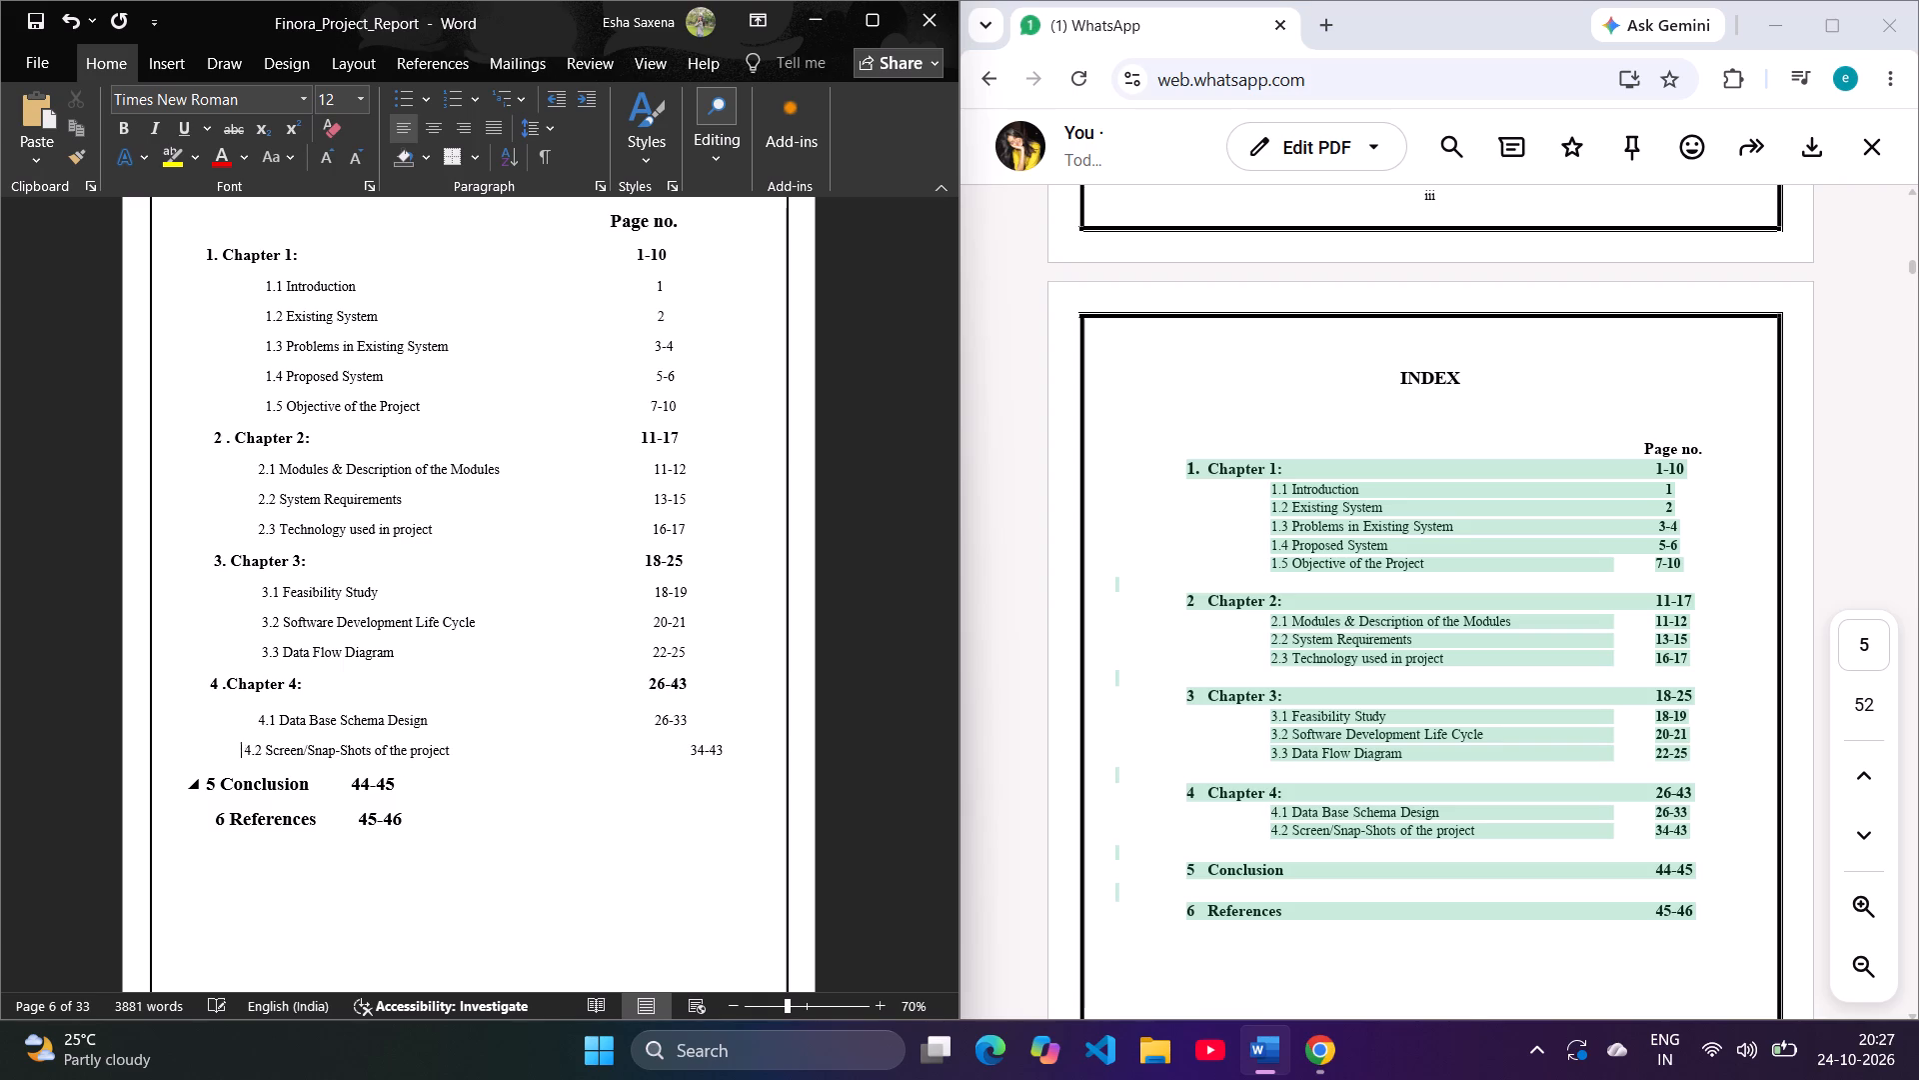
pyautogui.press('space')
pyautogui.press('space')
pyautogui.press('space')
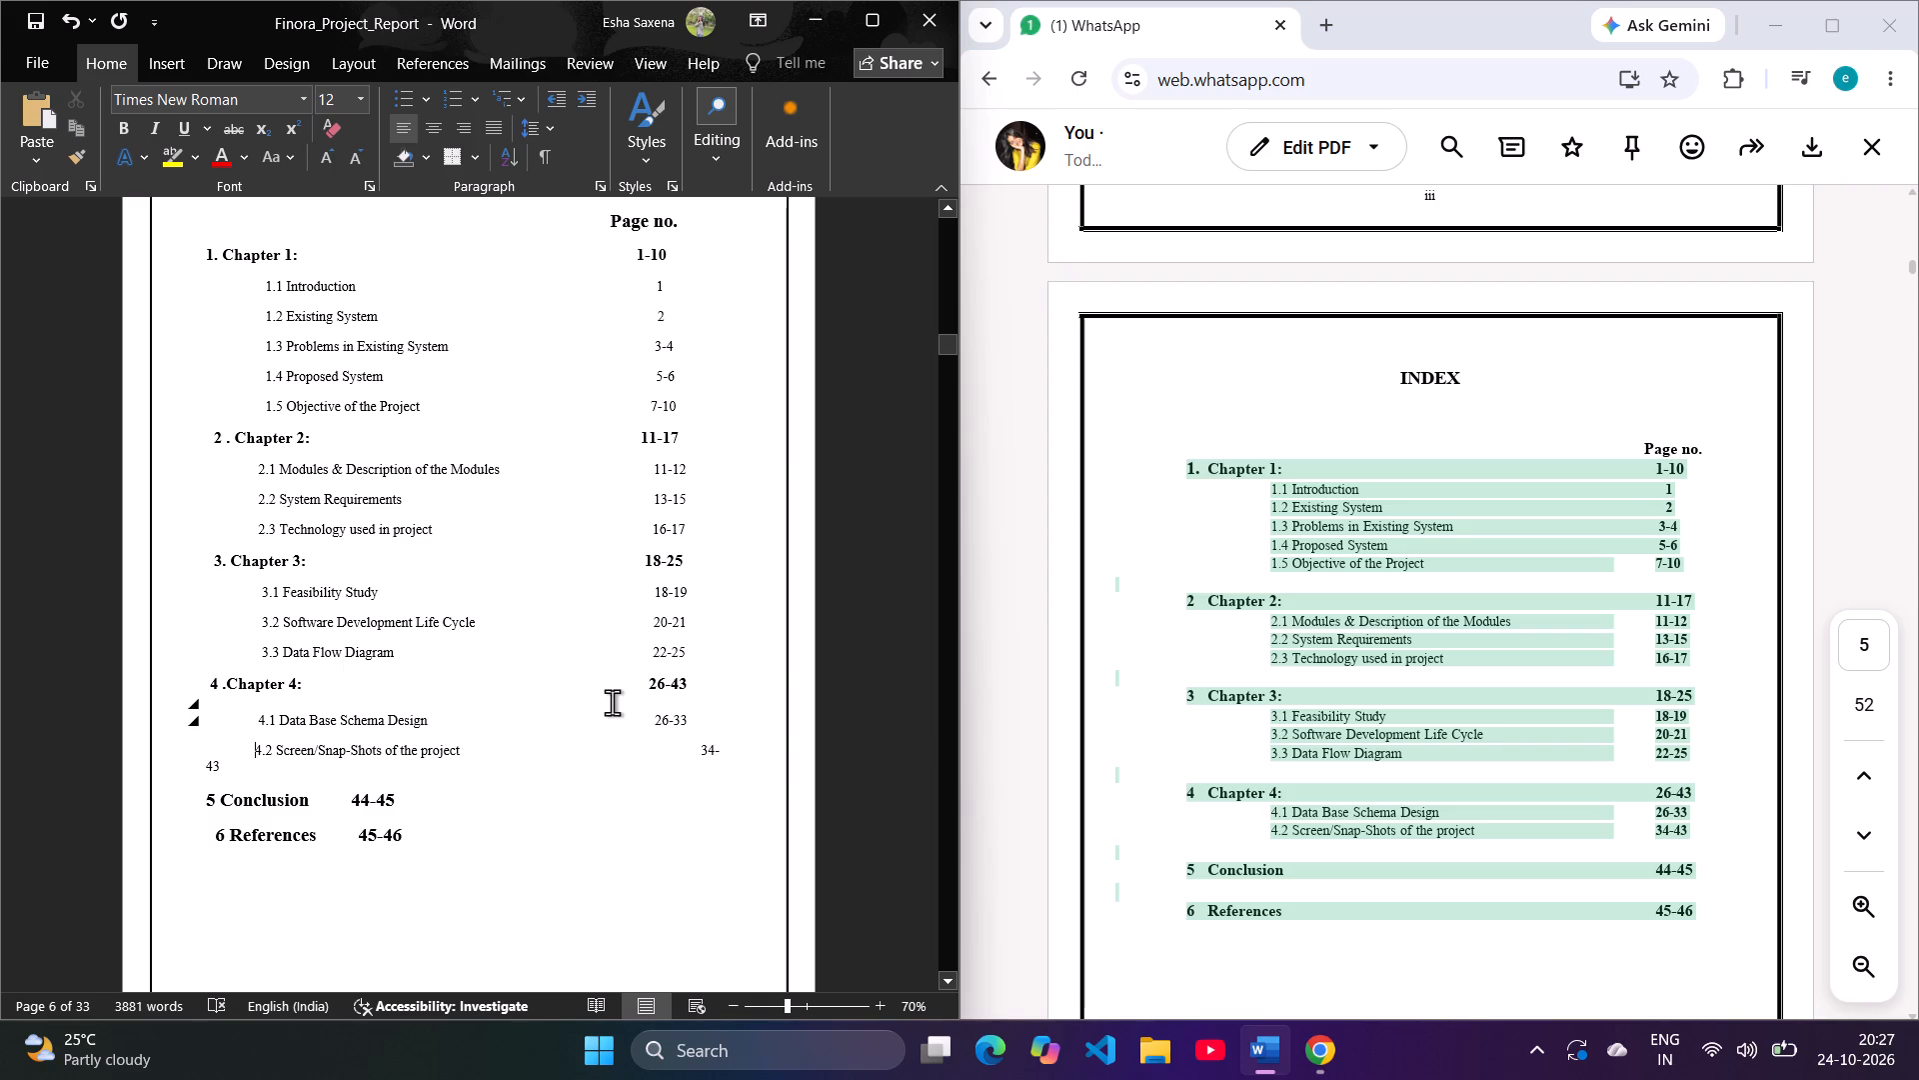
# Remove spaces before entry 4.2's page range 34-43 to bring it back to the page number column.
pyautogui.click(660, 747)
pyautogui.press('BackSpace')
pyautogui.press('BackSpace')
pyautogui.press('BackSpace')
pyautogui.press('BackSpace')
pyautogui.press('BackSpace')
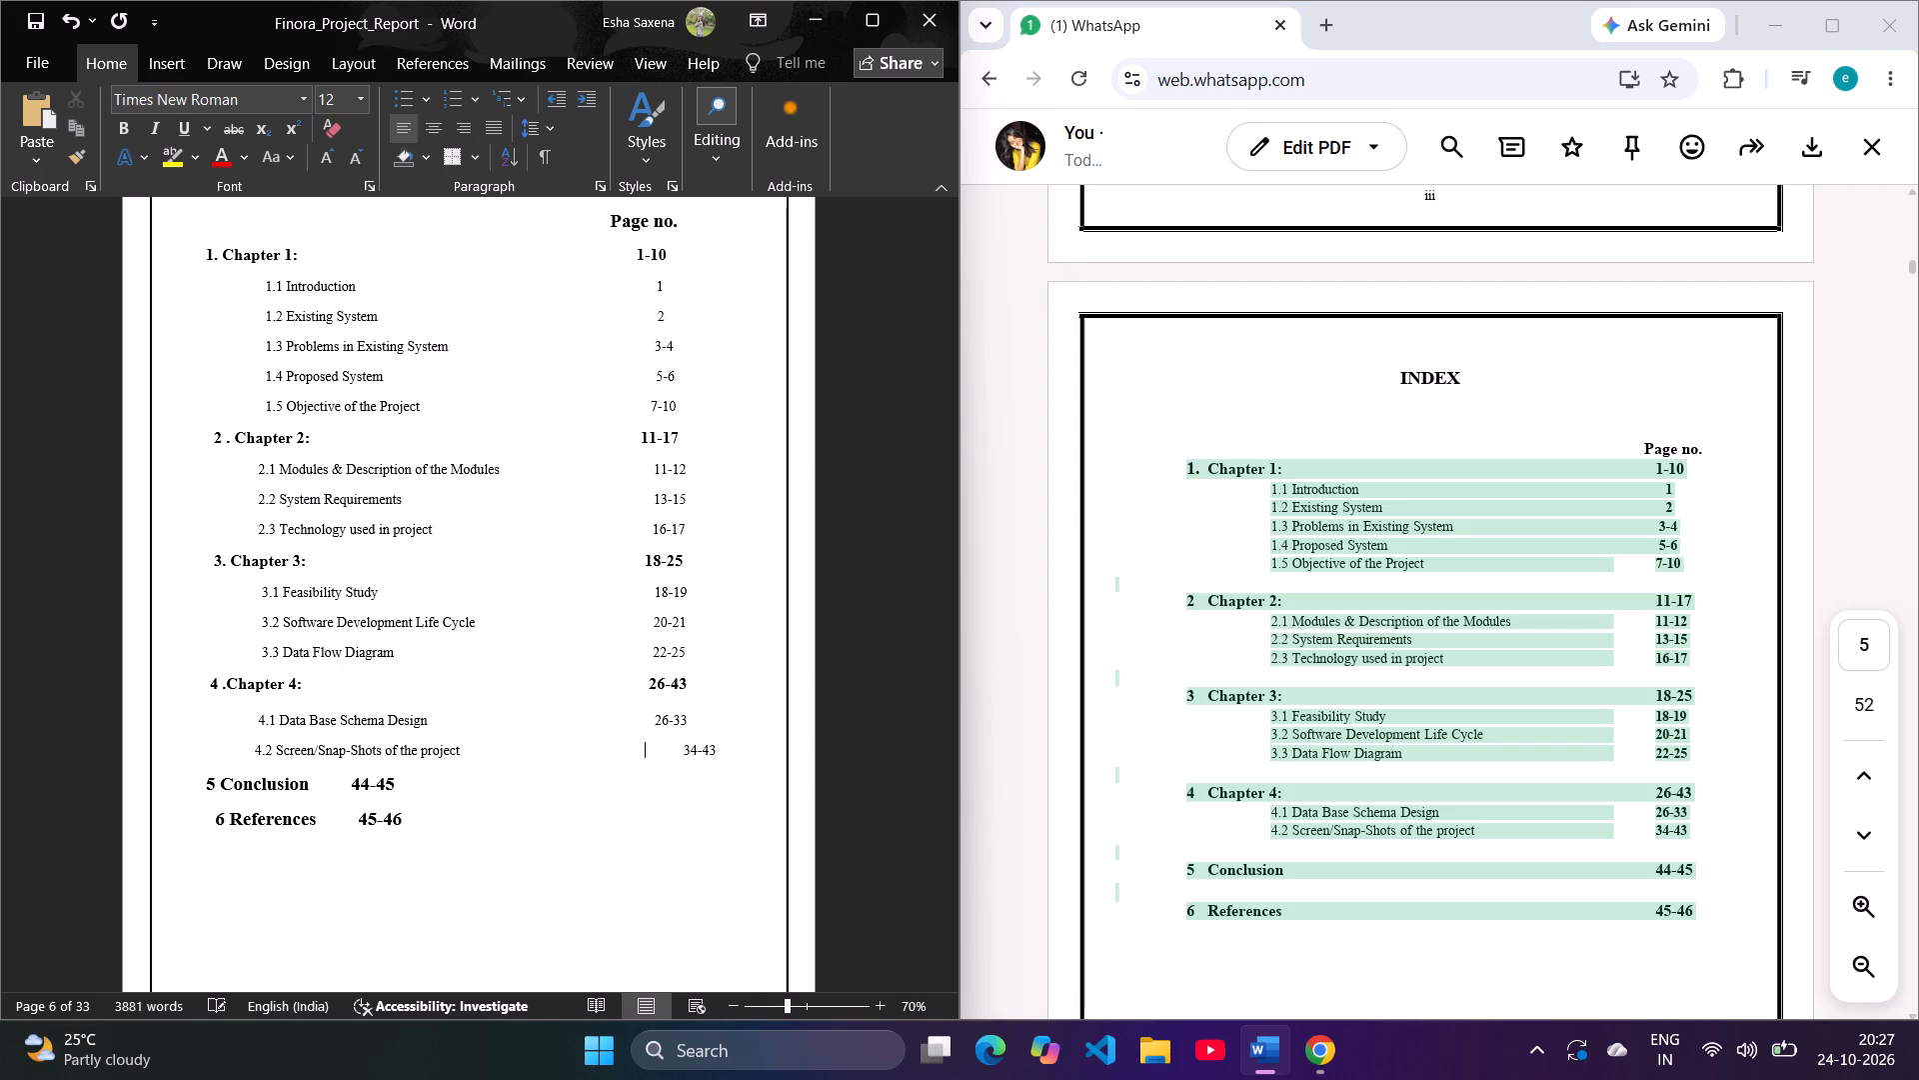
pyautogui.press('BackSpace')
pyautogui.press('BackSpace')
pyautogui.press('BackSpace')
pyautogui.press('BackSpace')
pyautogui.press('BackSpace')
pyautogui.press('BackSpace')
pyautogui.press('BackSpace')
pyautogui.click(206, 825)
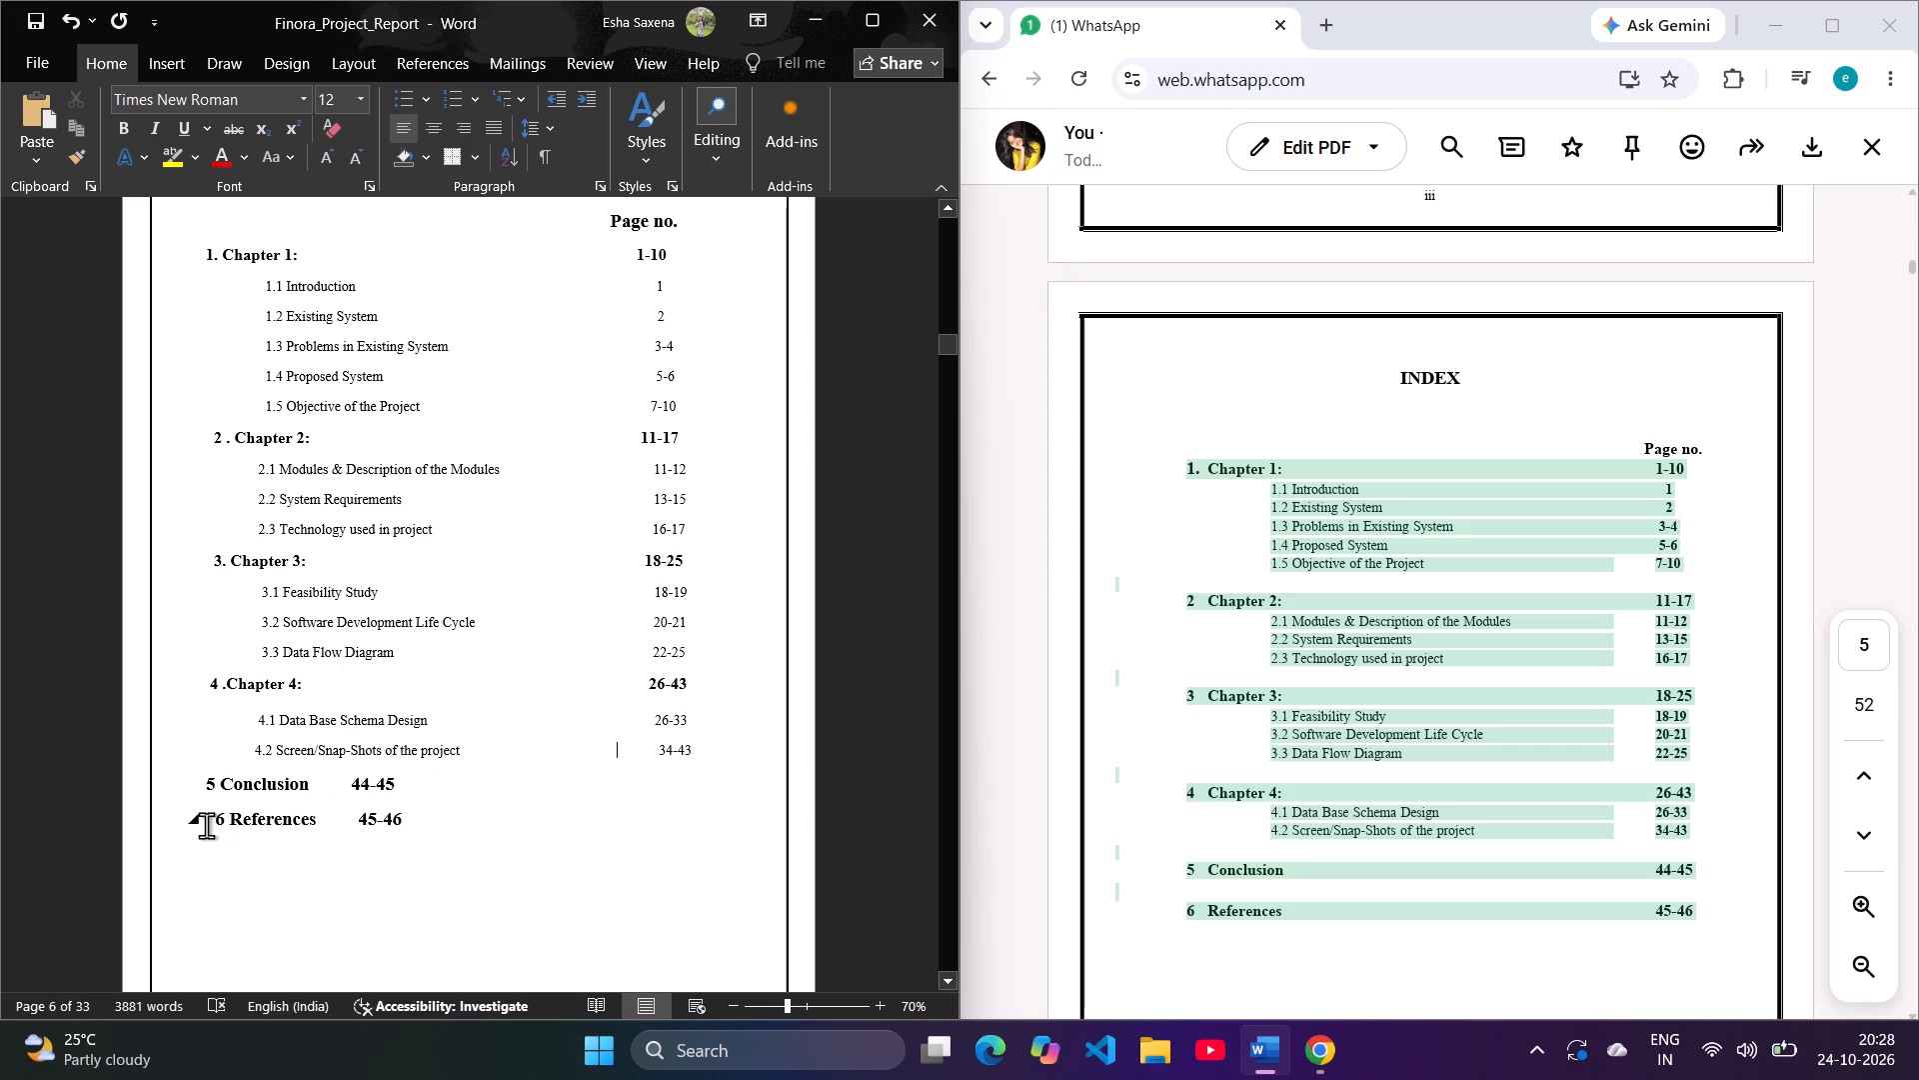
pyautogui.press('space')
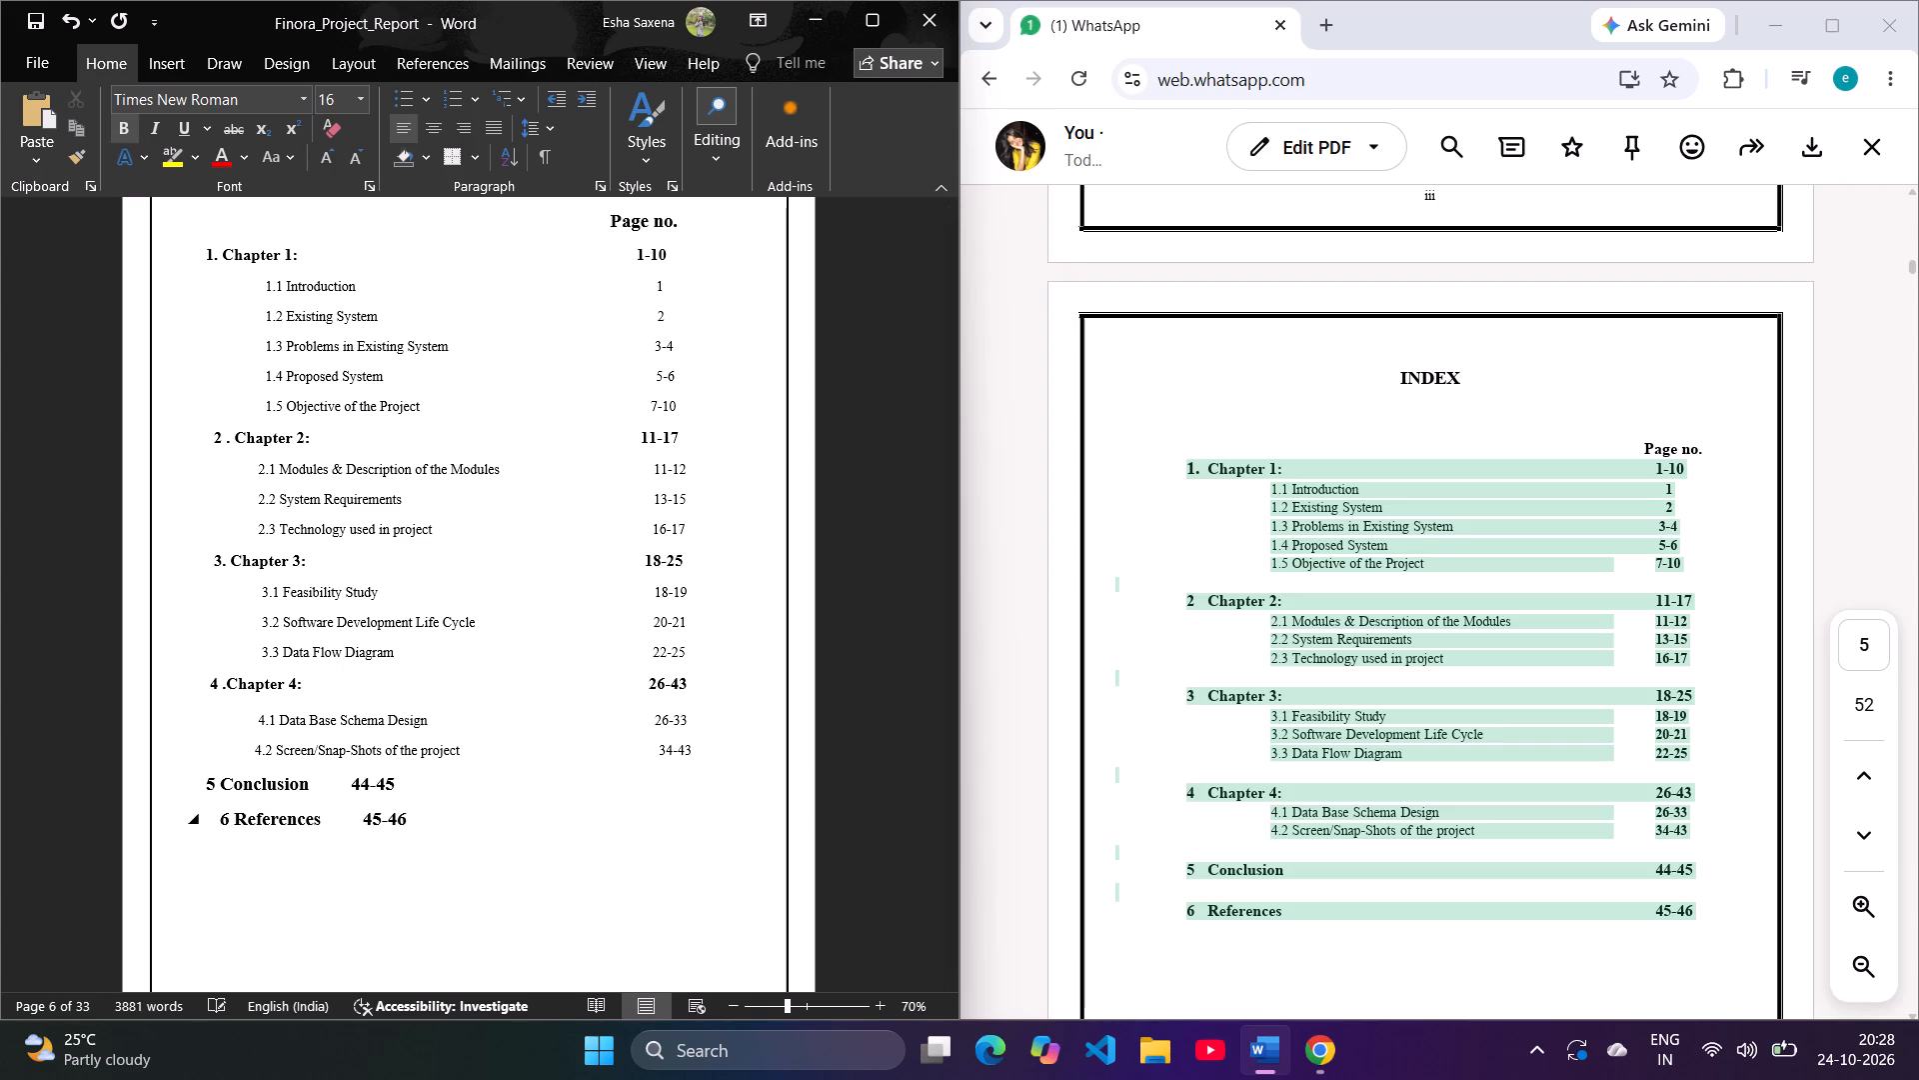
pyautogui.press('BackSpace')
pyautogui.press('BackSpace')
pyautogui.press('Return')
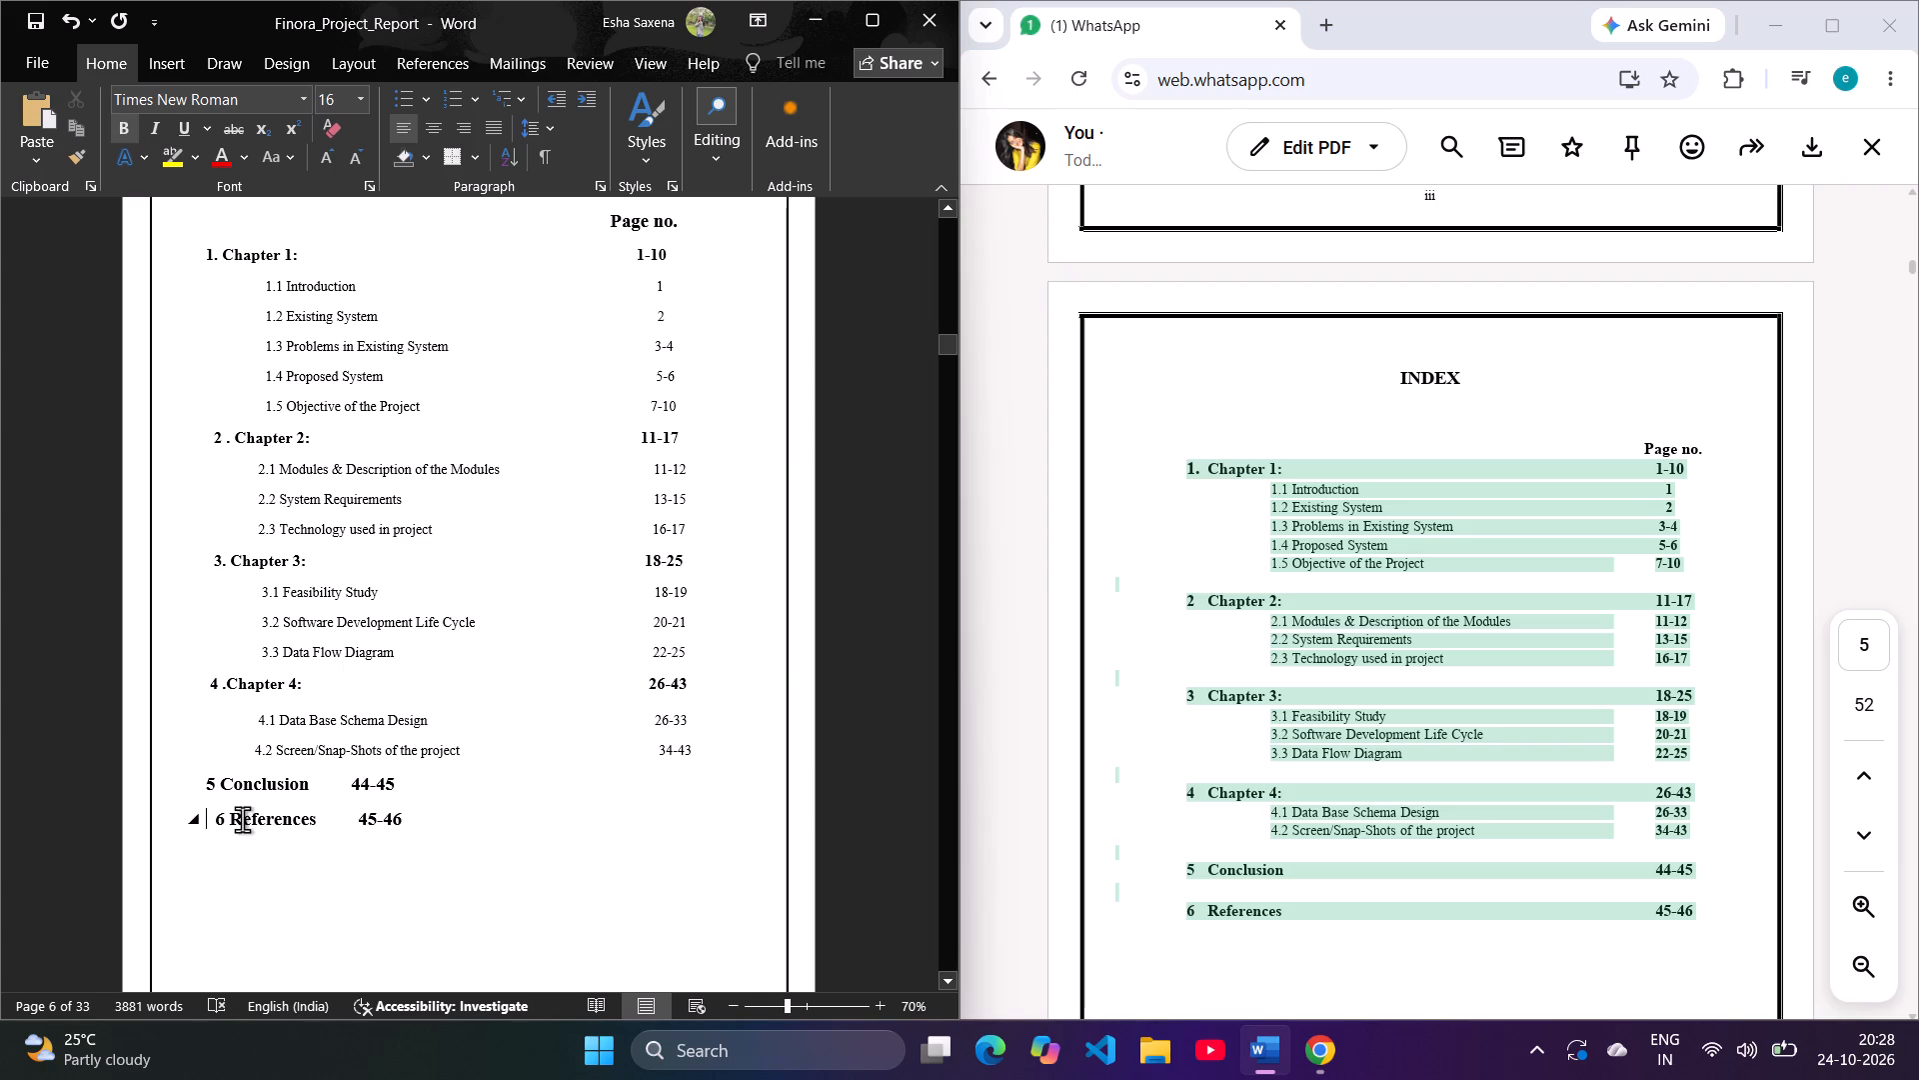
# Add a period after the numbers 6 and 5 of the References and Conclusion index entries.
pyautogui.press('Right')
pyautogui.press('Right')
pyautogui.press('Right')
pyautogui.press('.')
pyautogui.press('Up')
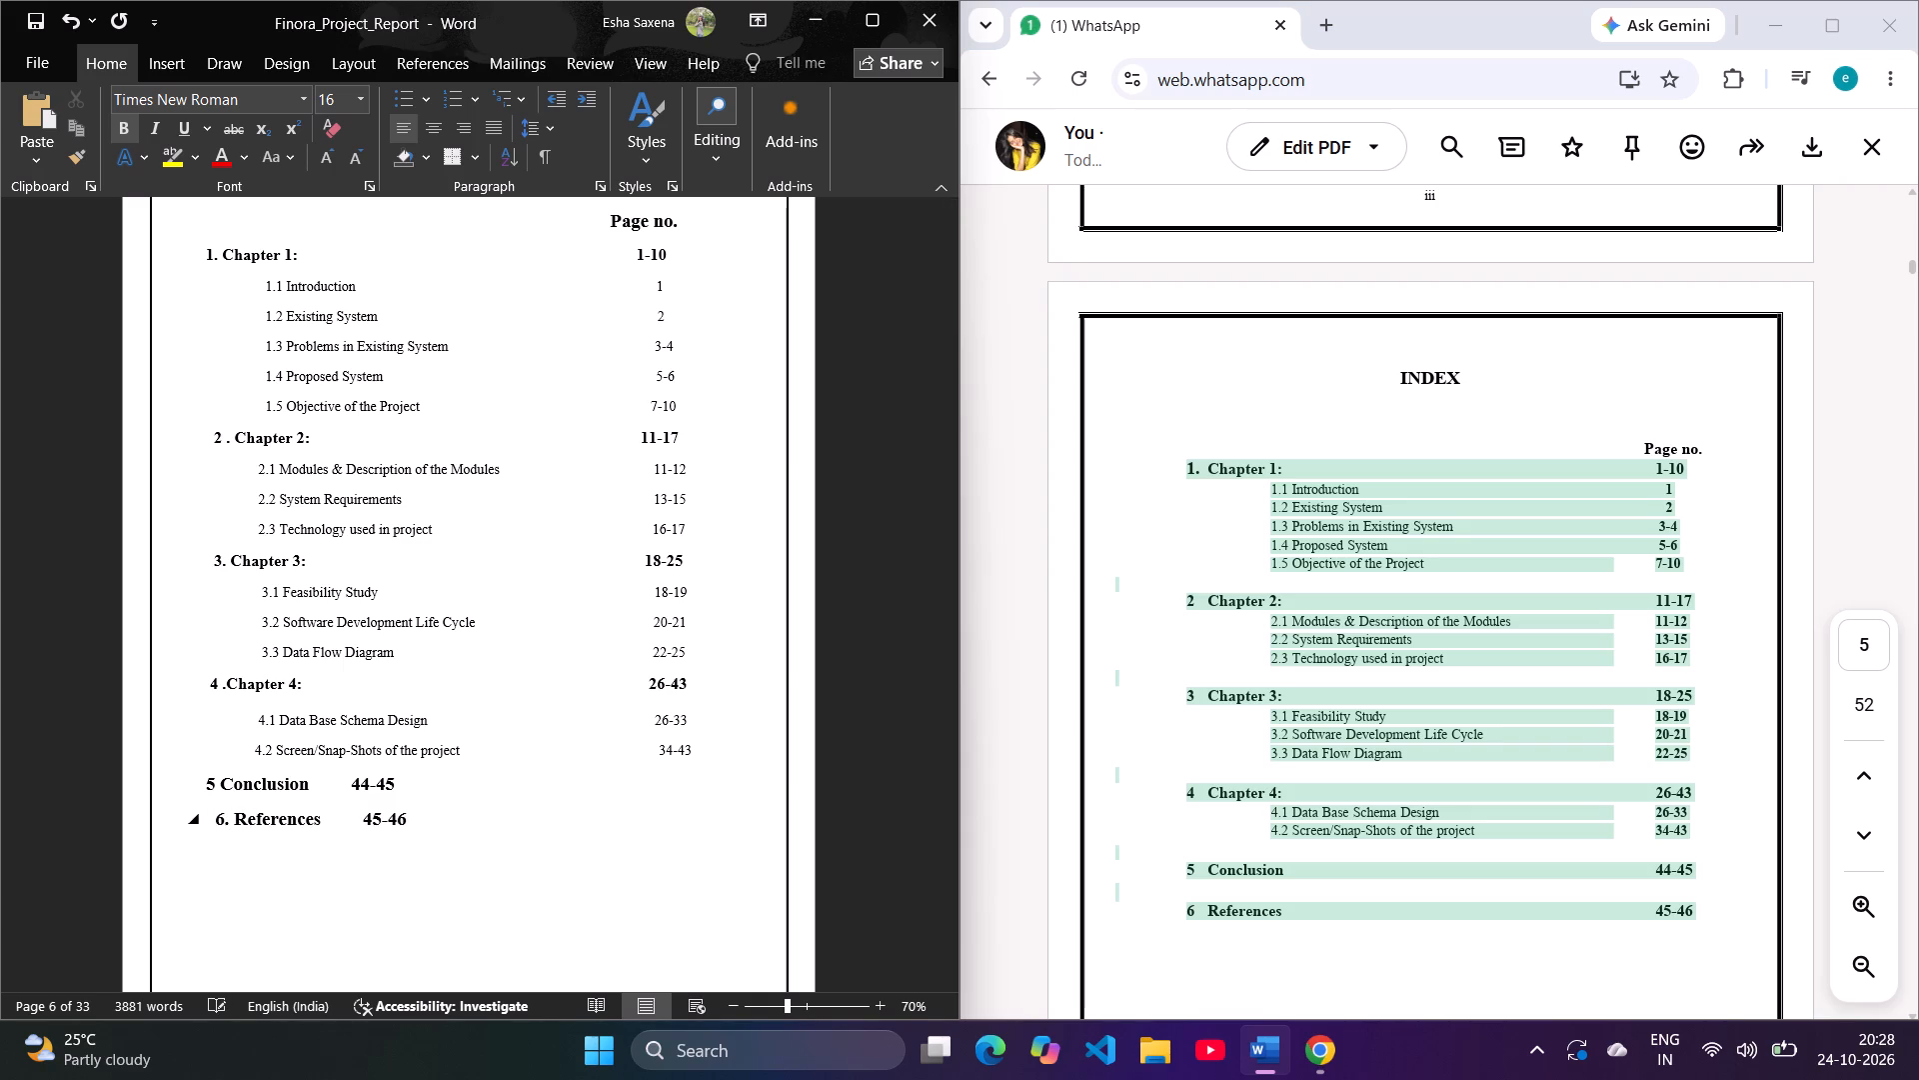
pyautogui.press('Left')
pyautogui.press('Left')
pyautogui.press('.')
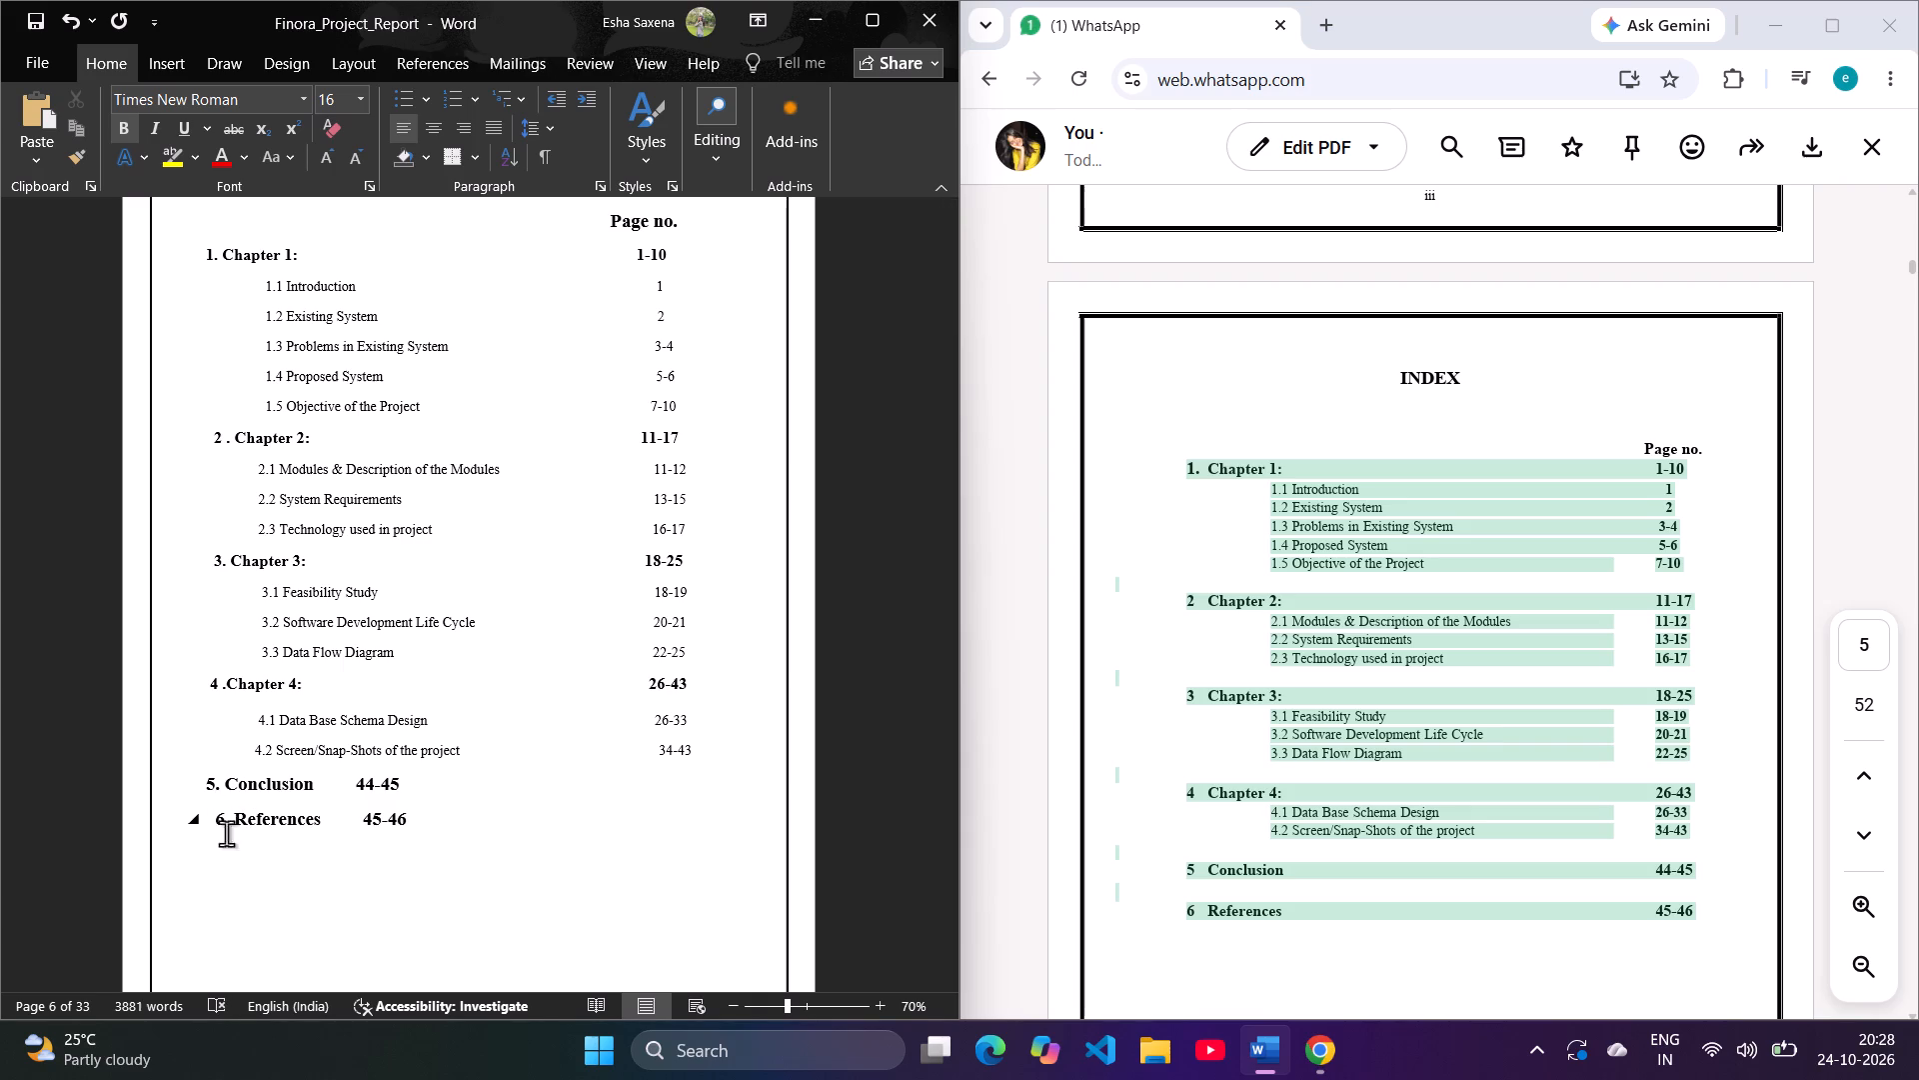
# Delete one leading space before the "6. References" entry to bring it closer to the Conclusion entry's start.
pyautogui.click(209, 825)
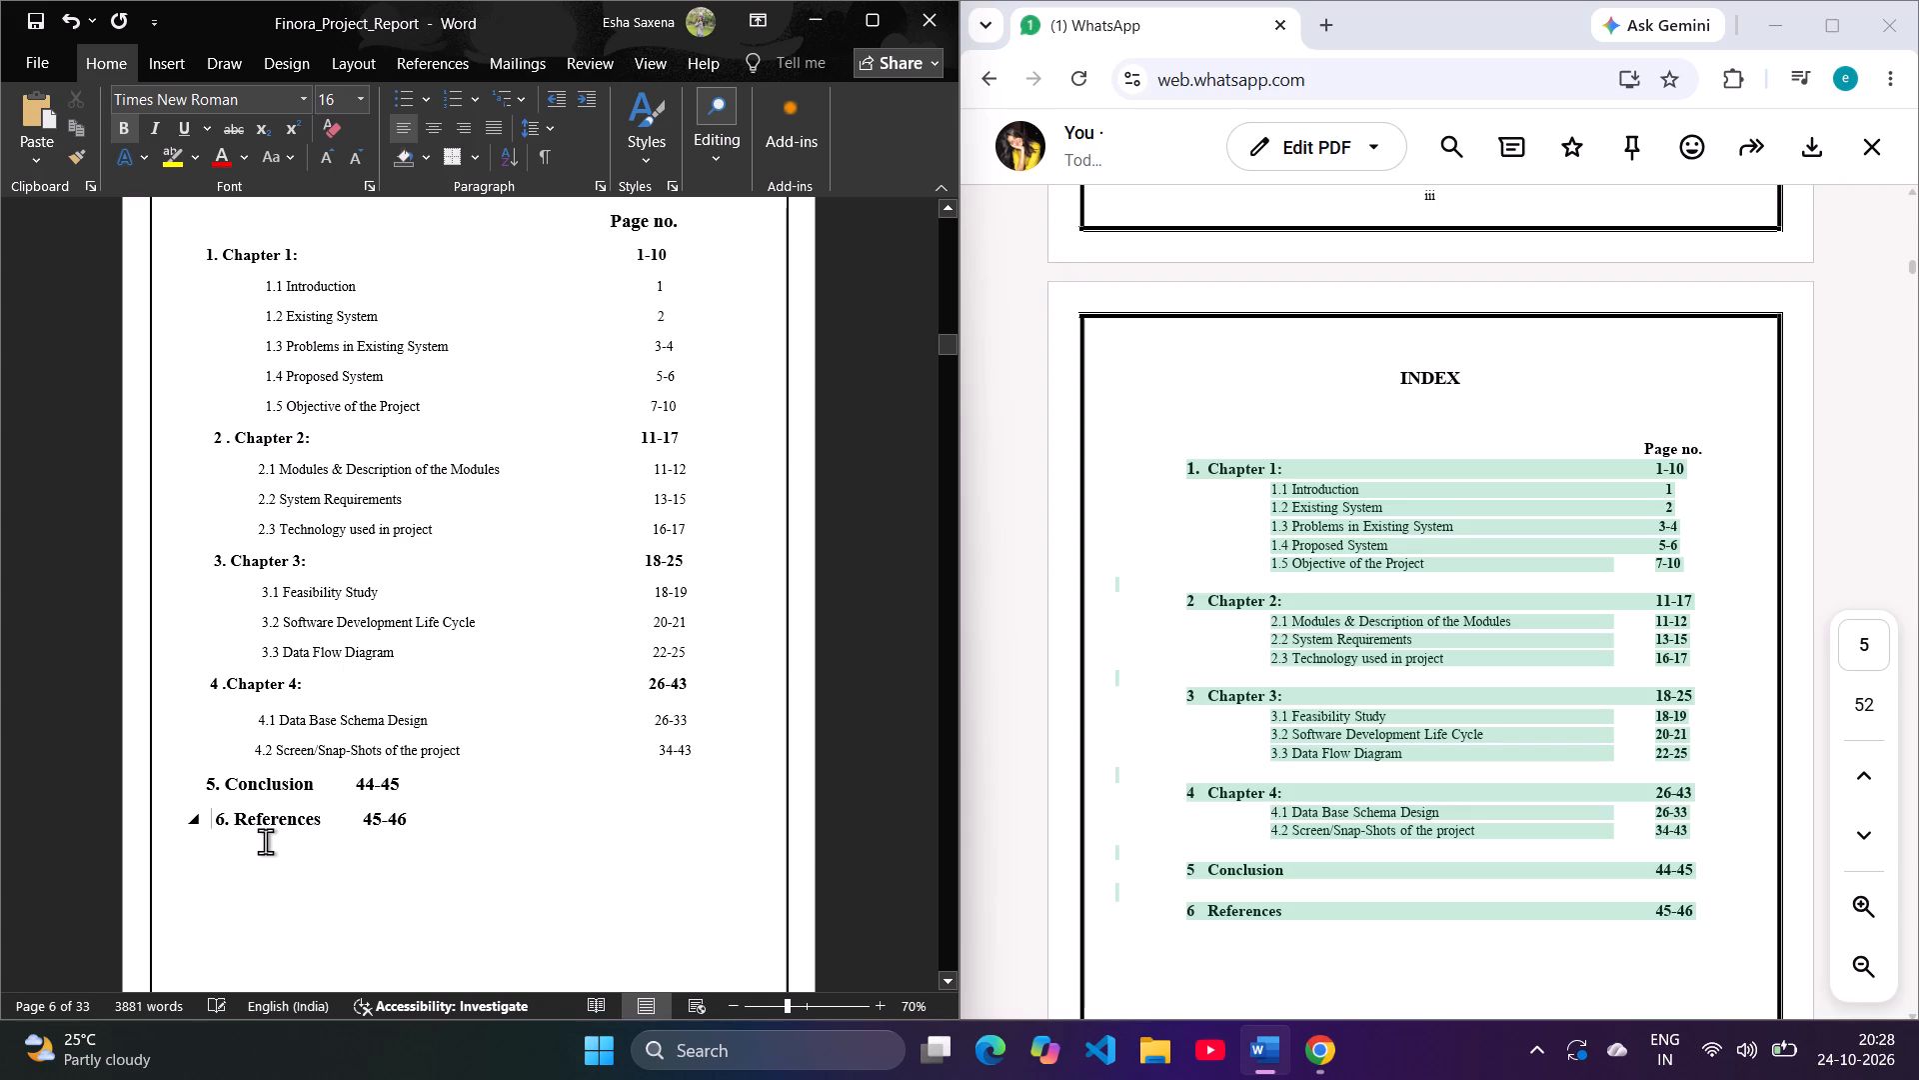
pyautogui.press('BackSpace')
# Select the "5. Conclusion" and "6. References" lines together and open their font size choices.
pyautogui.moveTo(208, 774); pyautogui.dragTo(404, 833)
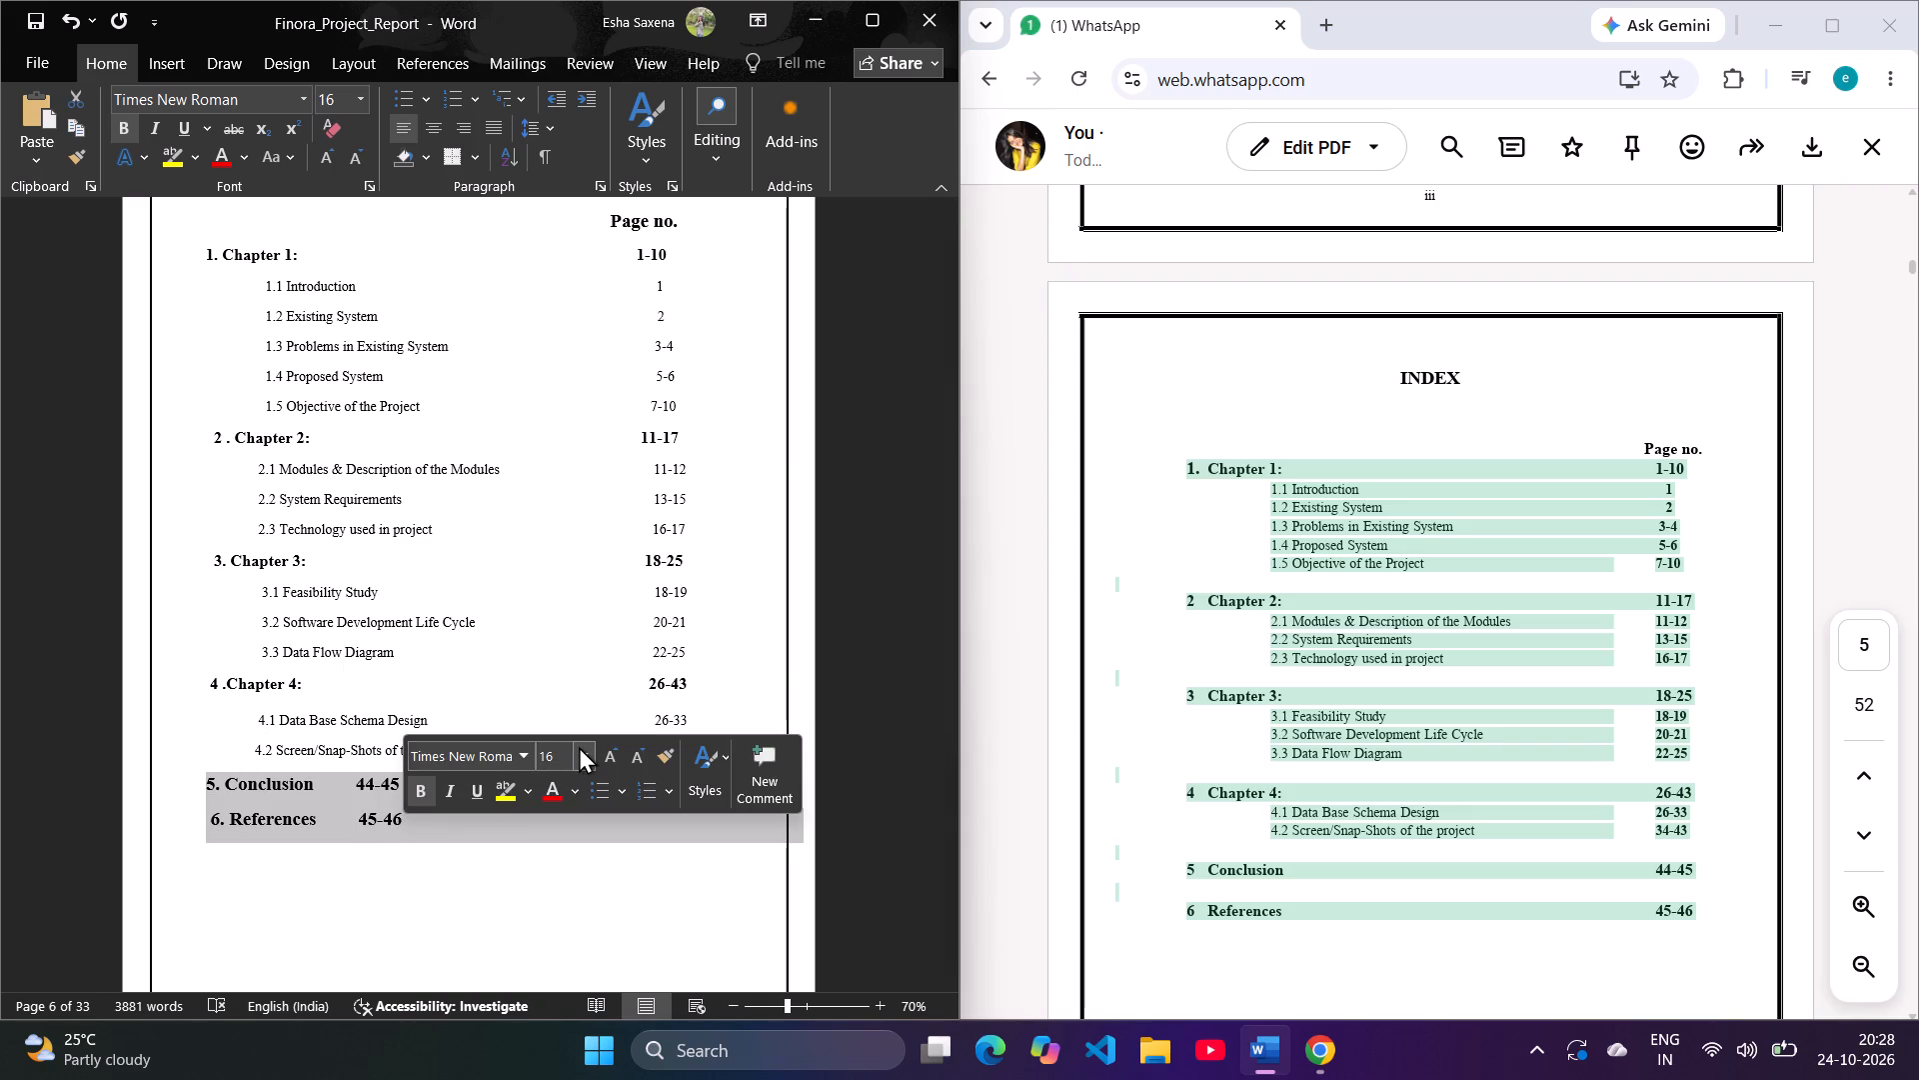
pyautogui.click(579, 746)
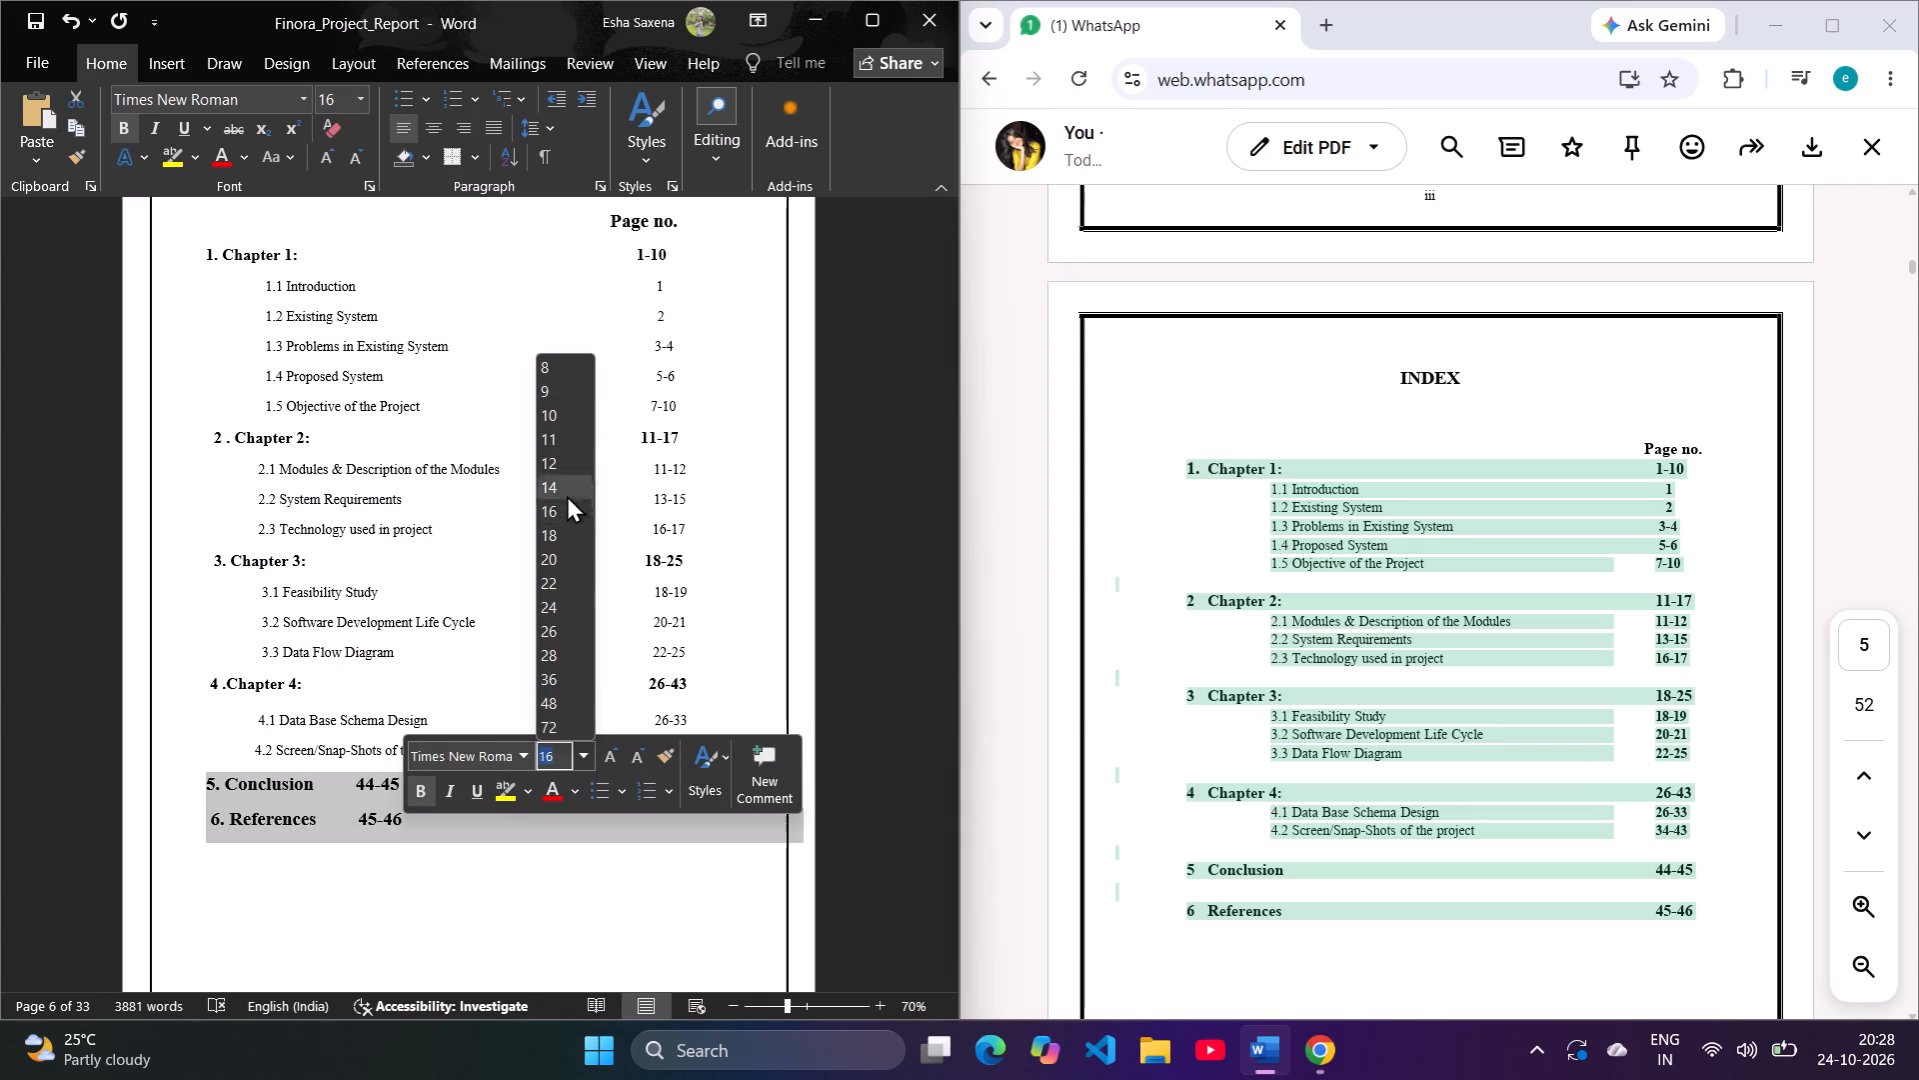
# Set the font size of the selected Conclusion and References index lines to 14.
pyautogui.click(567, 482)
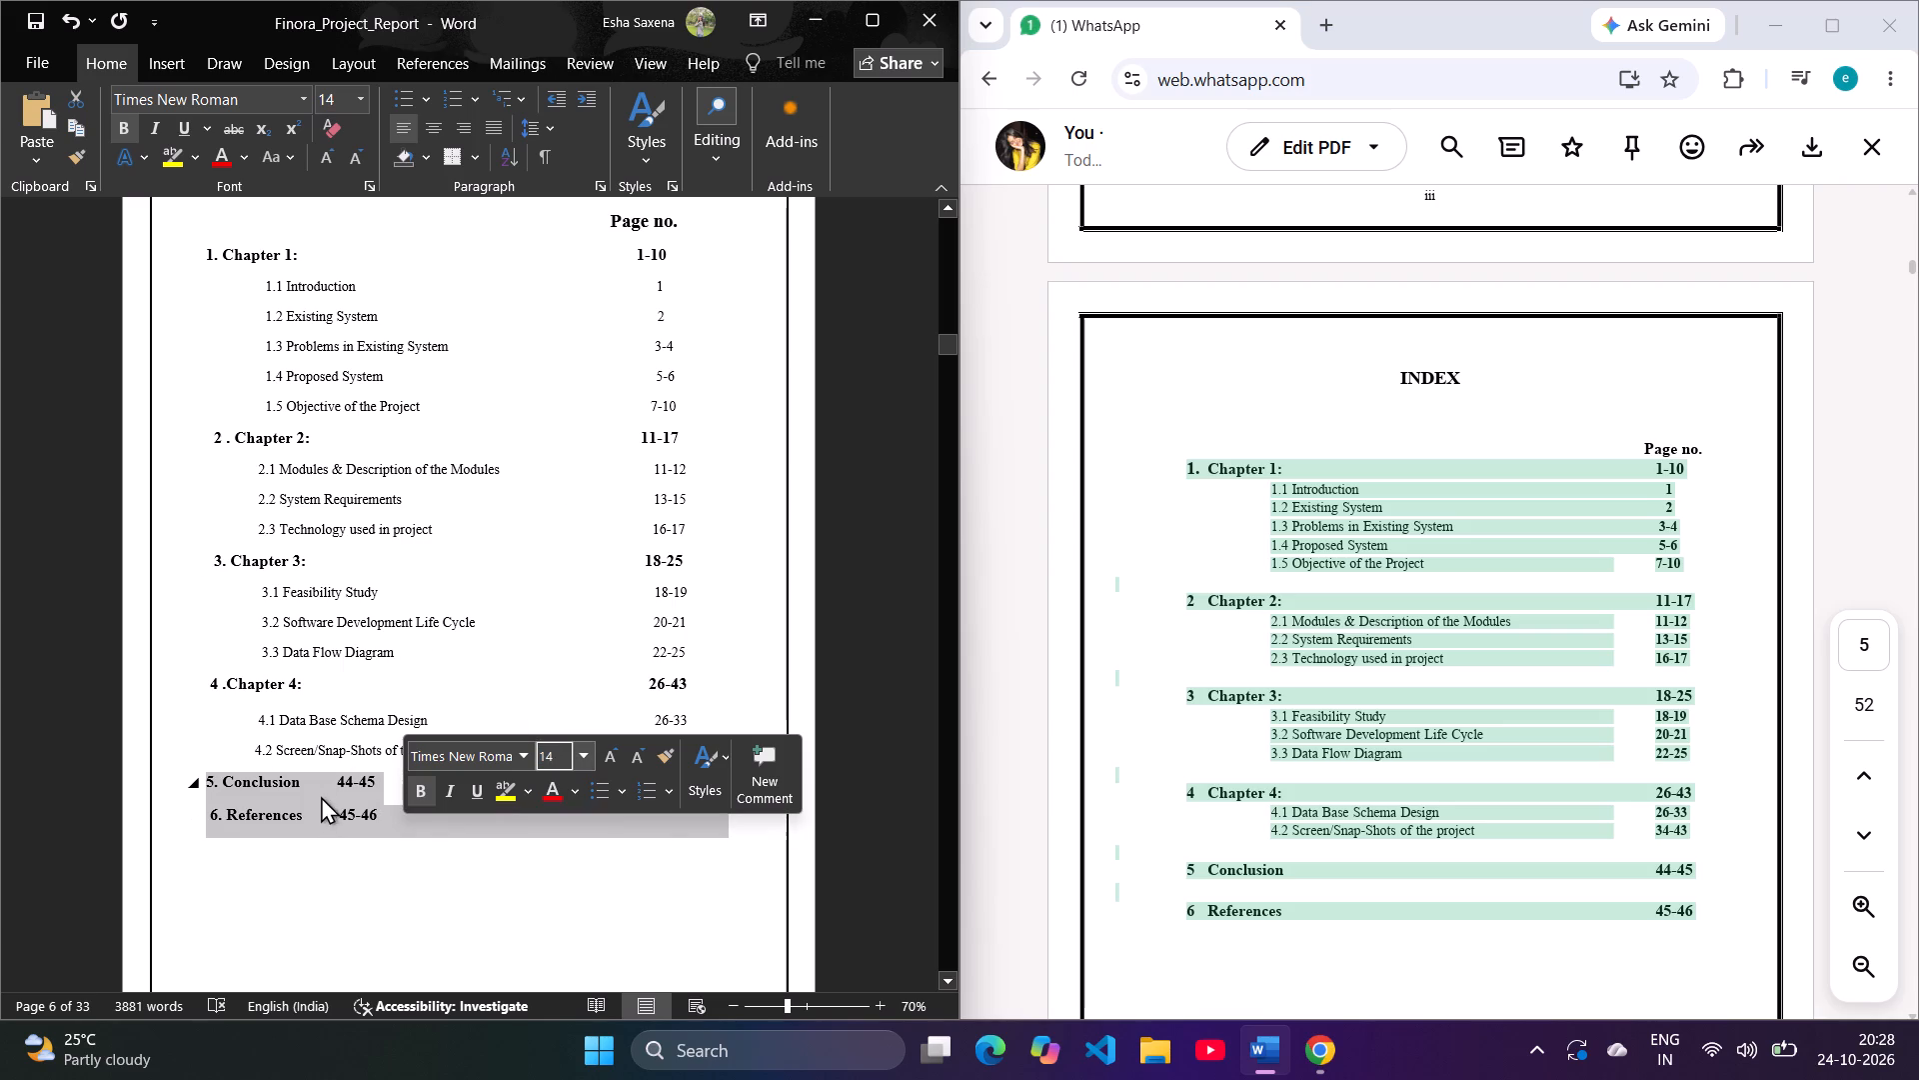
# Space out the Conclusion entry's page range 44-45 to align it with the page number column.
pyautogui.click(326, 782)
pyautogui.press('space')
pyautogui.press('space')
pyautogui.press('space')
pyautogui.press('space')
pyautogui.press('space')
pyautogui.press('space')
pyautogui.press('space')
pyautogui.press('space')
pyautogui.press('space')
pyautogui.press('space')
pyautogui.press('space')
pyautogui.press('space')
pyautogui.press('space')
pyautogui.press('space')
pyautogui.press('space')
pyautogui.press('space')
pyautogui.press('space')
pyautogui.press('space')
pyautogui.press('space')
pyautogui.press('space')
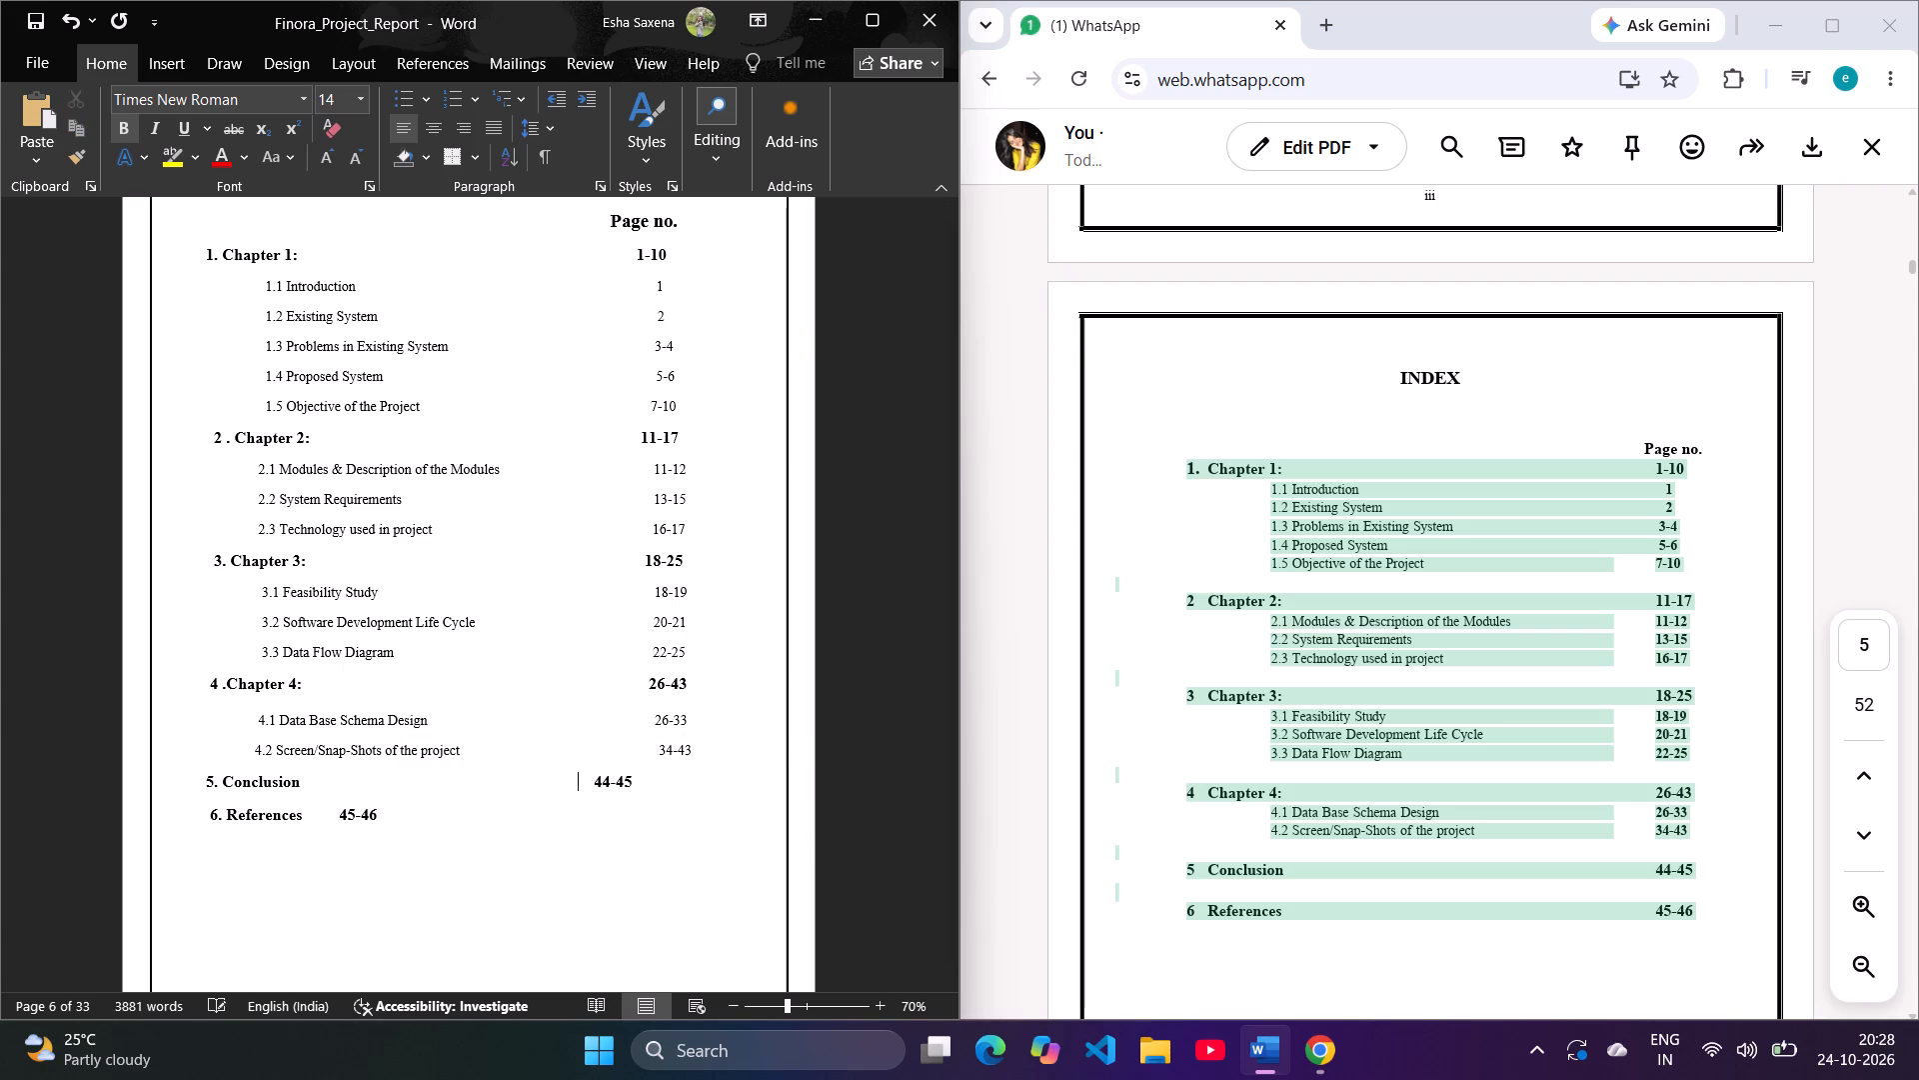
pyautogui.press('space')
pyautogui.press('space')
pyautogui.press('space')
pyautogui.press('space')
pyautogui.press('space')
pyautogui.press('space')
pyautogui.press('BackSpace')
# Space out the References entry's page range 45-46 to align it with the page number column.
pyautogui.click(320, 816)
pyautogui.press('space')
pyautogui.press('space')
pyautogui.press('space')
pyautogui.press('space')
pyautogui.press('space')
pyautogui.press('space')
pyautogui.press('space')
pyautogui.press('space')
pyautogui.press('space')
pyautogui.press('space')
pyautogui.press('space')
pyautogui.press('space')
pyautogui.press('space')
pyautogui.press('space')
pyautogui.press('space')
pyautogui.press('space')
pyautogui.press('space')
pyautogui.press('space')
pyautogui.press('space')
pyautogui.press('space')
pyautogui.press('space')
pyautogui.press('space')
pyautogui.press('space')
pyautogui.press('space')
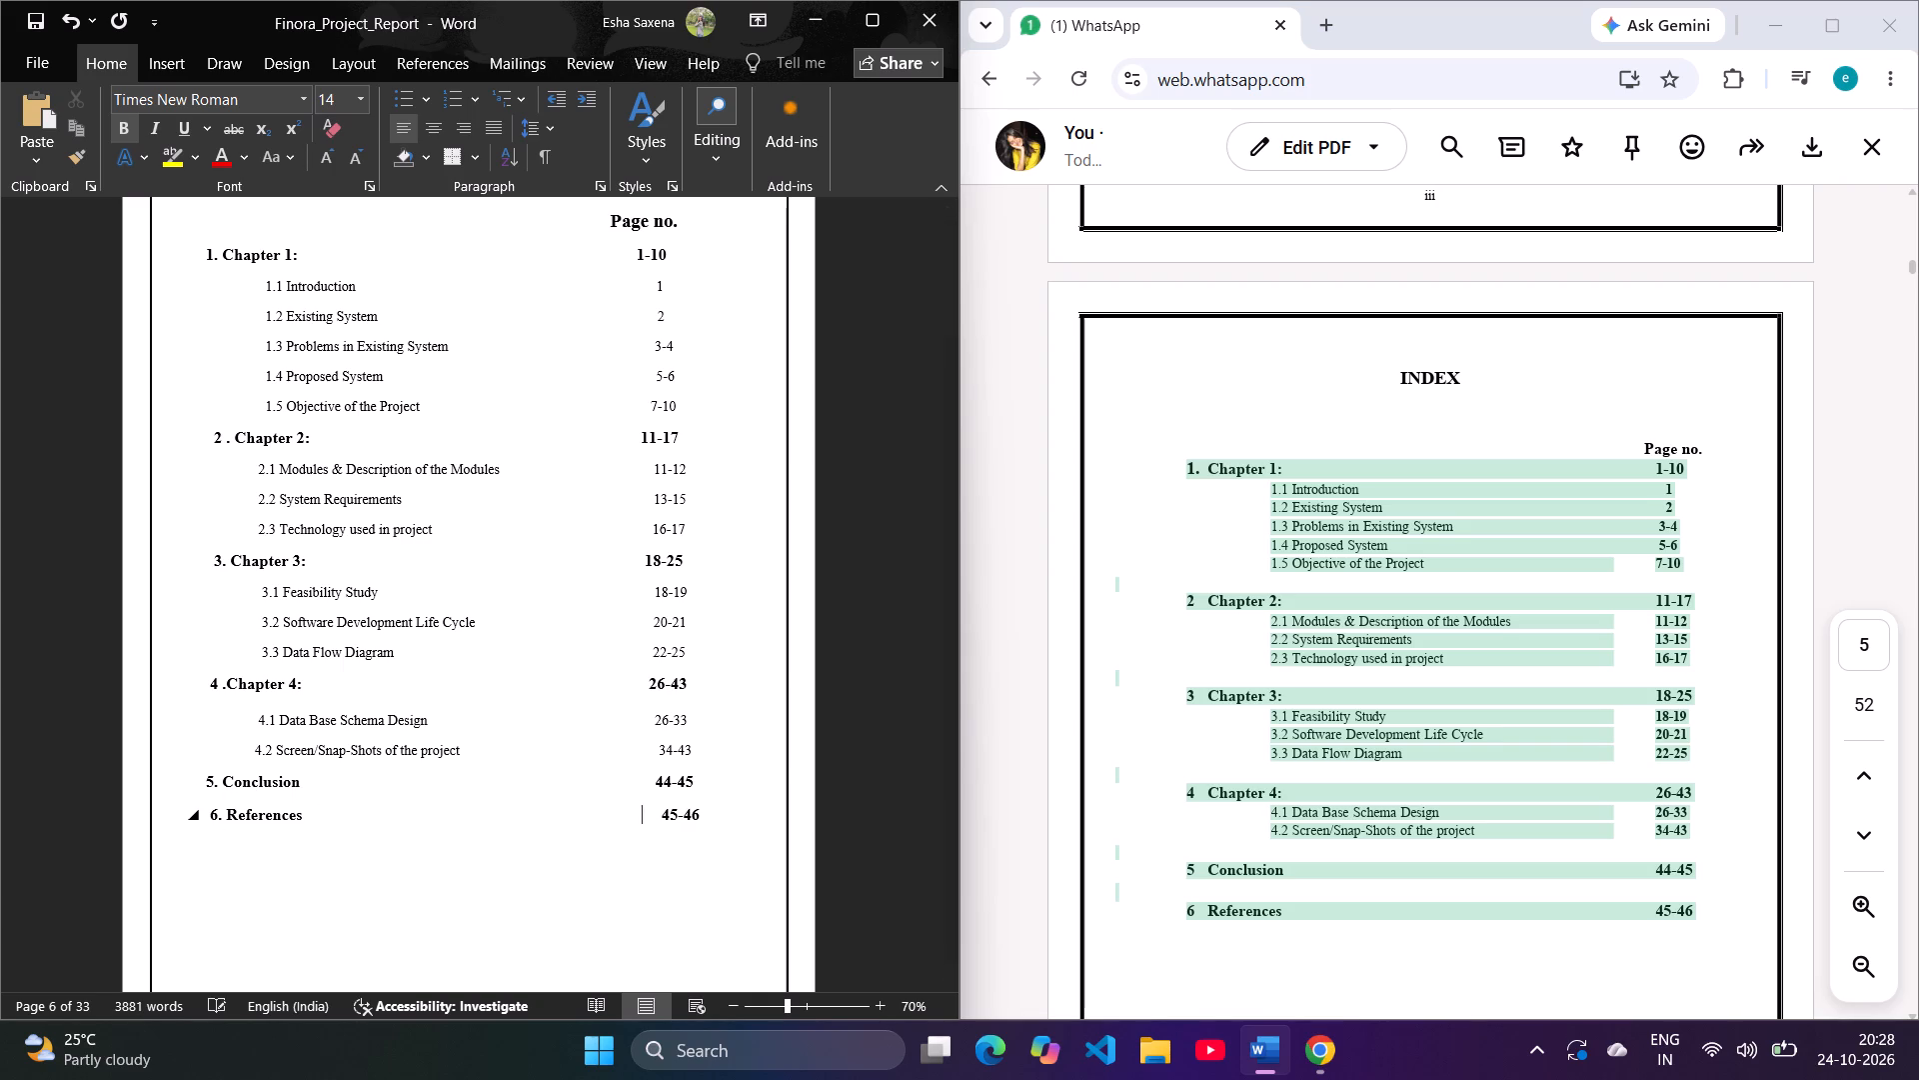
pyautogui.press('BackSpace')
pyautogui.press('BackSpace')
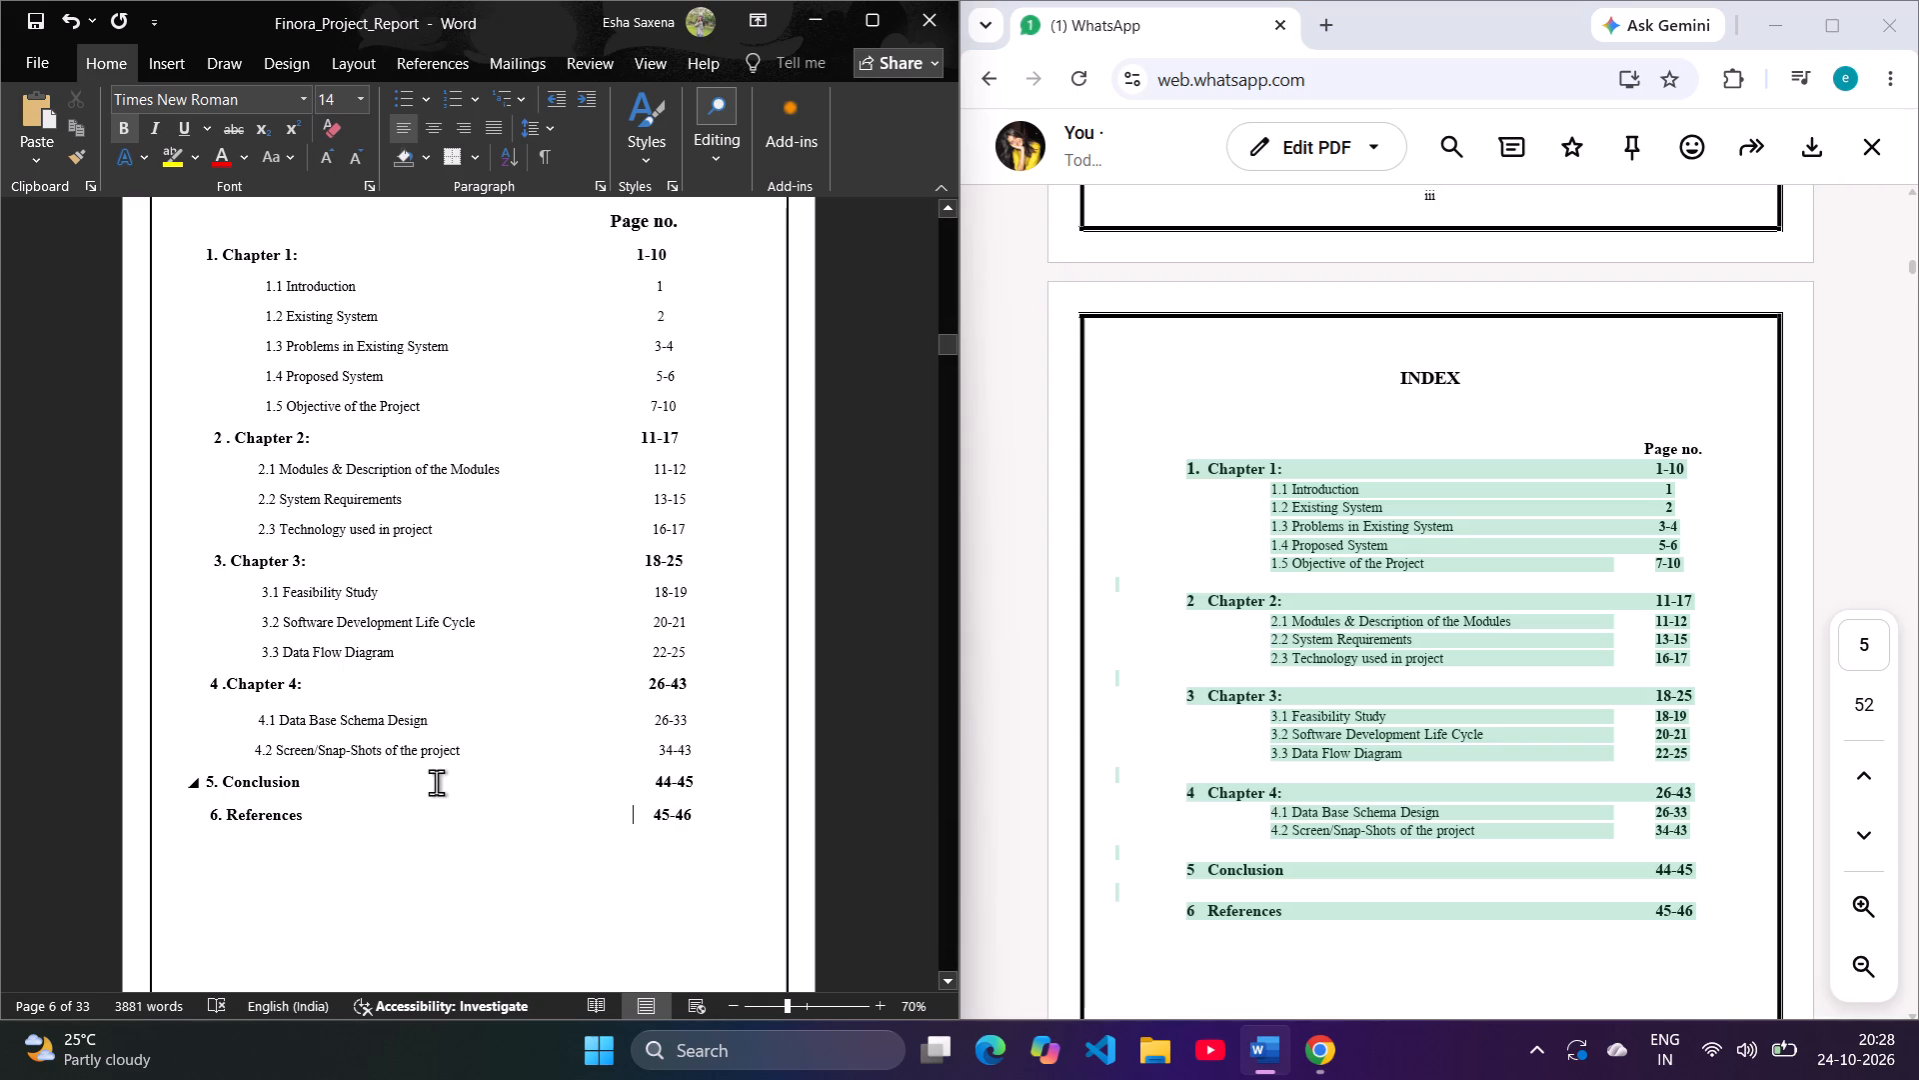
pyautogui.click(529, 828)
# Review the report's front pages, going back from the index towards the title page.
pyautogui.scroll(3, 541, 531)
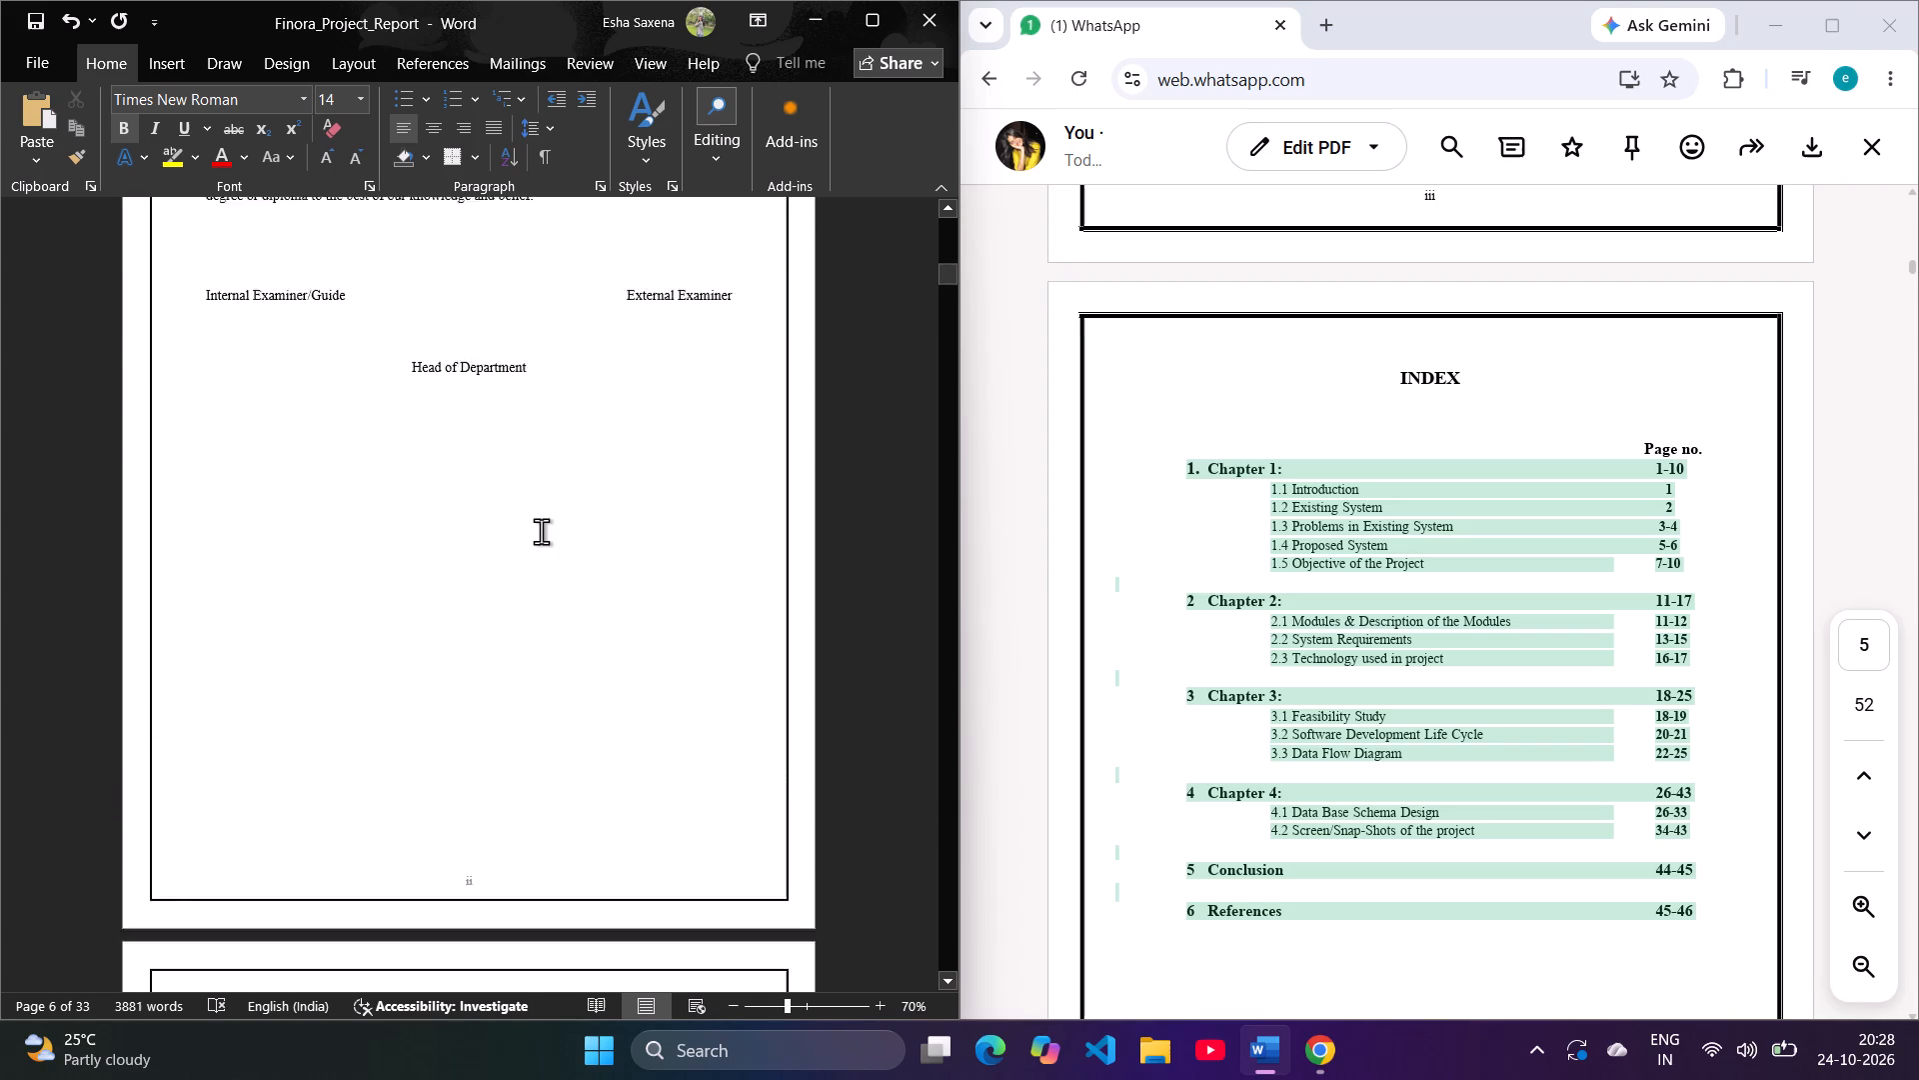
pyautogui.scroll(2, 541, 531)
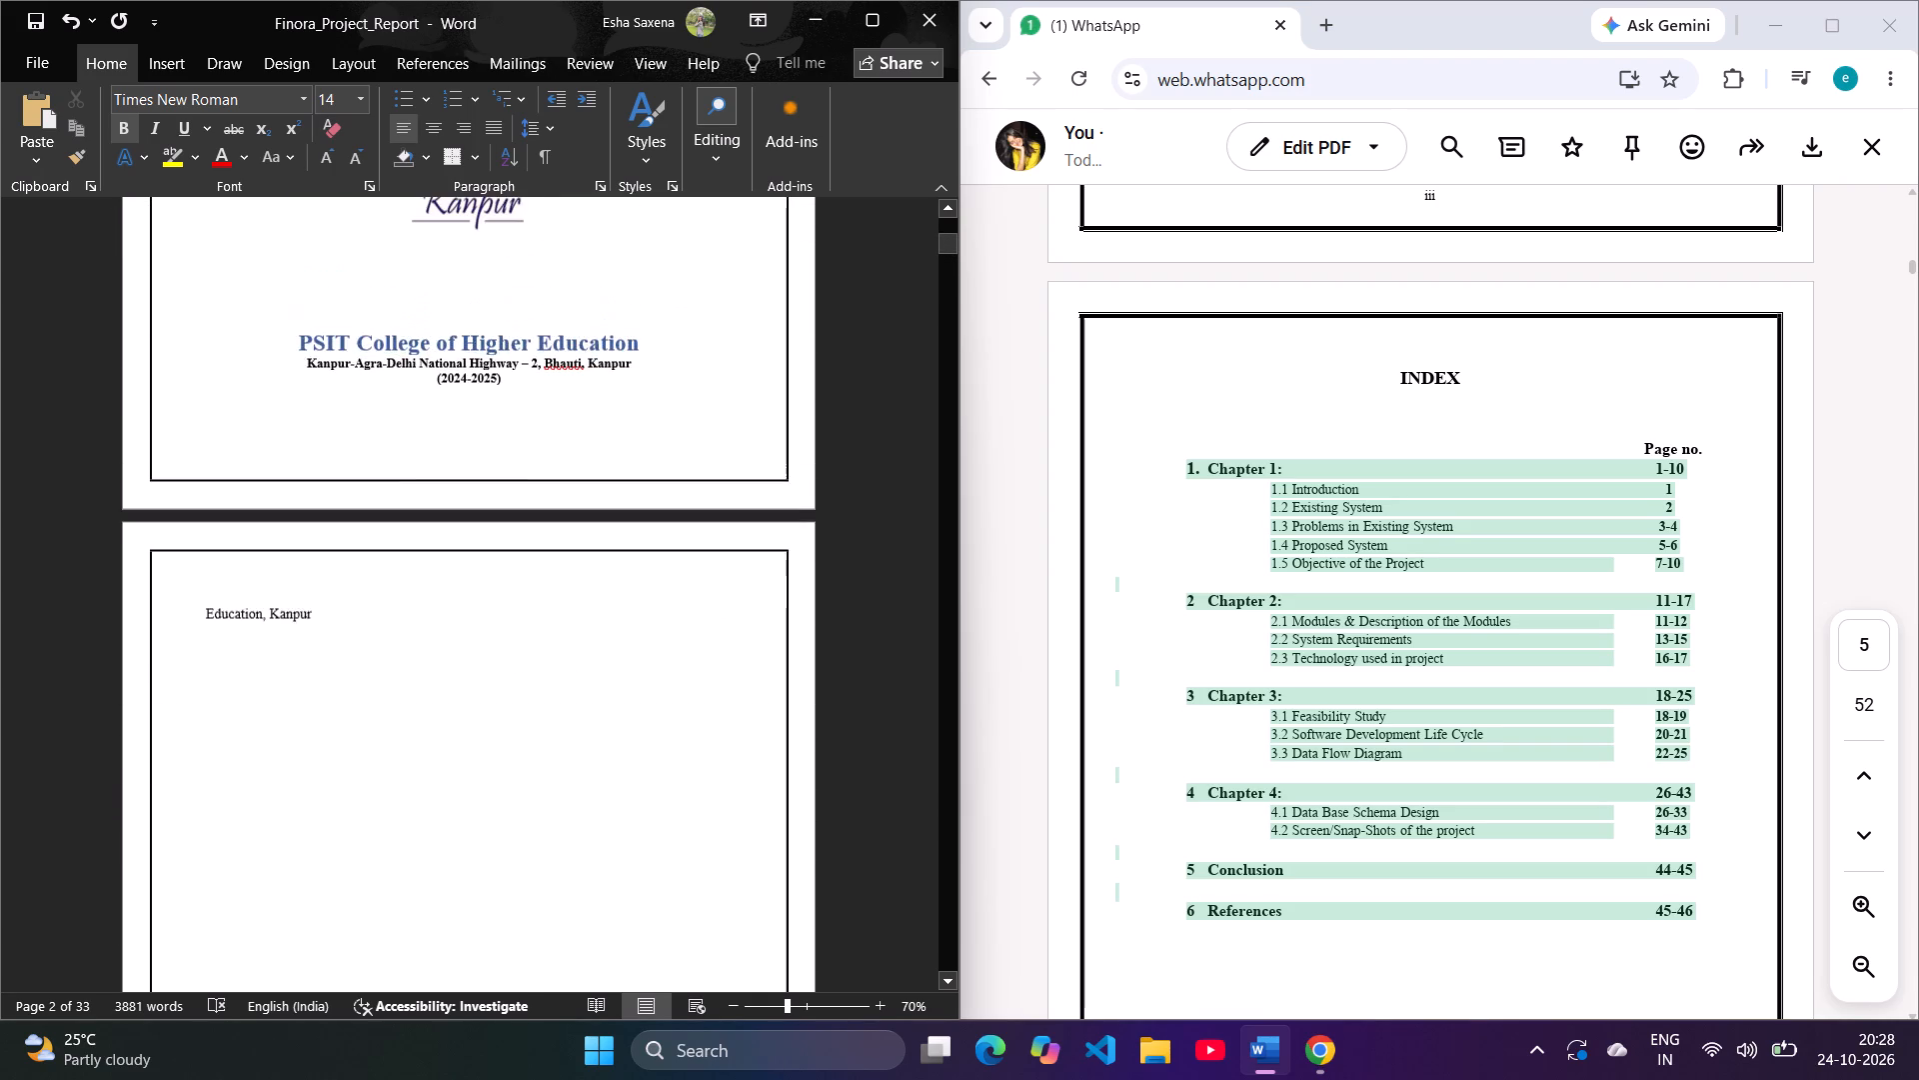
# Review the reference PDF's front matter before the index, going back to the Acknowledgement page.
pyautogui.rightClick(541, 531)
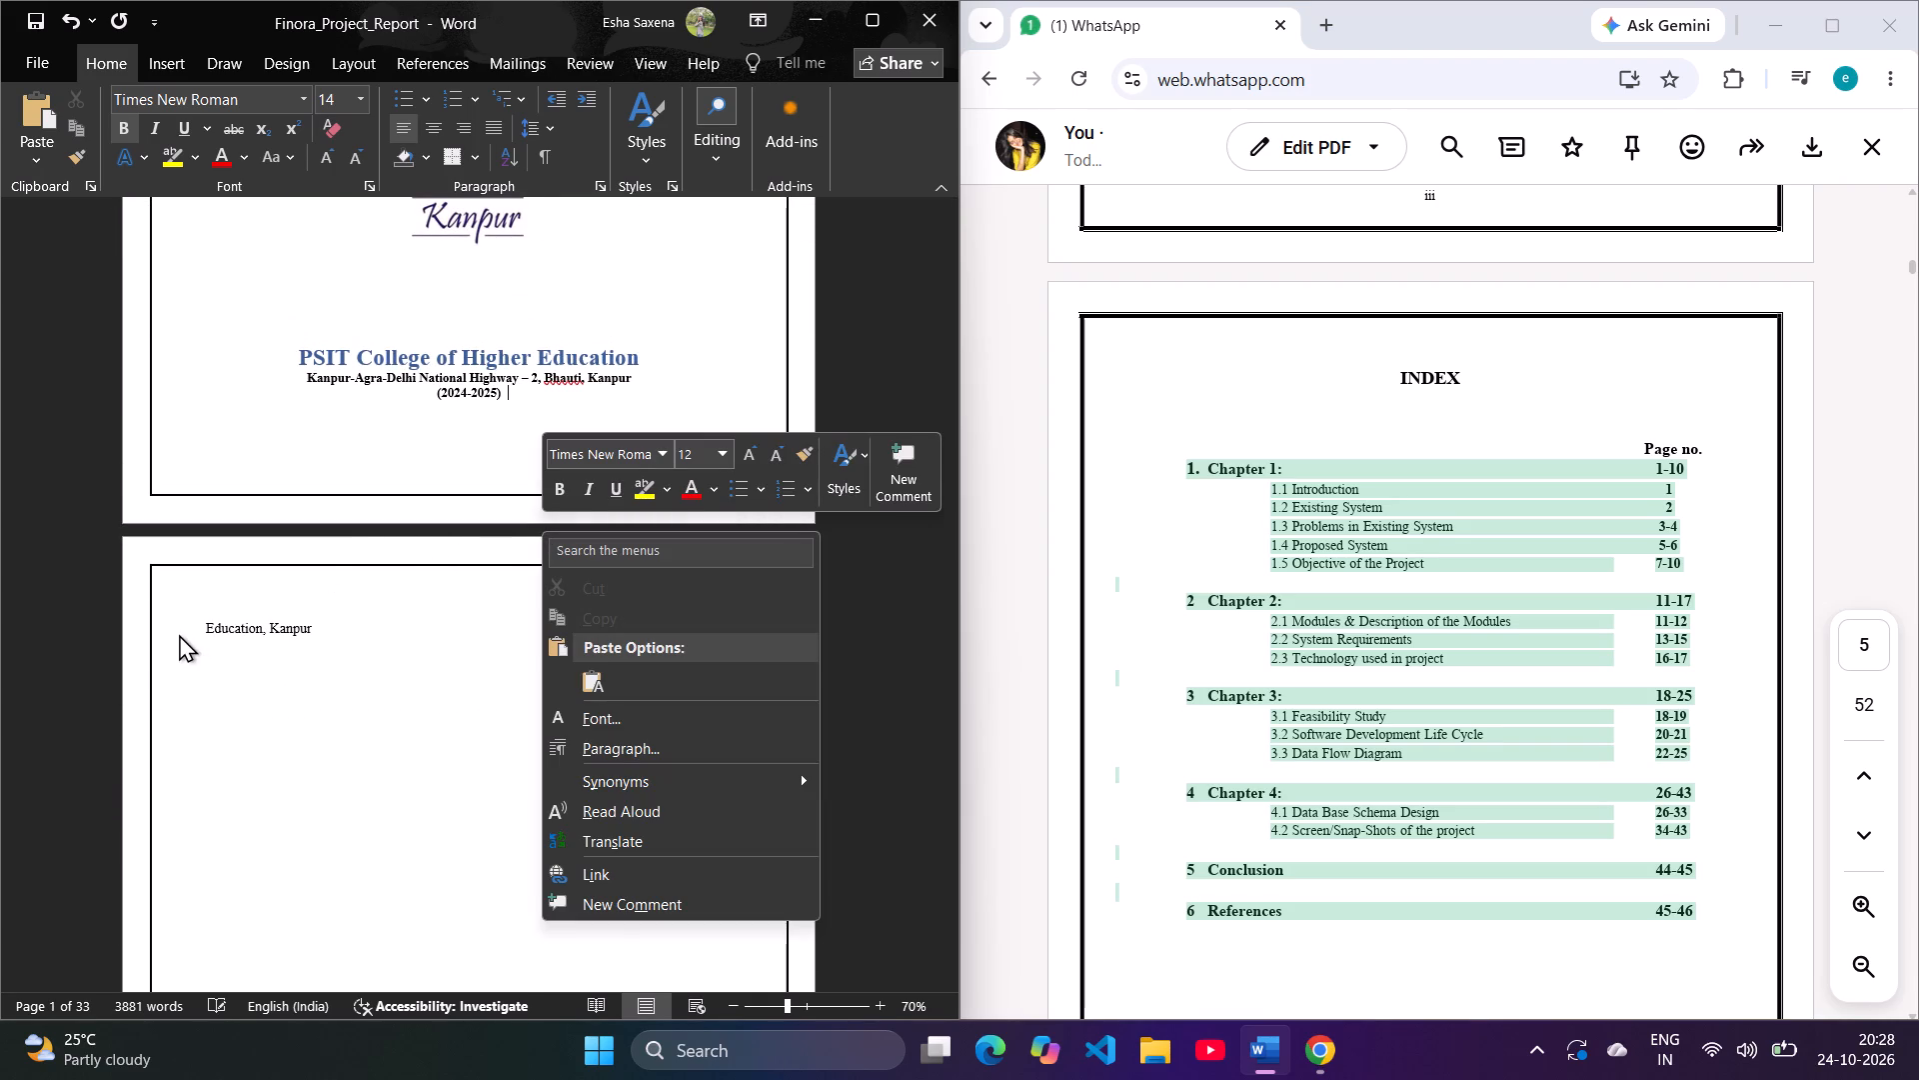
pyautogui.scroll(1, 1456, 721)
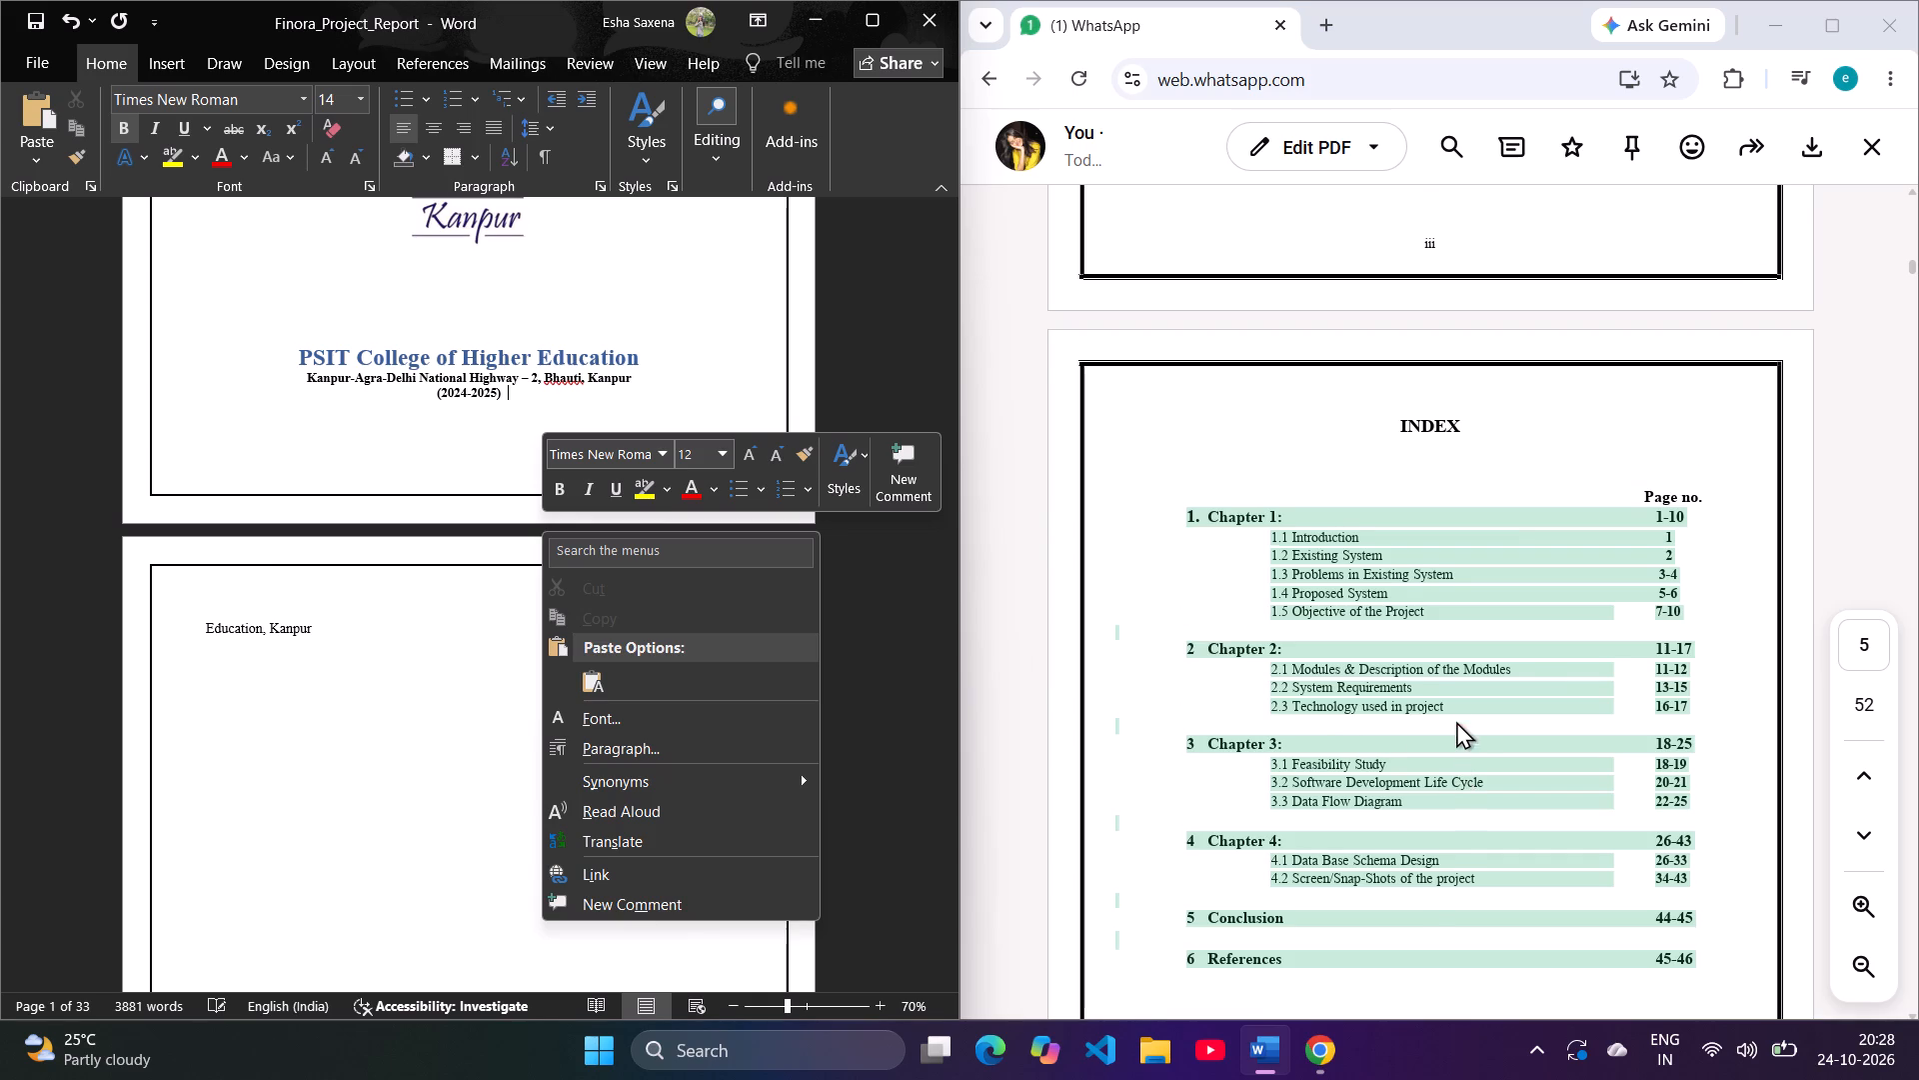
pyautogui.scroll(3, 1456, 721)
pyautogui.scroll(-1, 1456, 721)
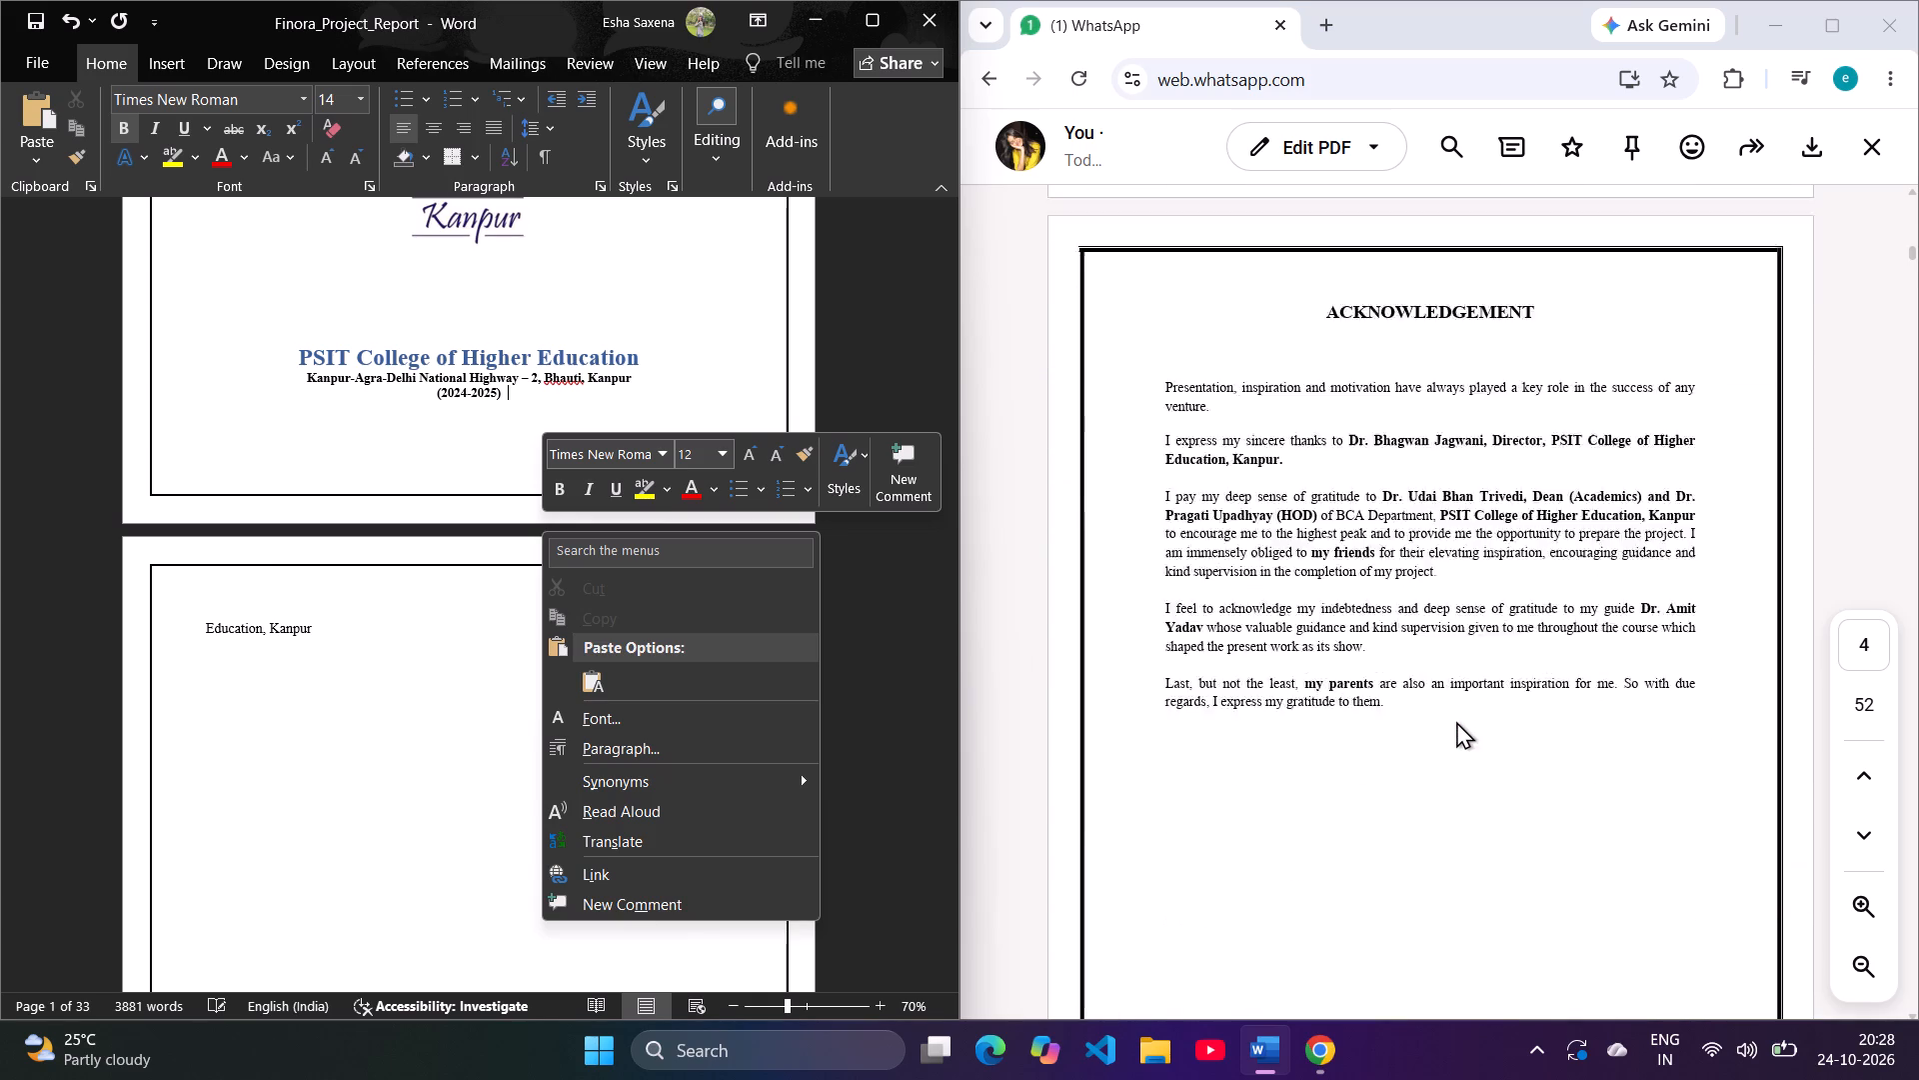
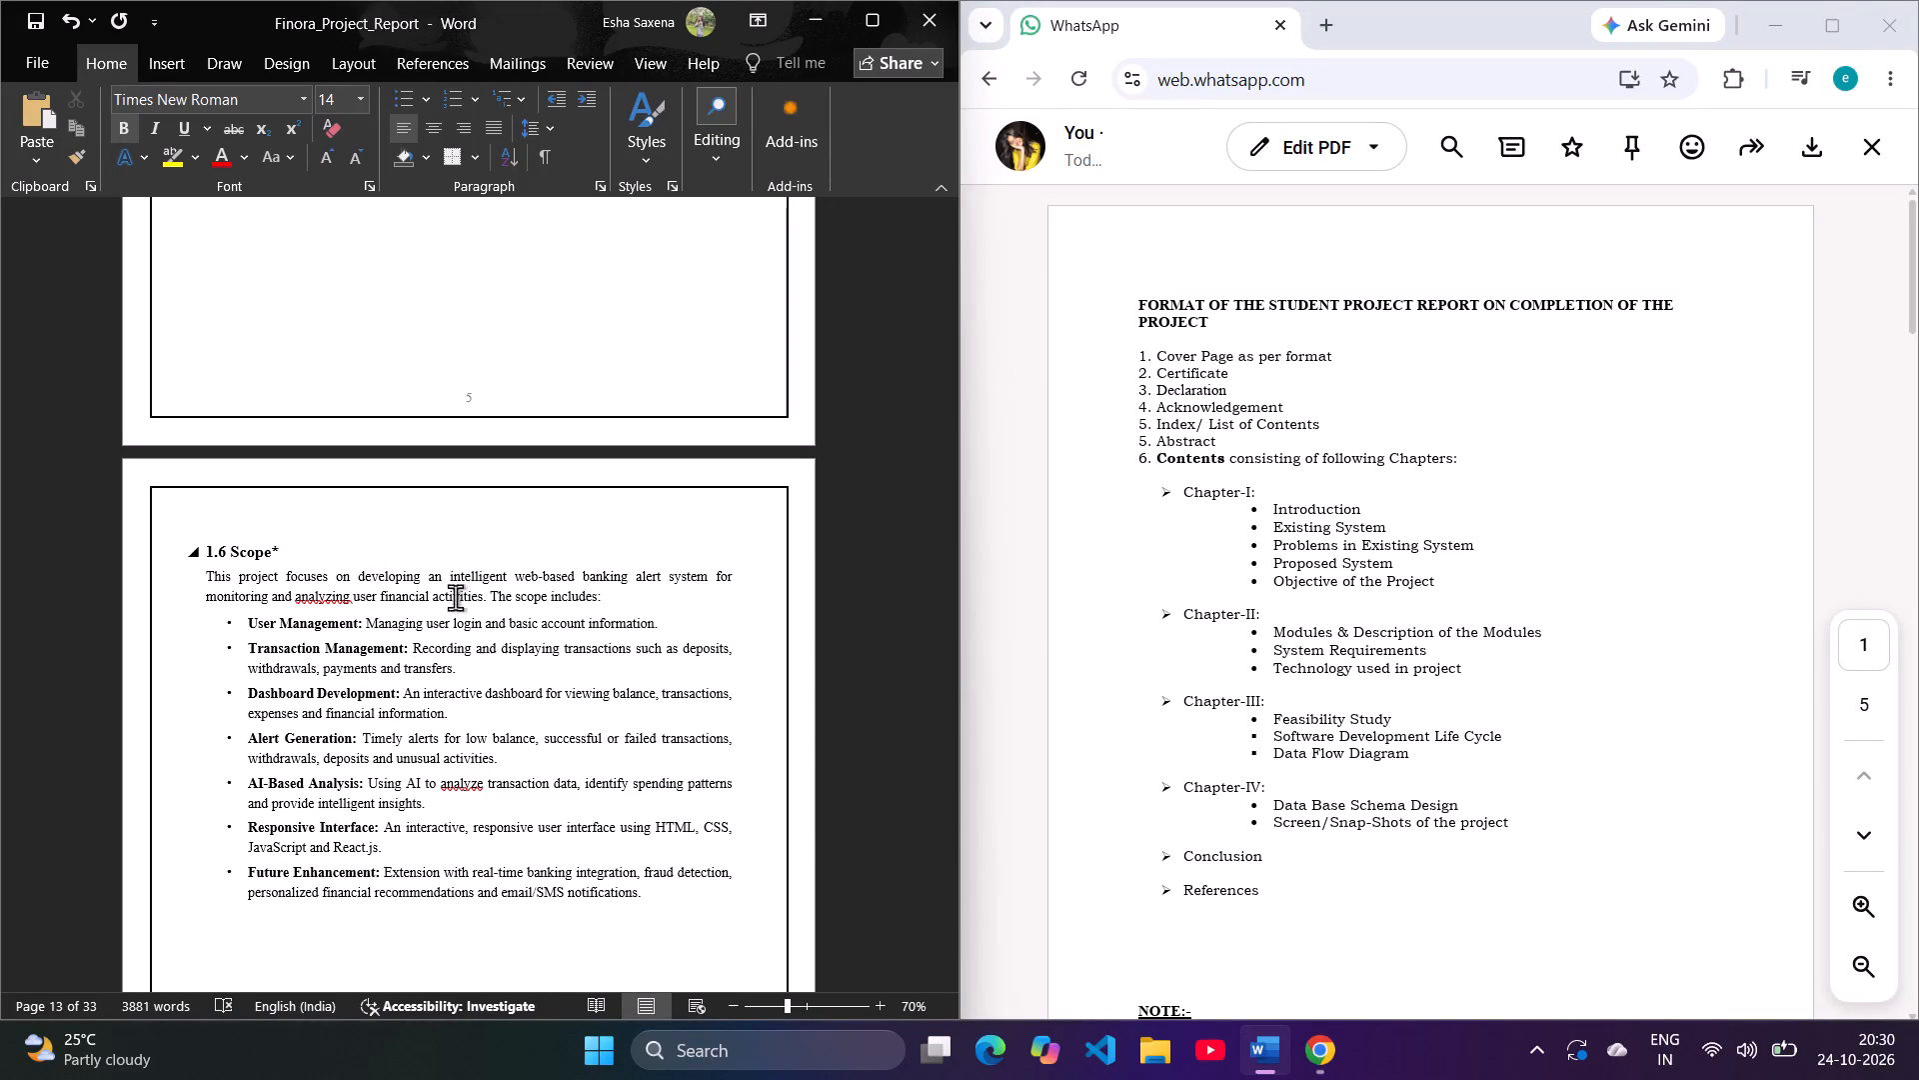
# Review the report's body pages from section 1.6 Scope through the Chapter 2 sections on modules, system requirements and technology used.
pyautogui.keyDown('ctrl'); pyautogui.scroll(1, 499, 716); pyautogui.keyUp('ctrl')
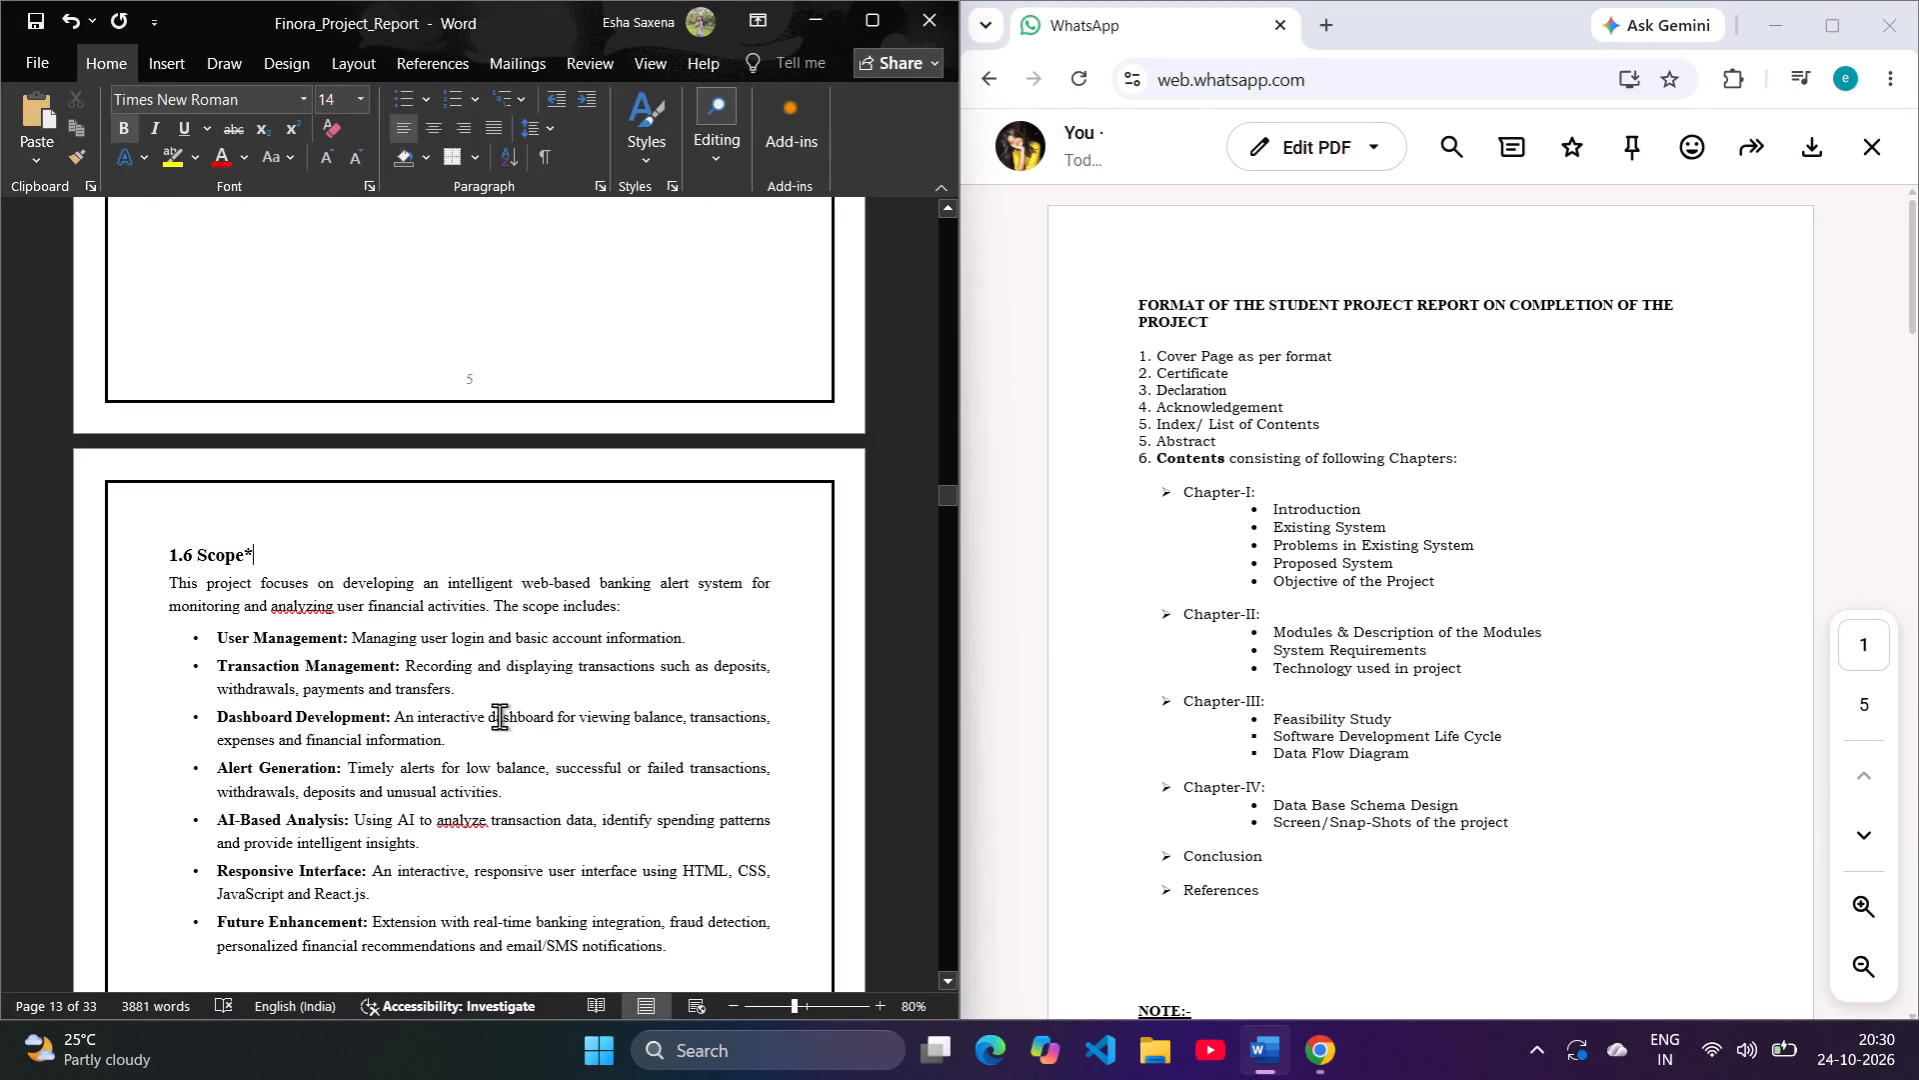
pyautogui.scroll(-1, 499, 716)
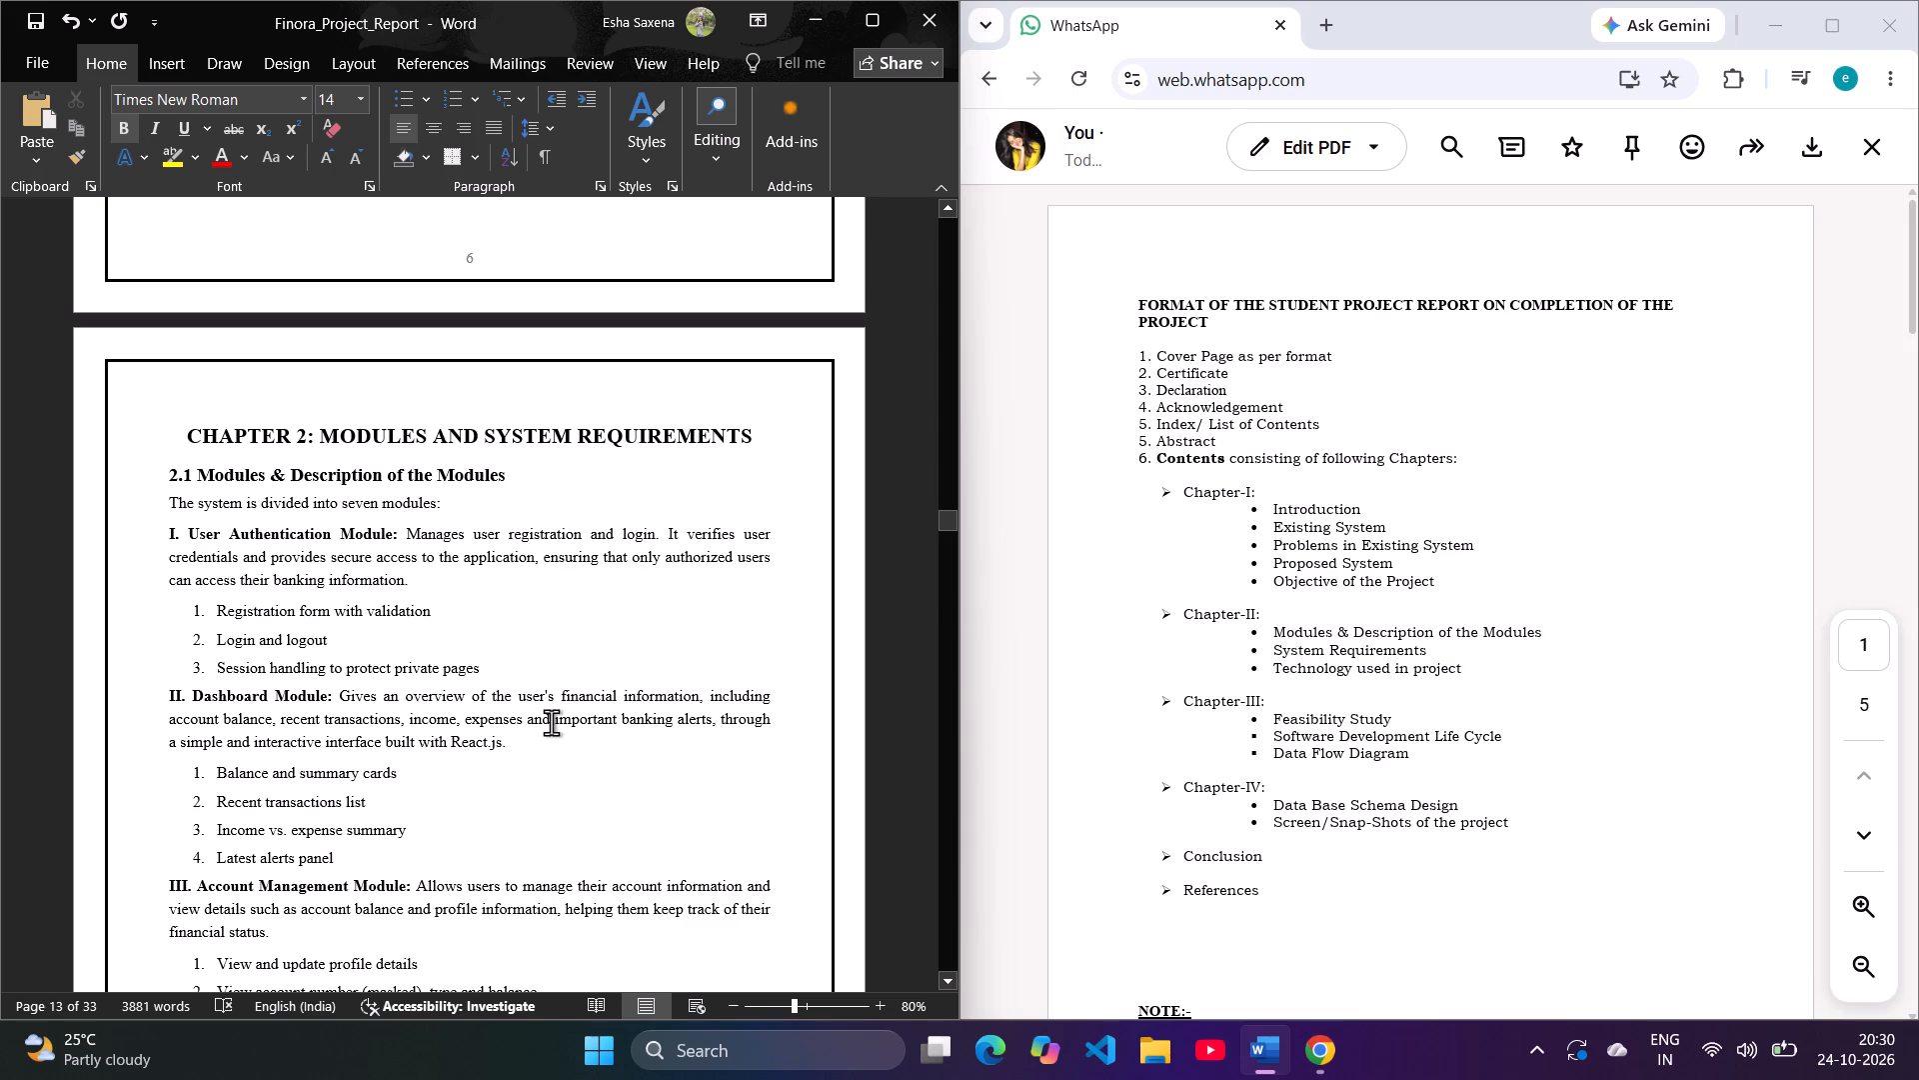
pyautogui.scroll(-1, 551, 722)
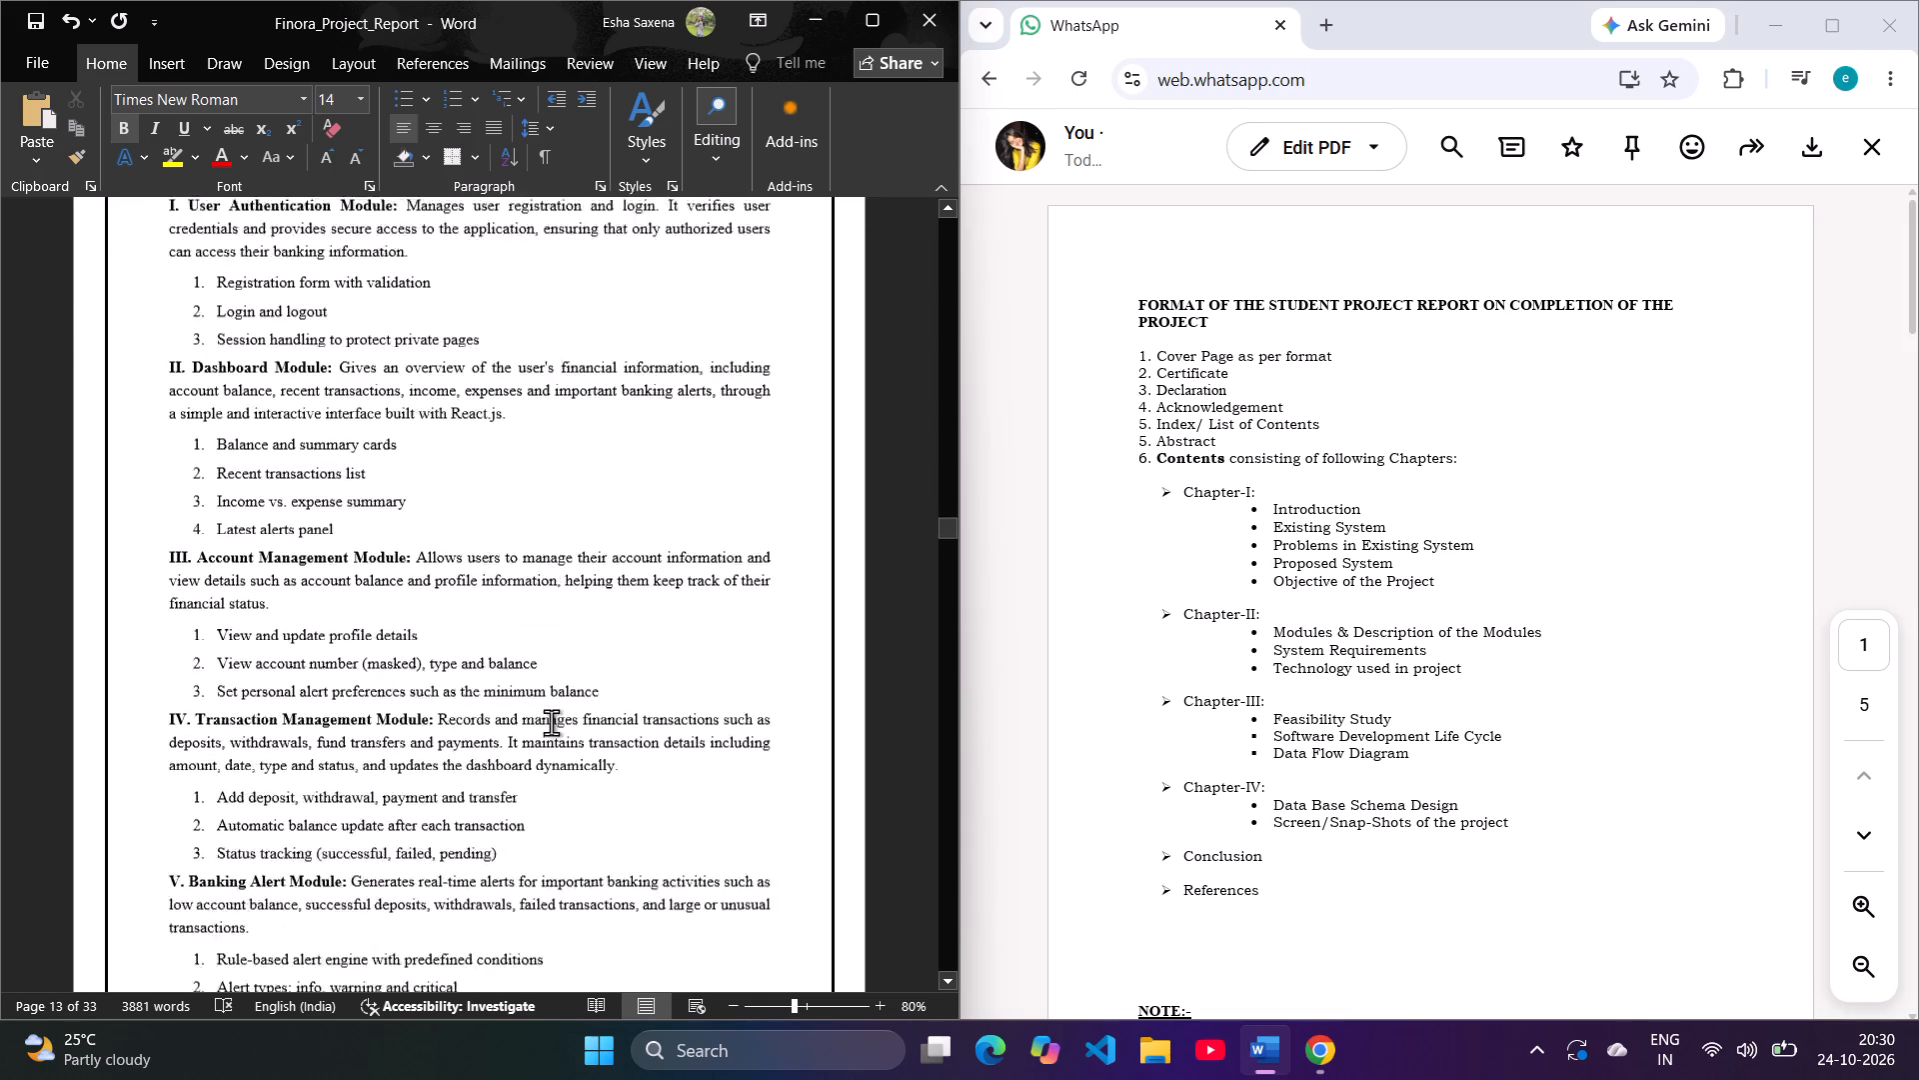
pyautogui.scroll(-2, 551, 722)
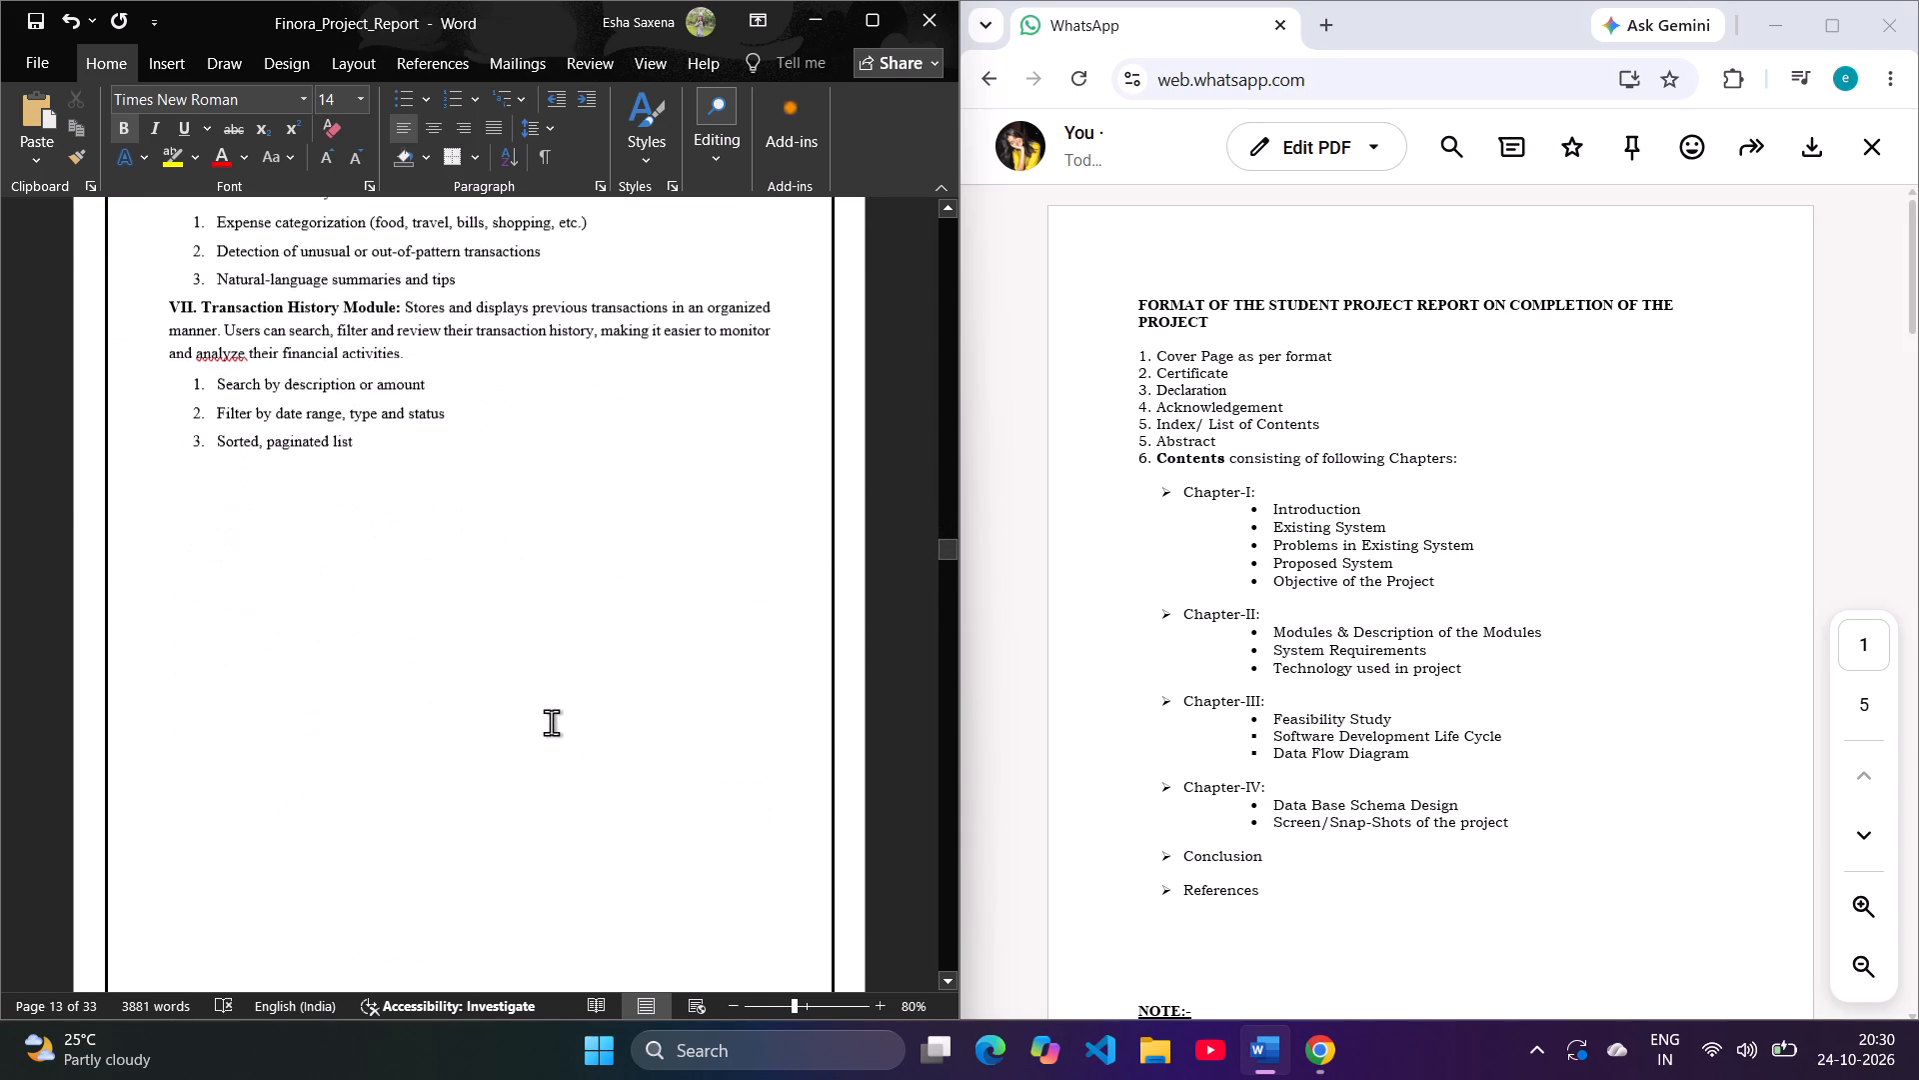
pyautogui.scroll(-2, 551, 722)
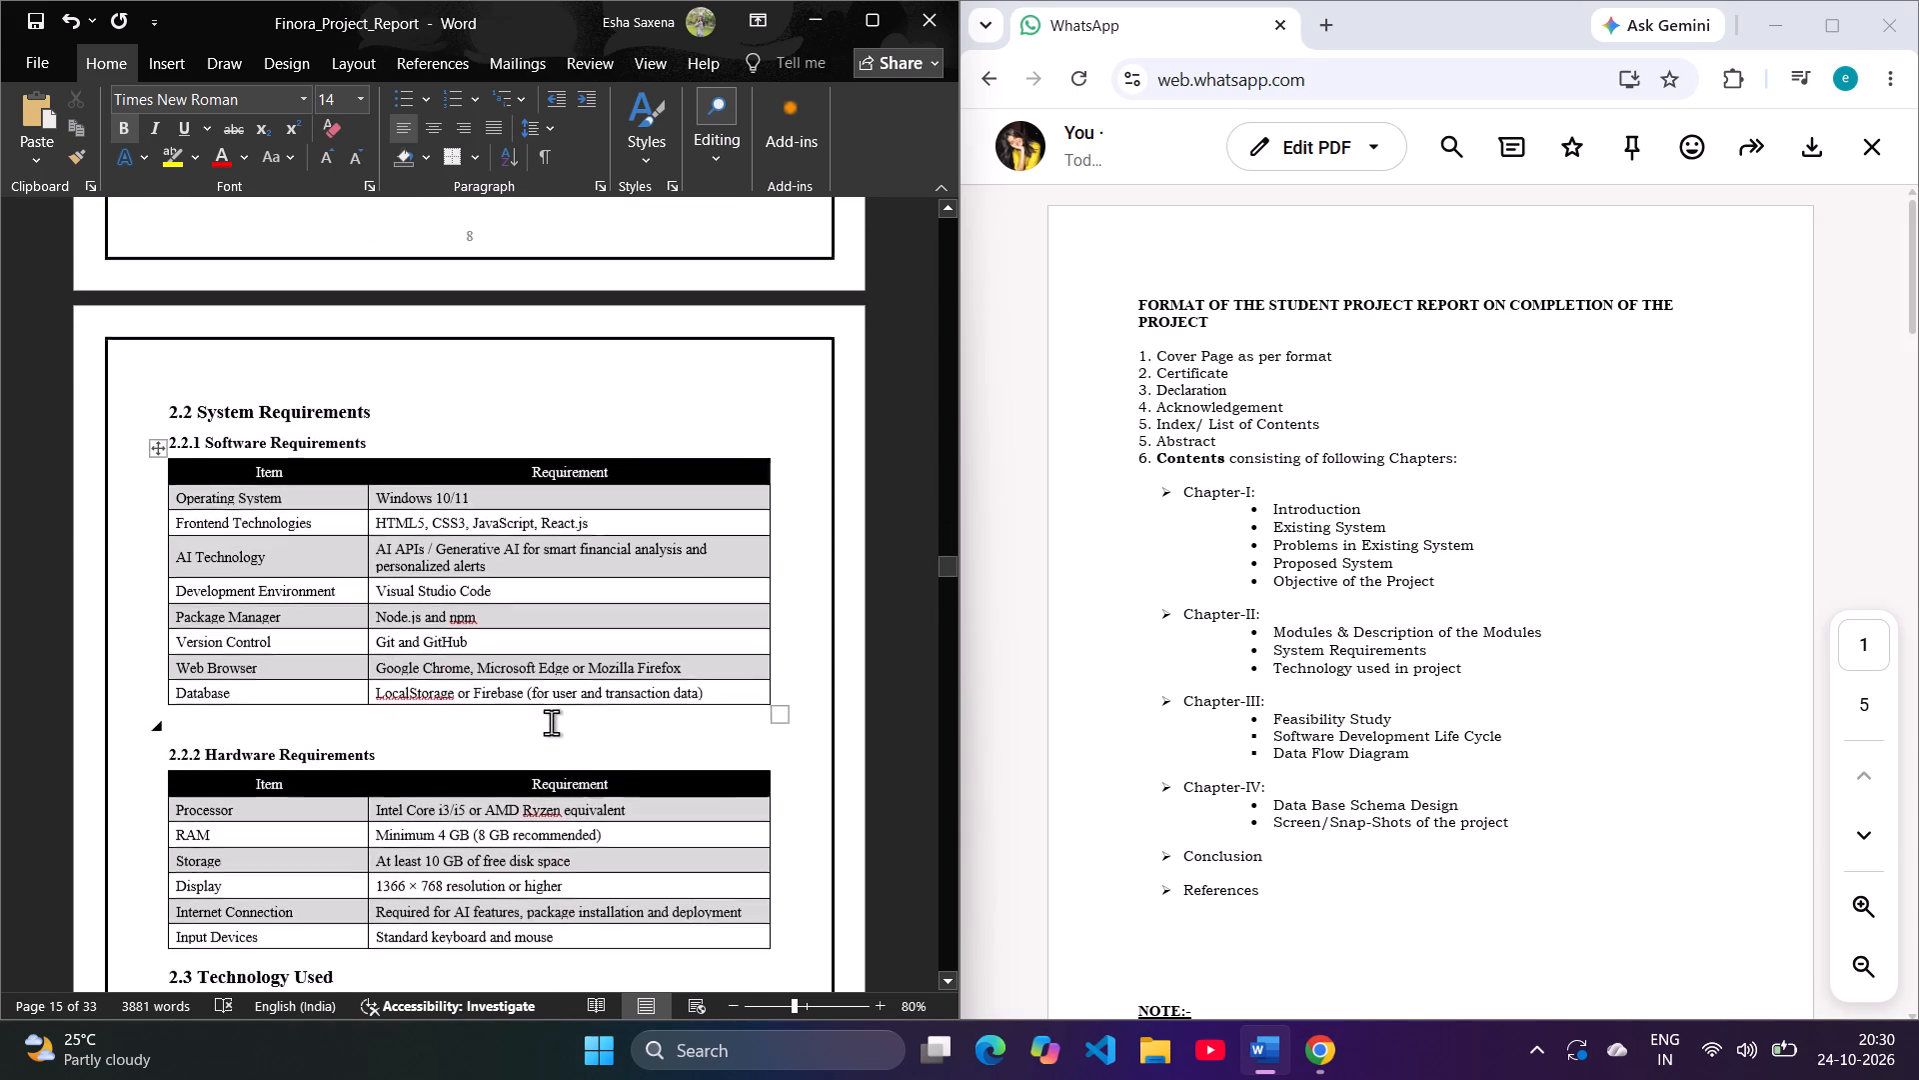
pyautogui.scroll(-2, 551, 722)
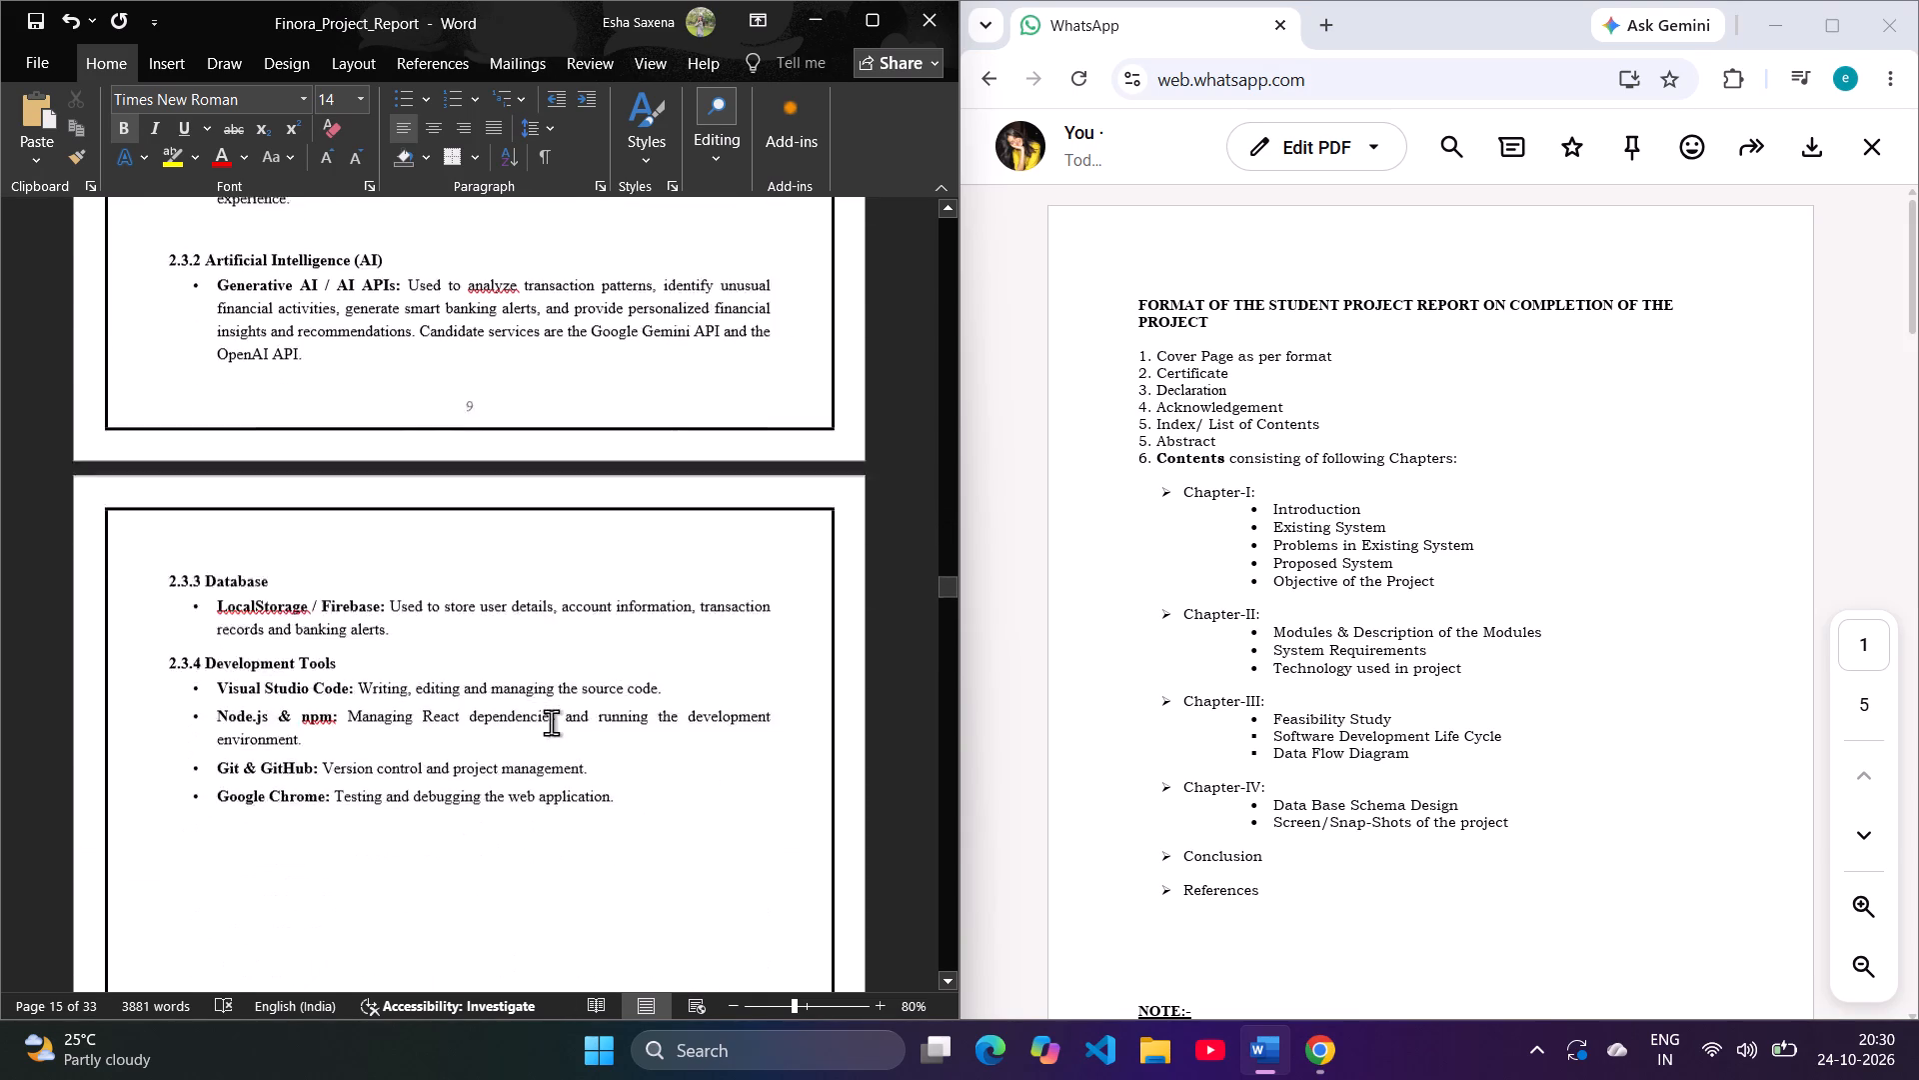
pyautogui.scroll(-1, 551, 722)
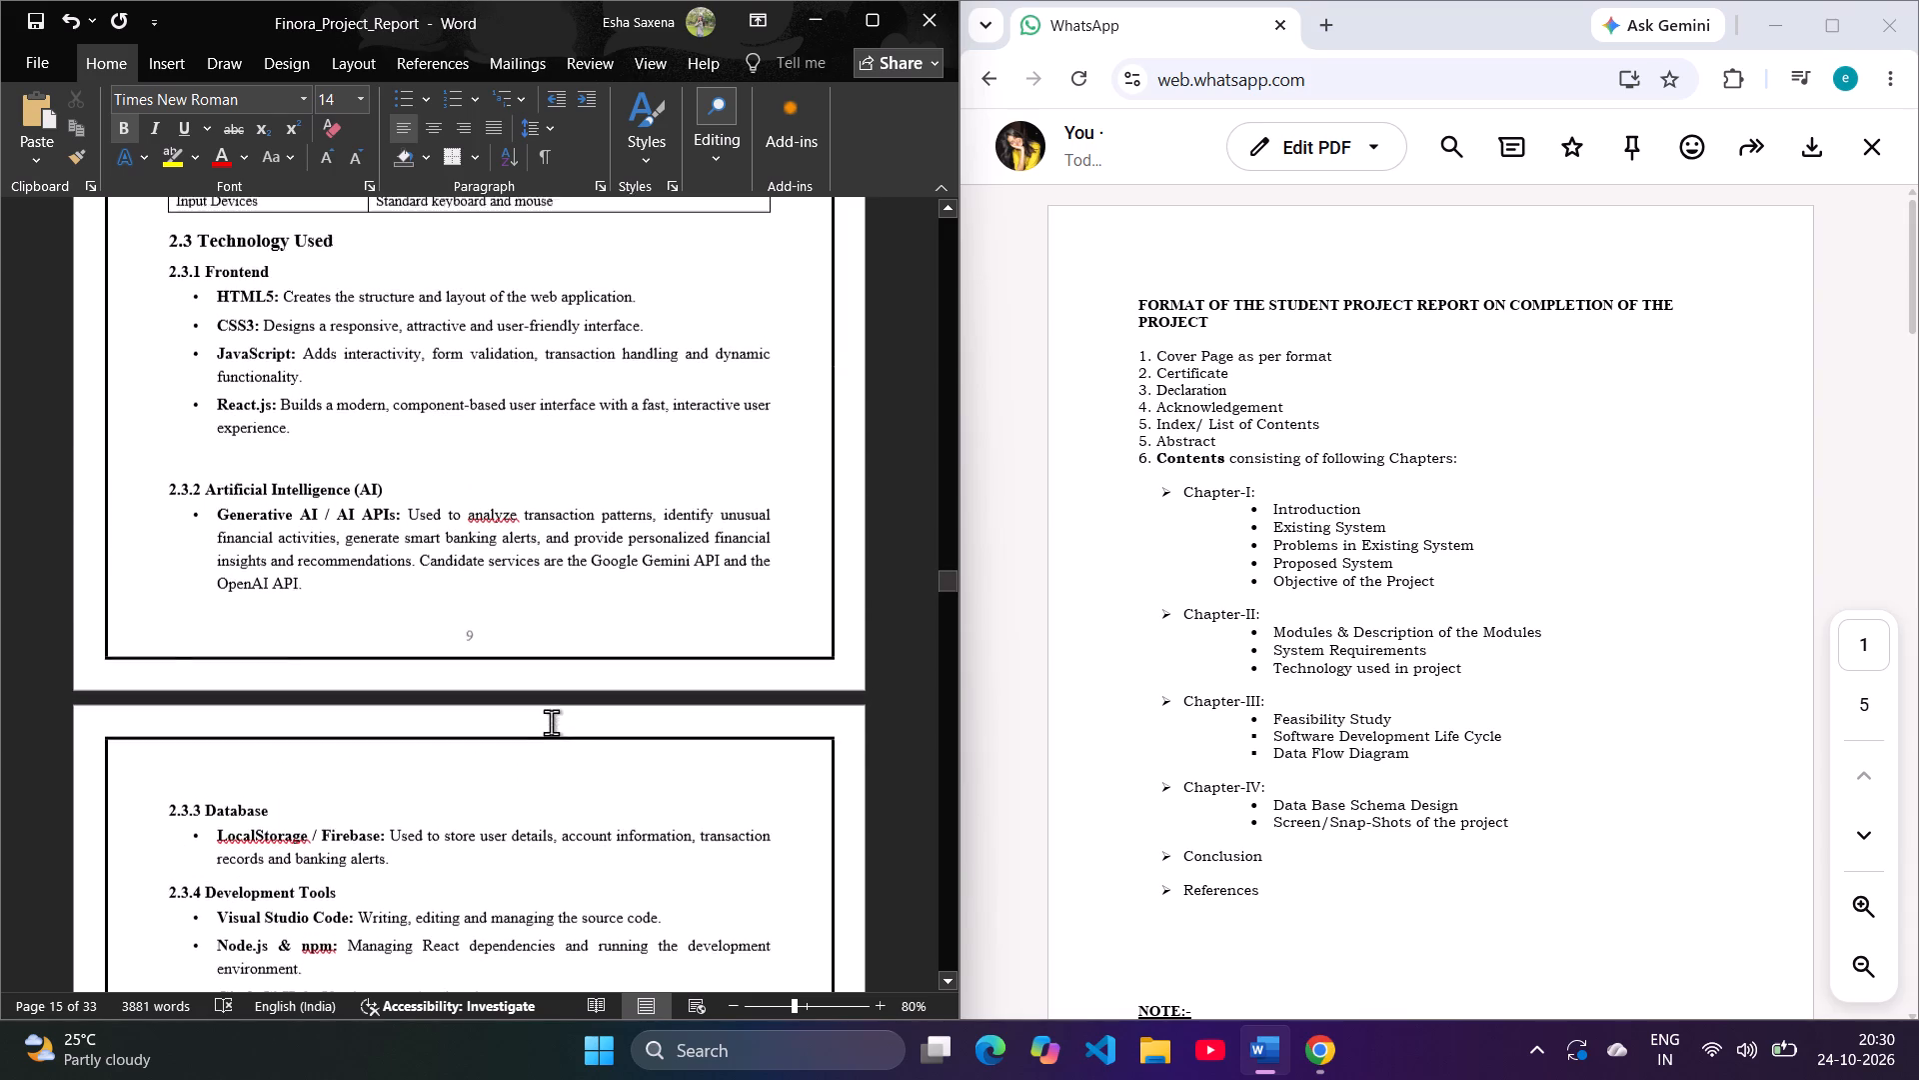
pyautogui.scroll(-1, 551, 722)
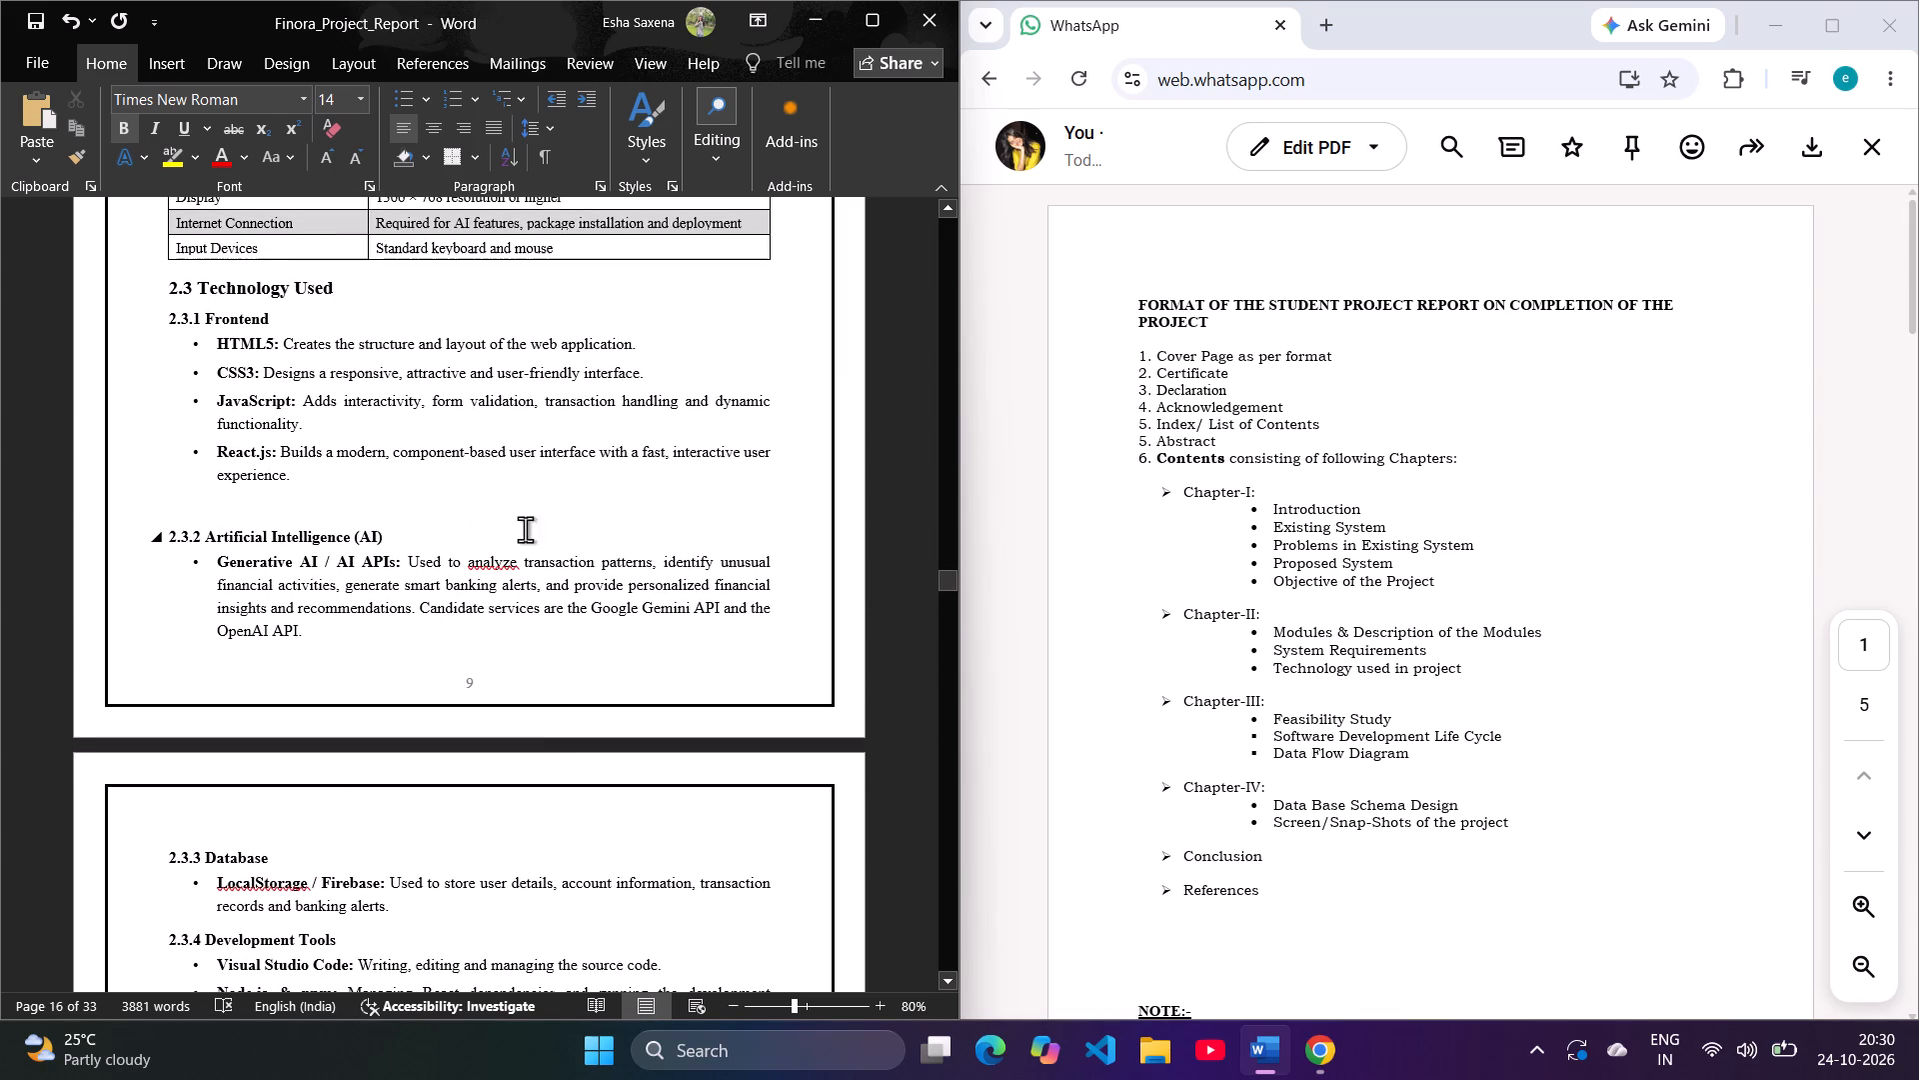
# Insert blank lines before the "2.3 Technology Used" heading to move that section onto the page after the hardware requirements table.
pyautogui.click(168, 288)
pyautogui.press('Return')
pyautogui.press('Return')
pyautogui.press('Return')
pyautogui.press('Return')
pyautogui.press('Return')
pyautogui.press('Return')
pyautogui.press('Return')
pyautogui.press('Return')
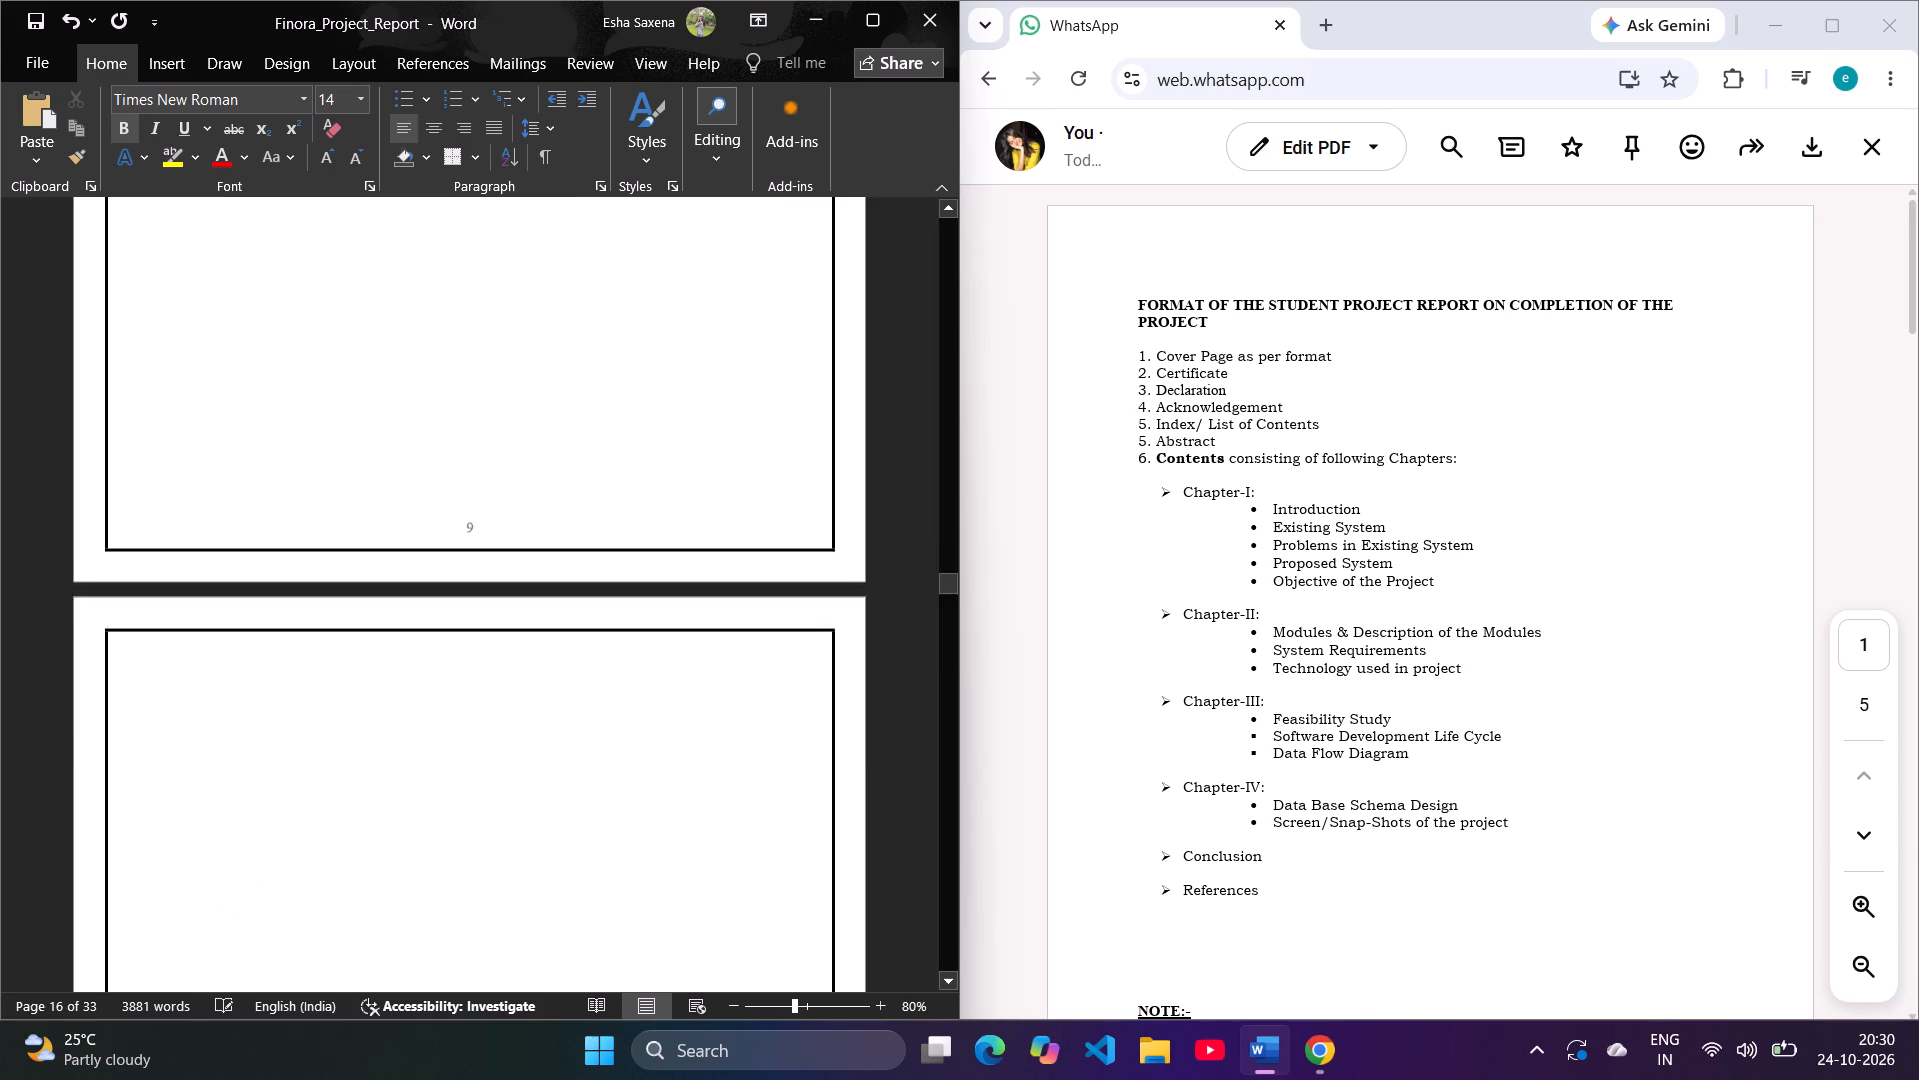
pyautogui.press('Return')
pyautogui.press('BackSpace')
pyautogui.press('BackSpace')
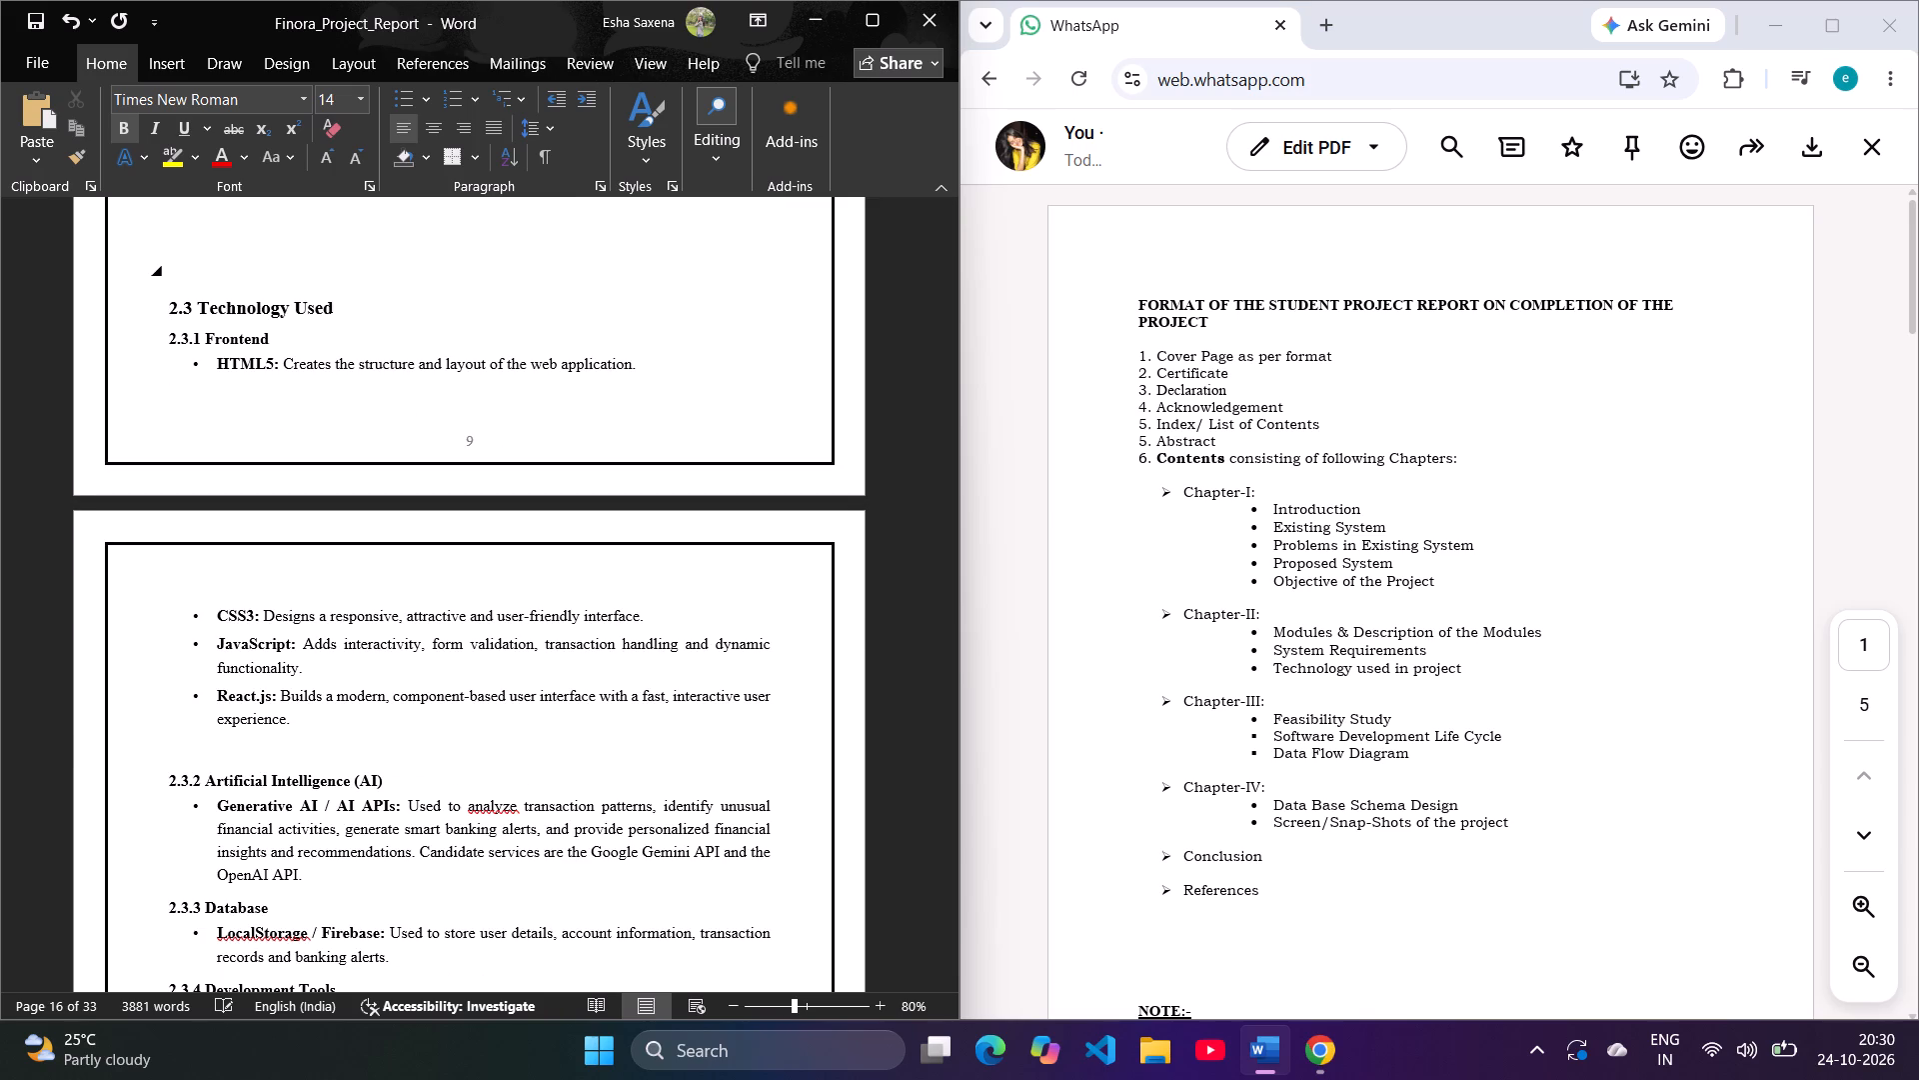
pyautogui.press('Return')
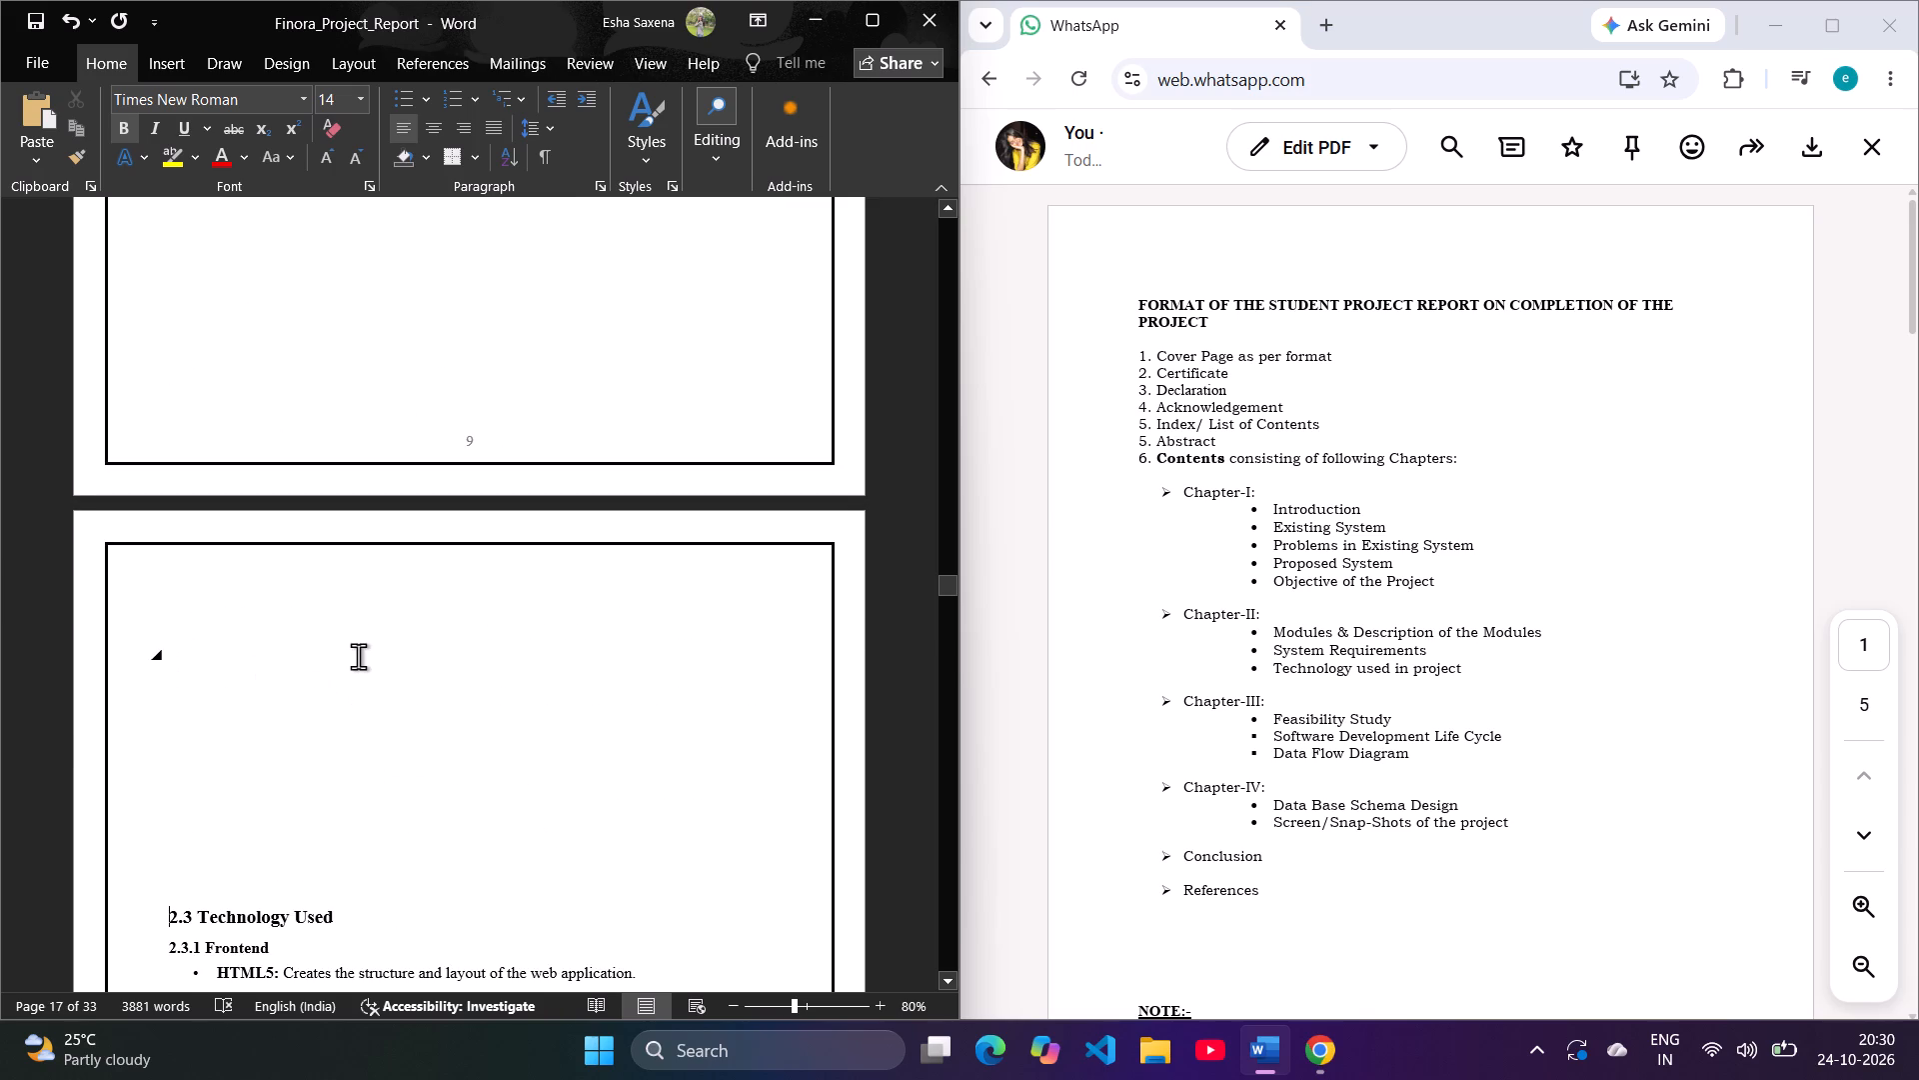
pyautogui.keyDown('ctrl'); pyautogui.scroll(-4, 285, 851); pyautogui.keyUp('ctrl')
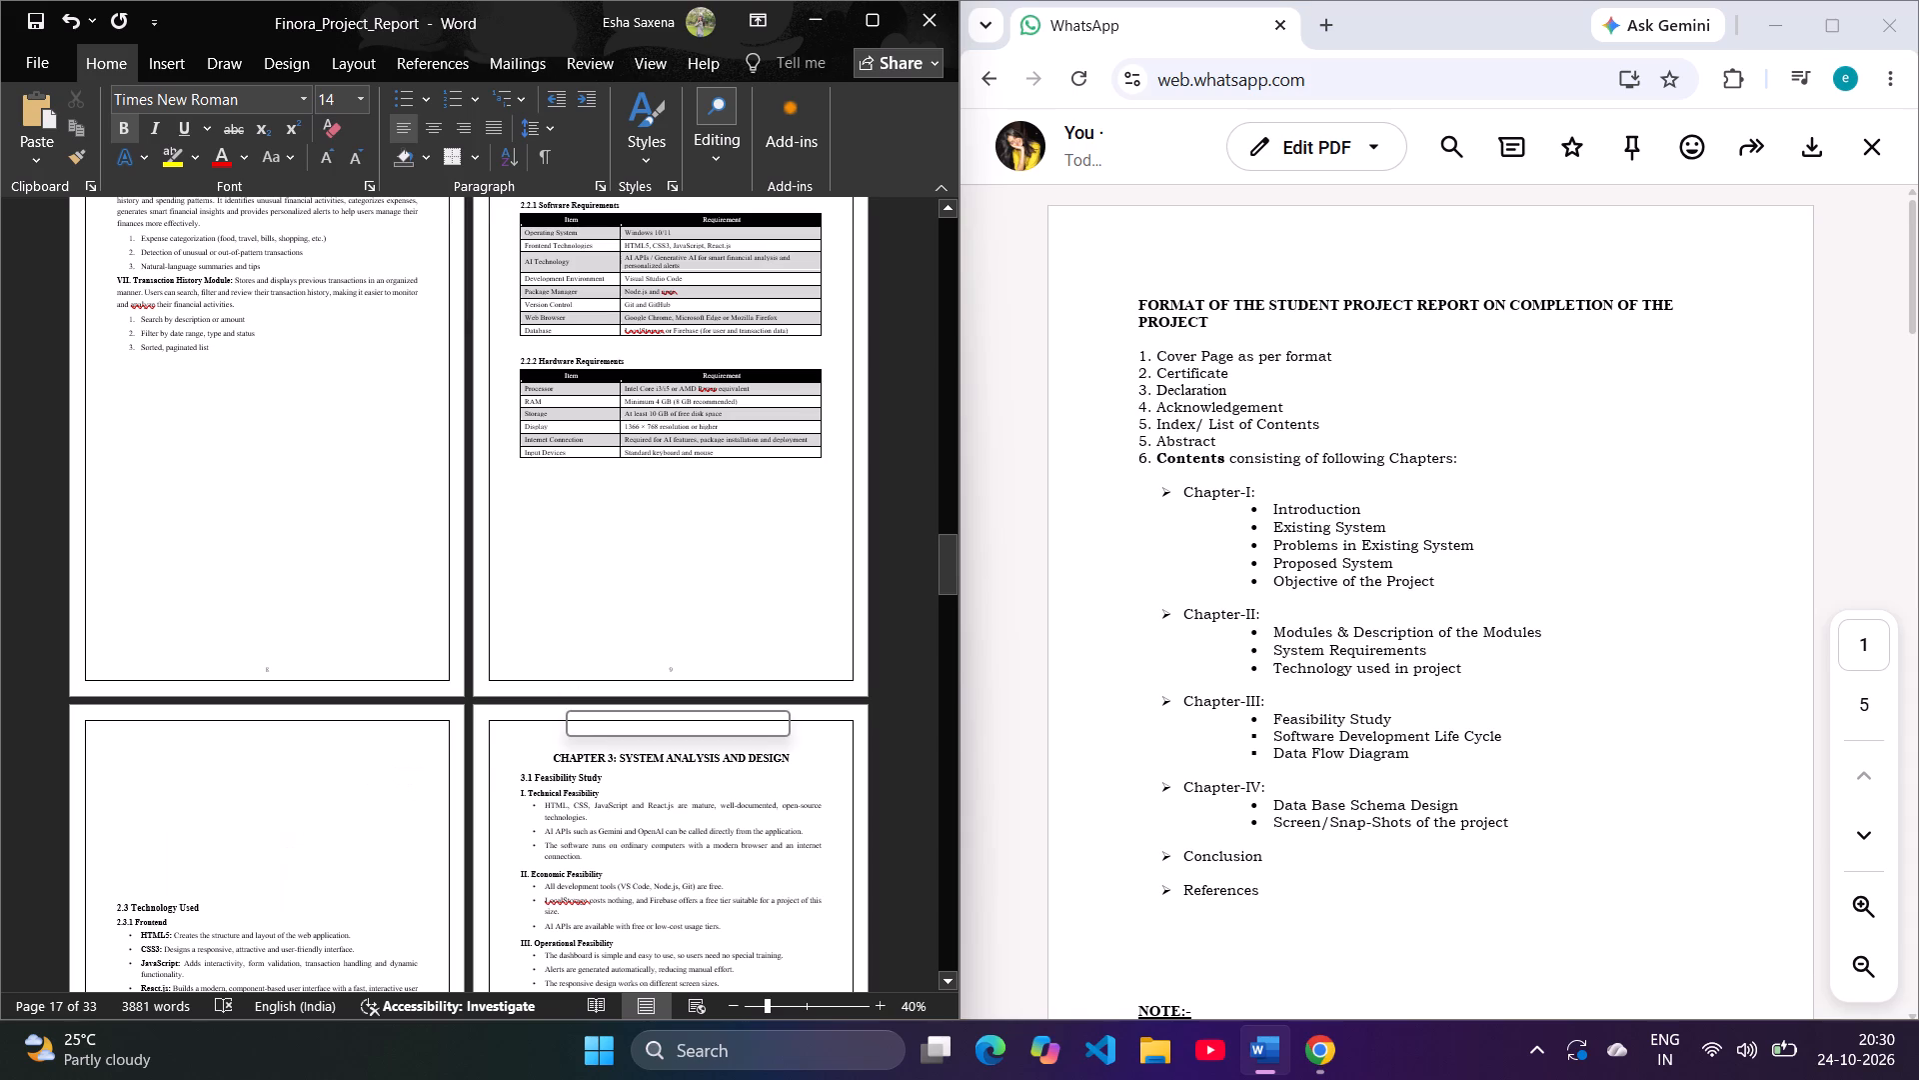
pyautogui.keyDown('ctrl'); pyautogui.scroll(1, 591, 624); pyautogui.keyUp('ctrl')
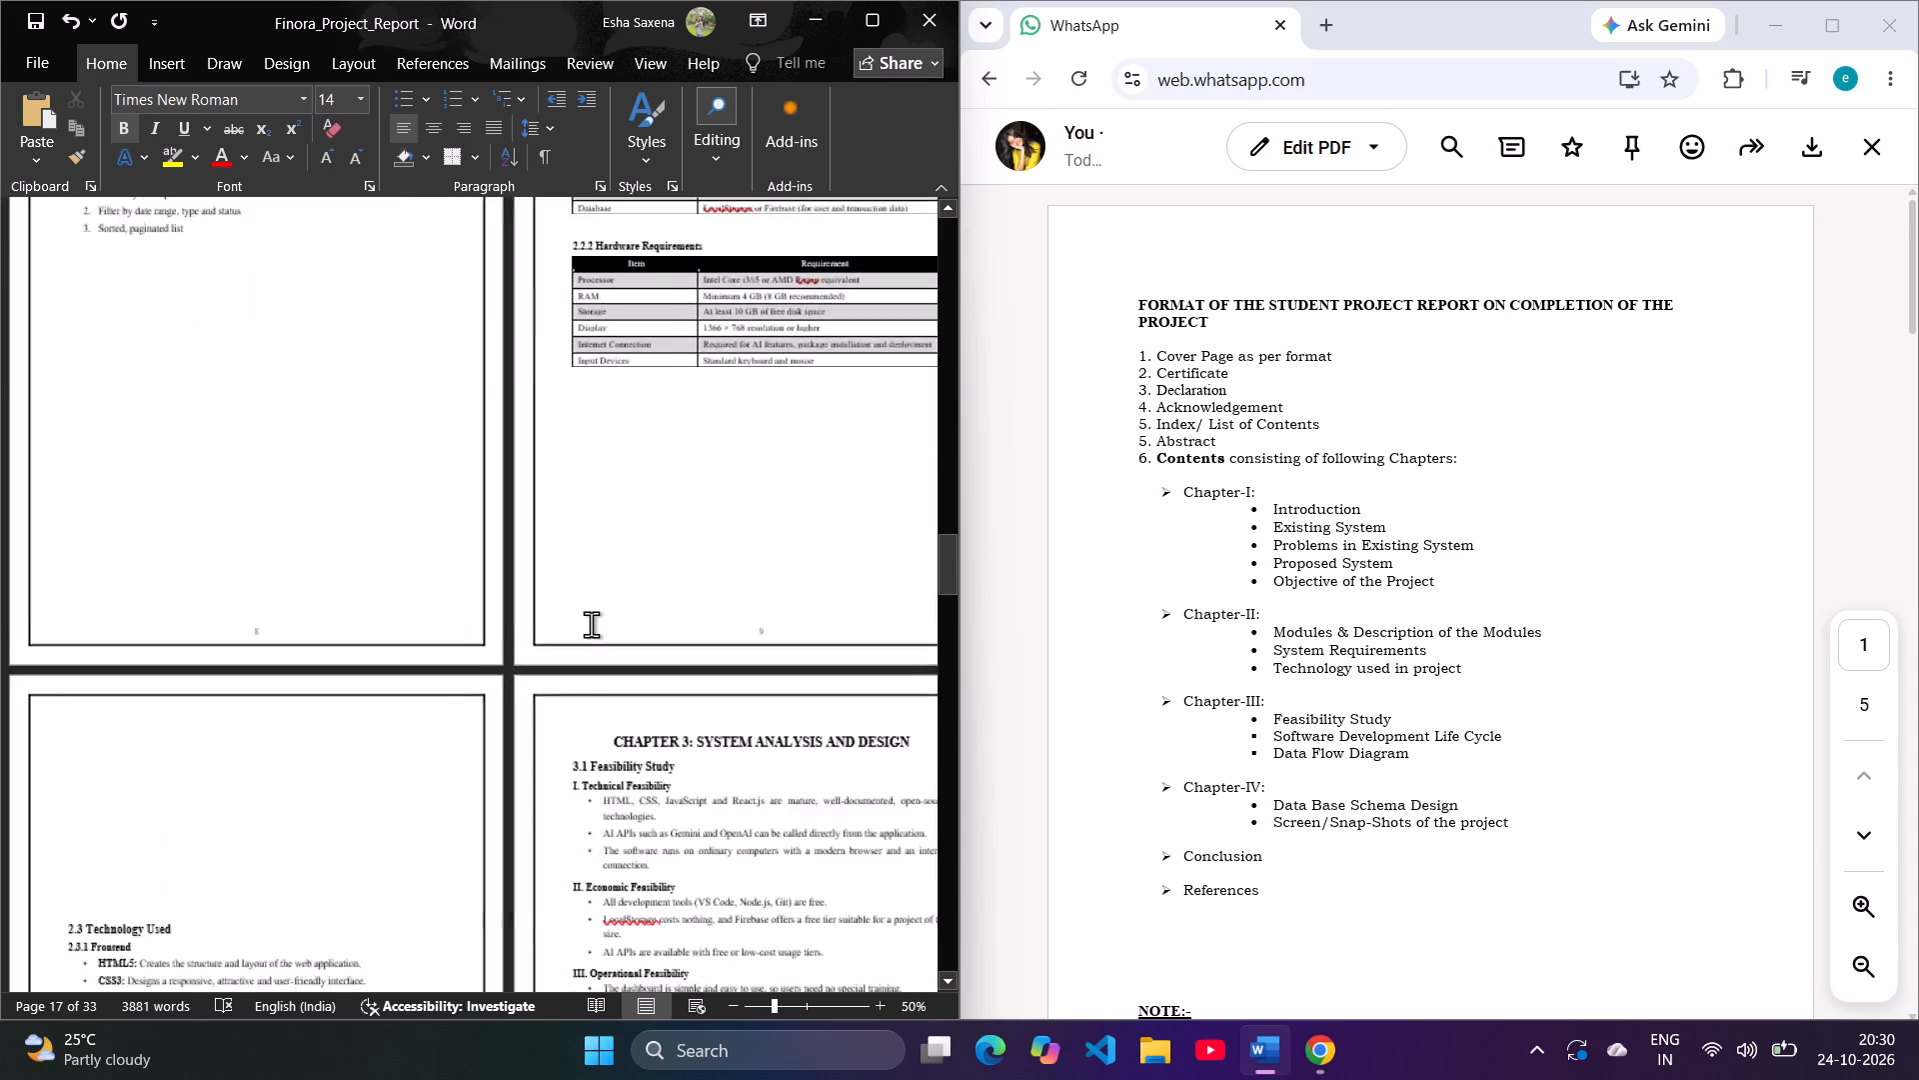
pyautogui.scroll(-1, 591, 624)
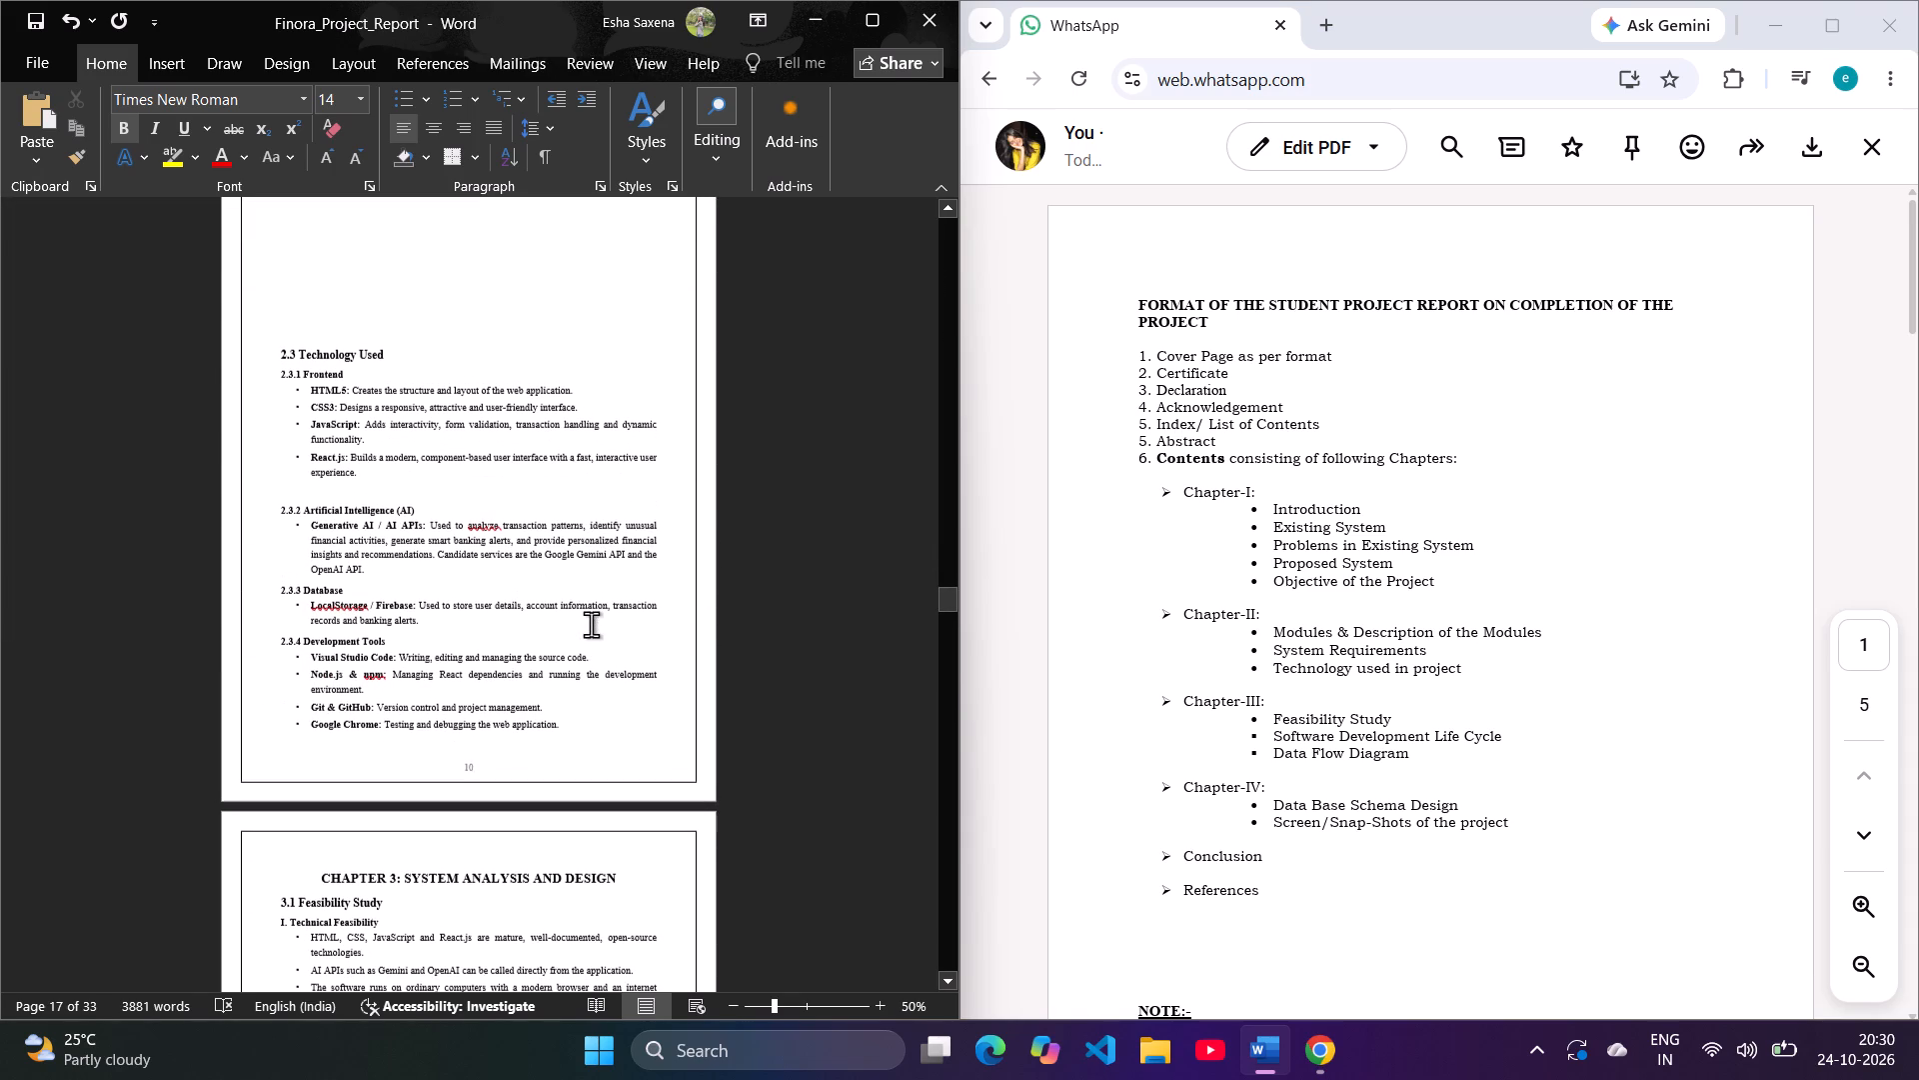
pyautogui.scroll(-1, 591, 624)
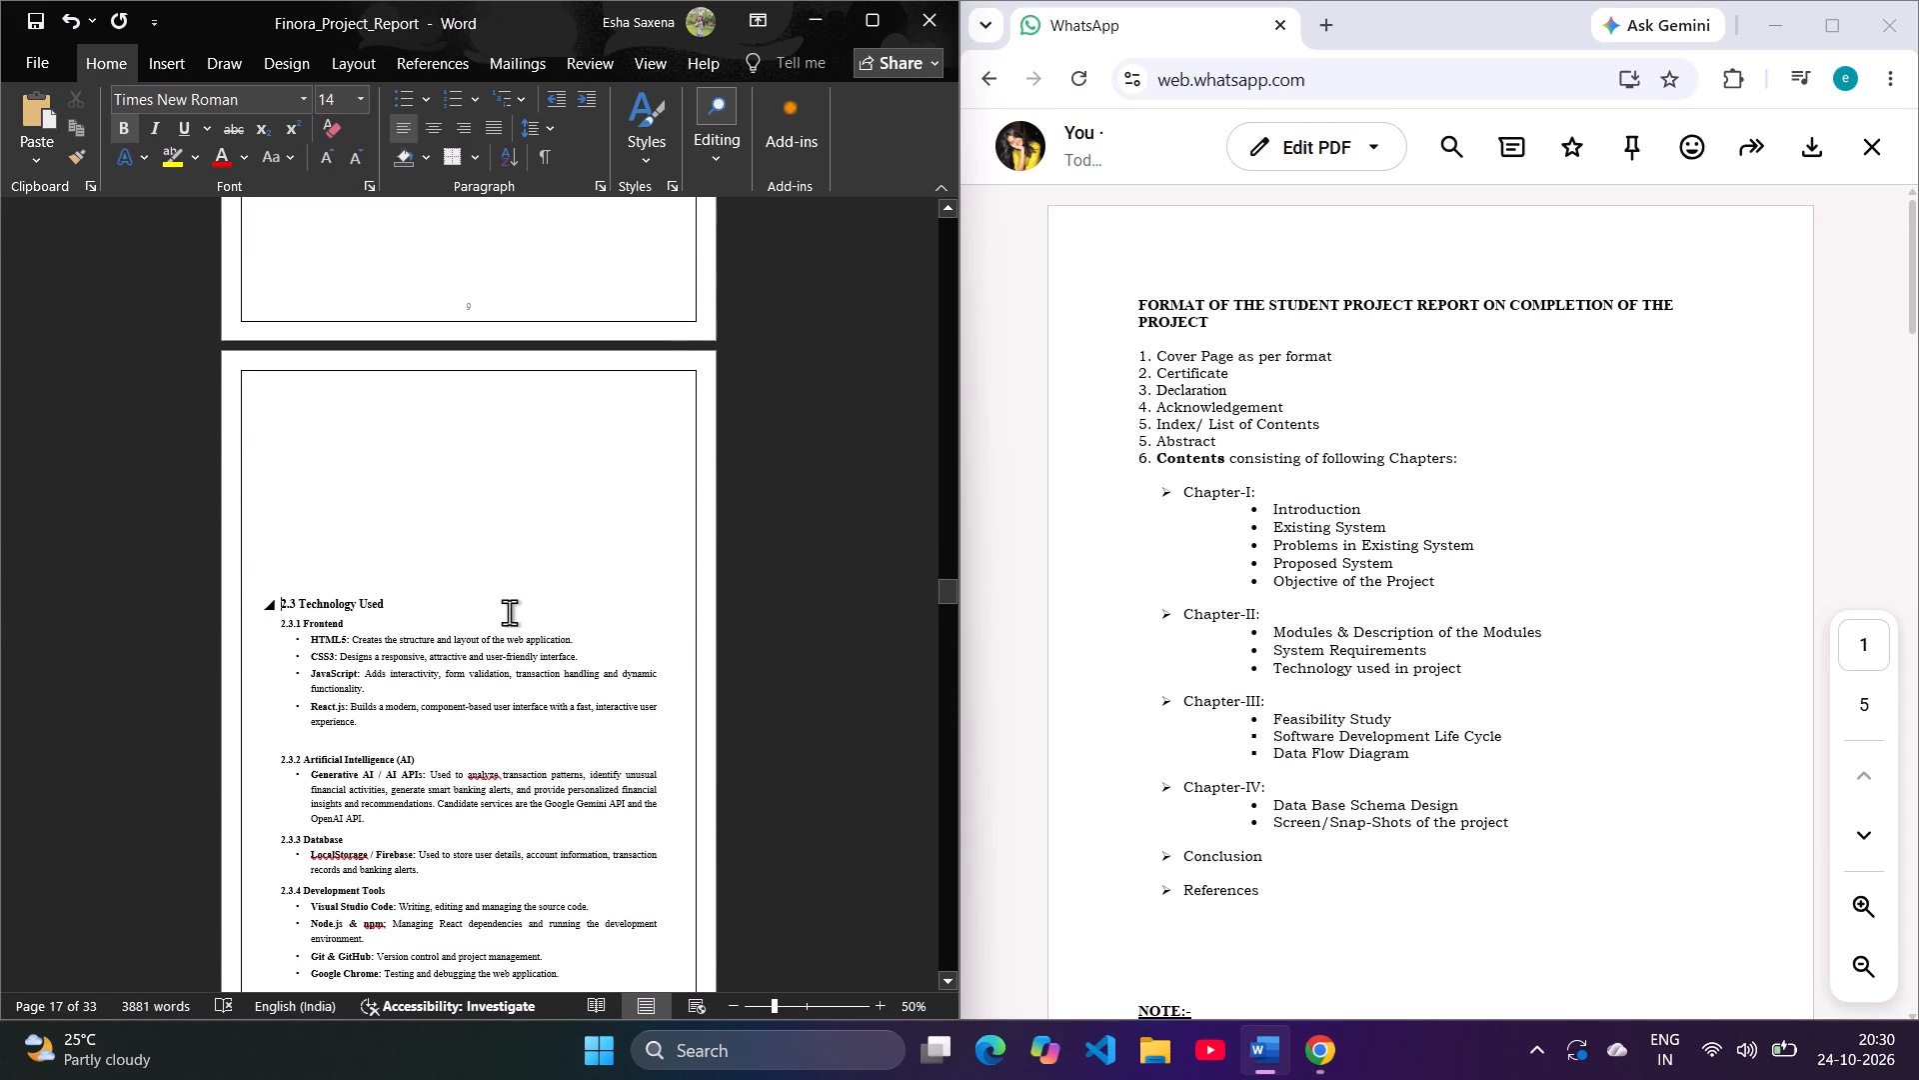
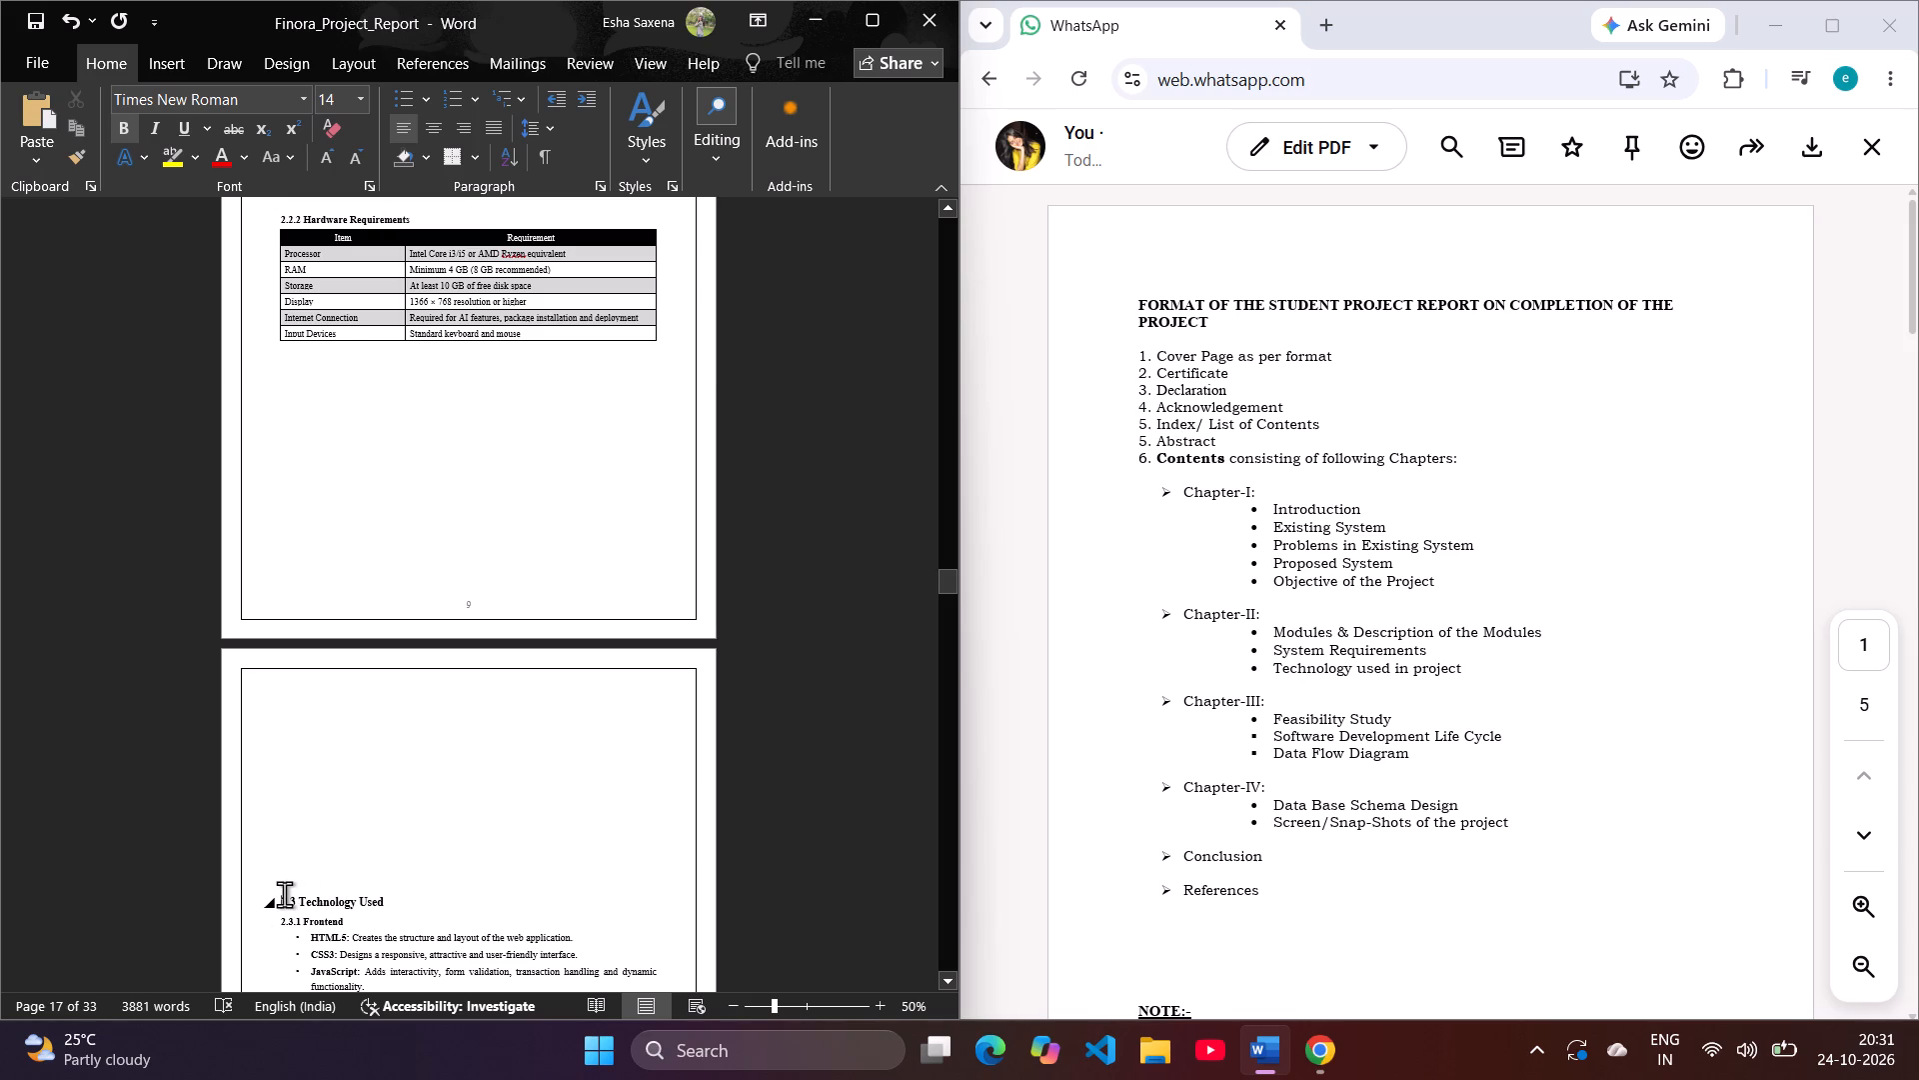
# Delete the blank space above the 2.3 Technology Used heading to bring the section up directly below the Hardware Requirements table.
pyautogui.moveTo(284, 894); pyautogui.dragTo(274, 694)
# Delete the blank lines between the Hardware Requirements table and the Technology Used heading.
pyautogui.moveTo(274, 694); pyautogui.dragTo(274, 673)
pyautogui.press('BackSpace')
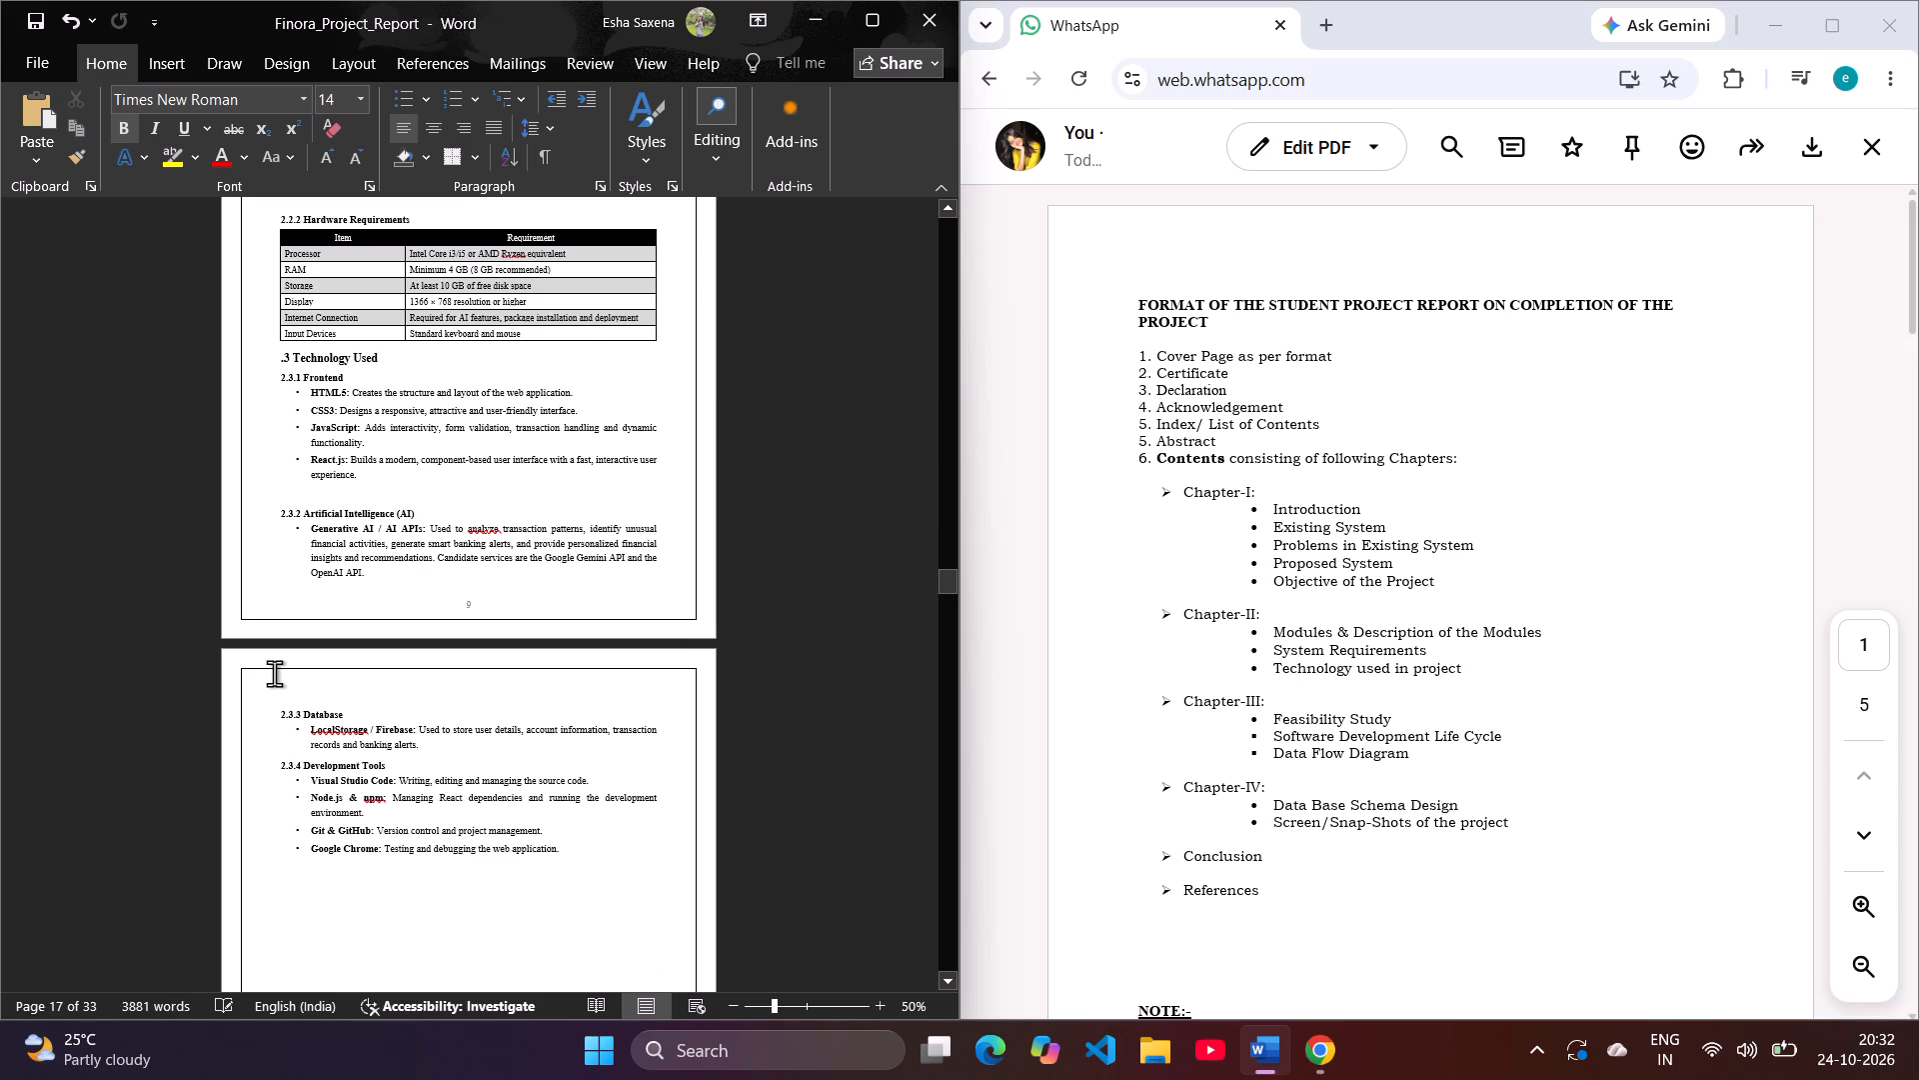
# Insert eight blank lines before the Technology Used heading to push it onto the next page.
pyautogui.press('Return')
pyautogui.press('Return')
pyautogui.press('Return')
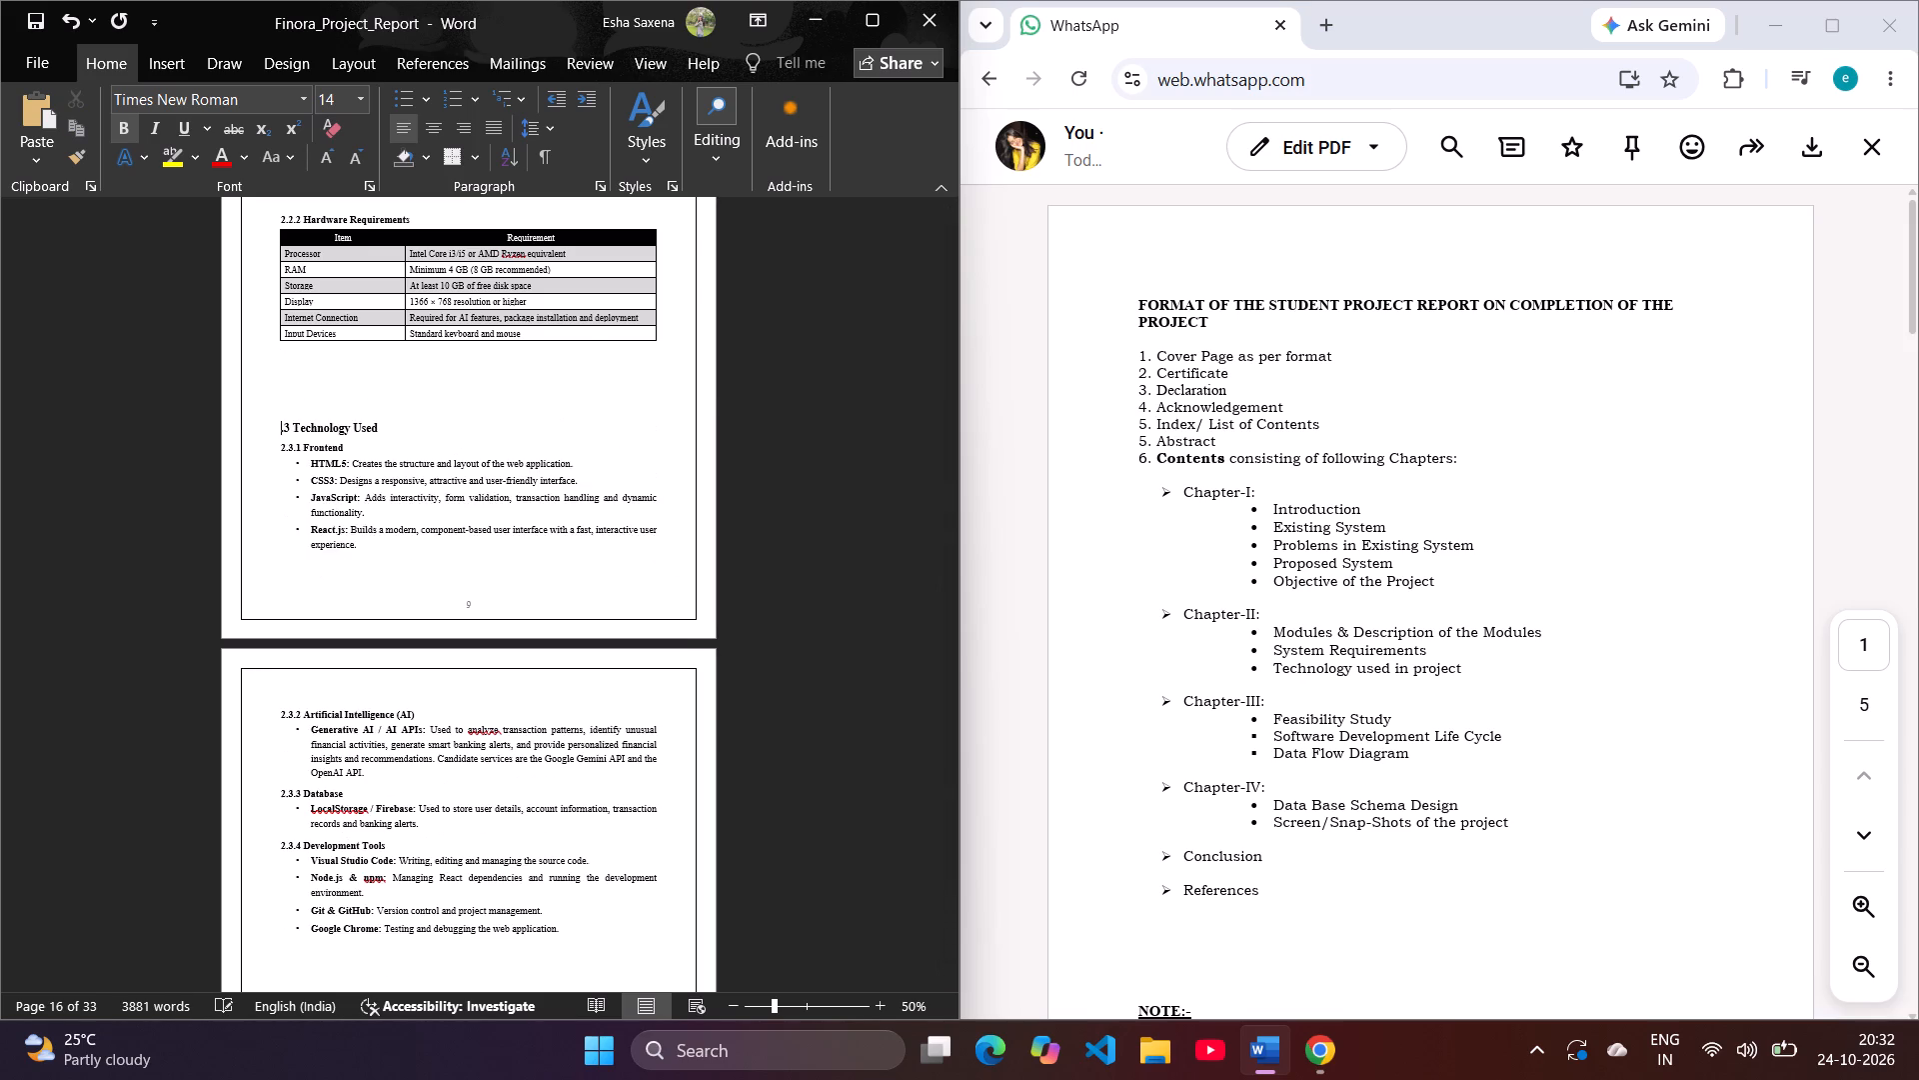
pyautogui.press('Return')
pyautogui.press('Return')
pyautogui.press('Return')
pyautogui.press('Return')
pyautogui.press('Return')
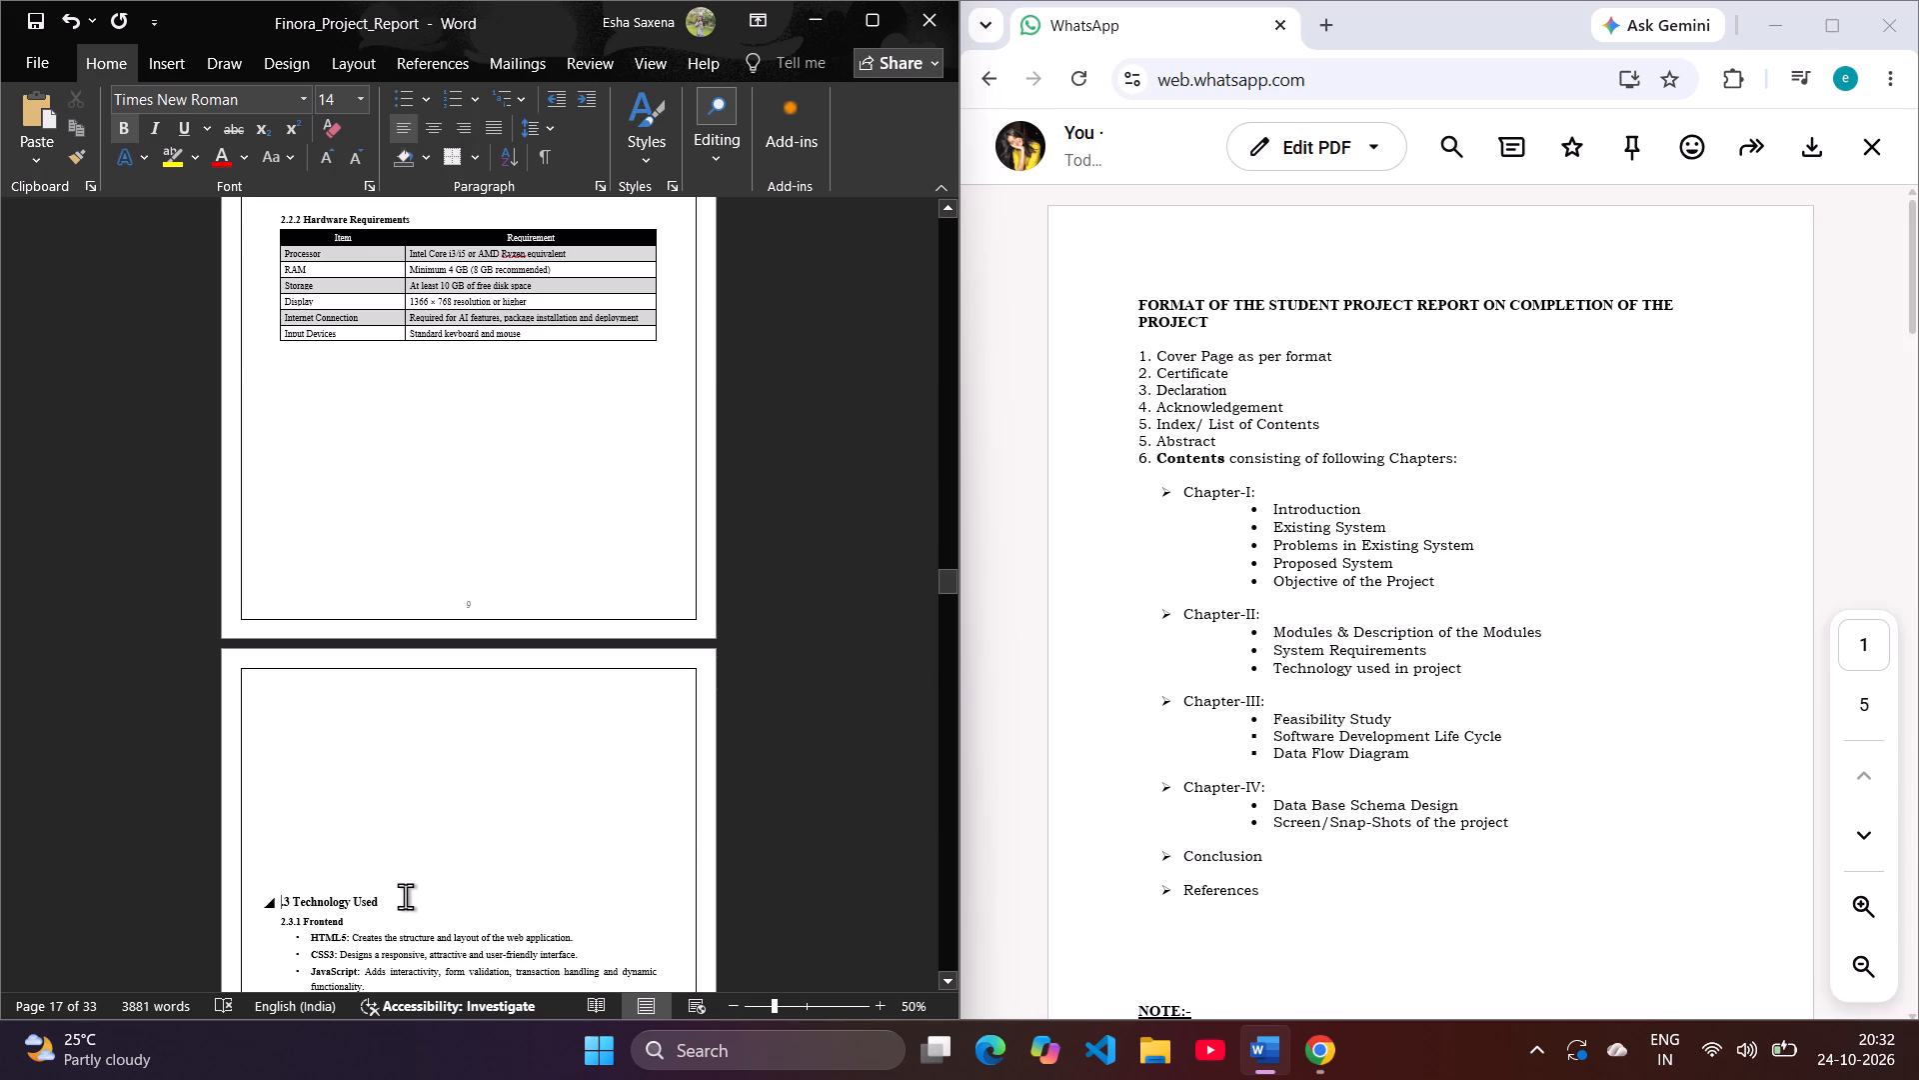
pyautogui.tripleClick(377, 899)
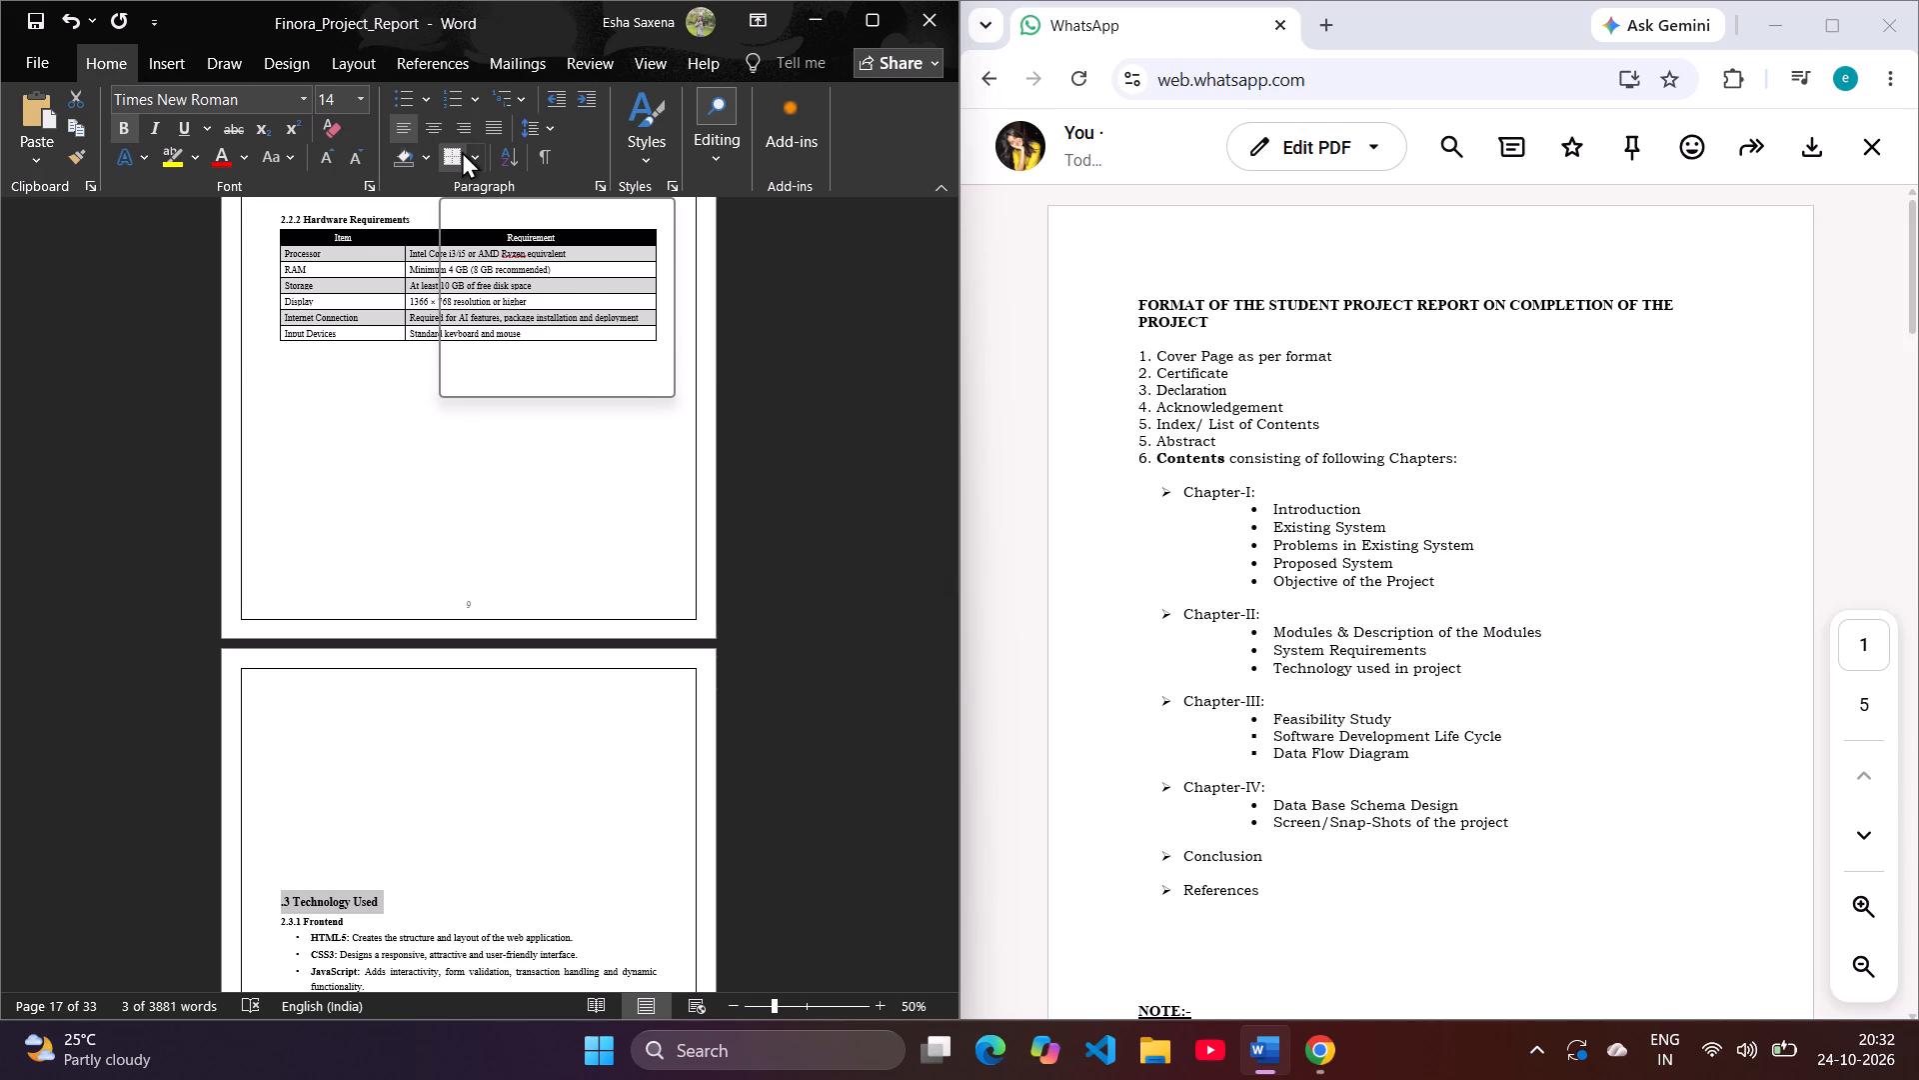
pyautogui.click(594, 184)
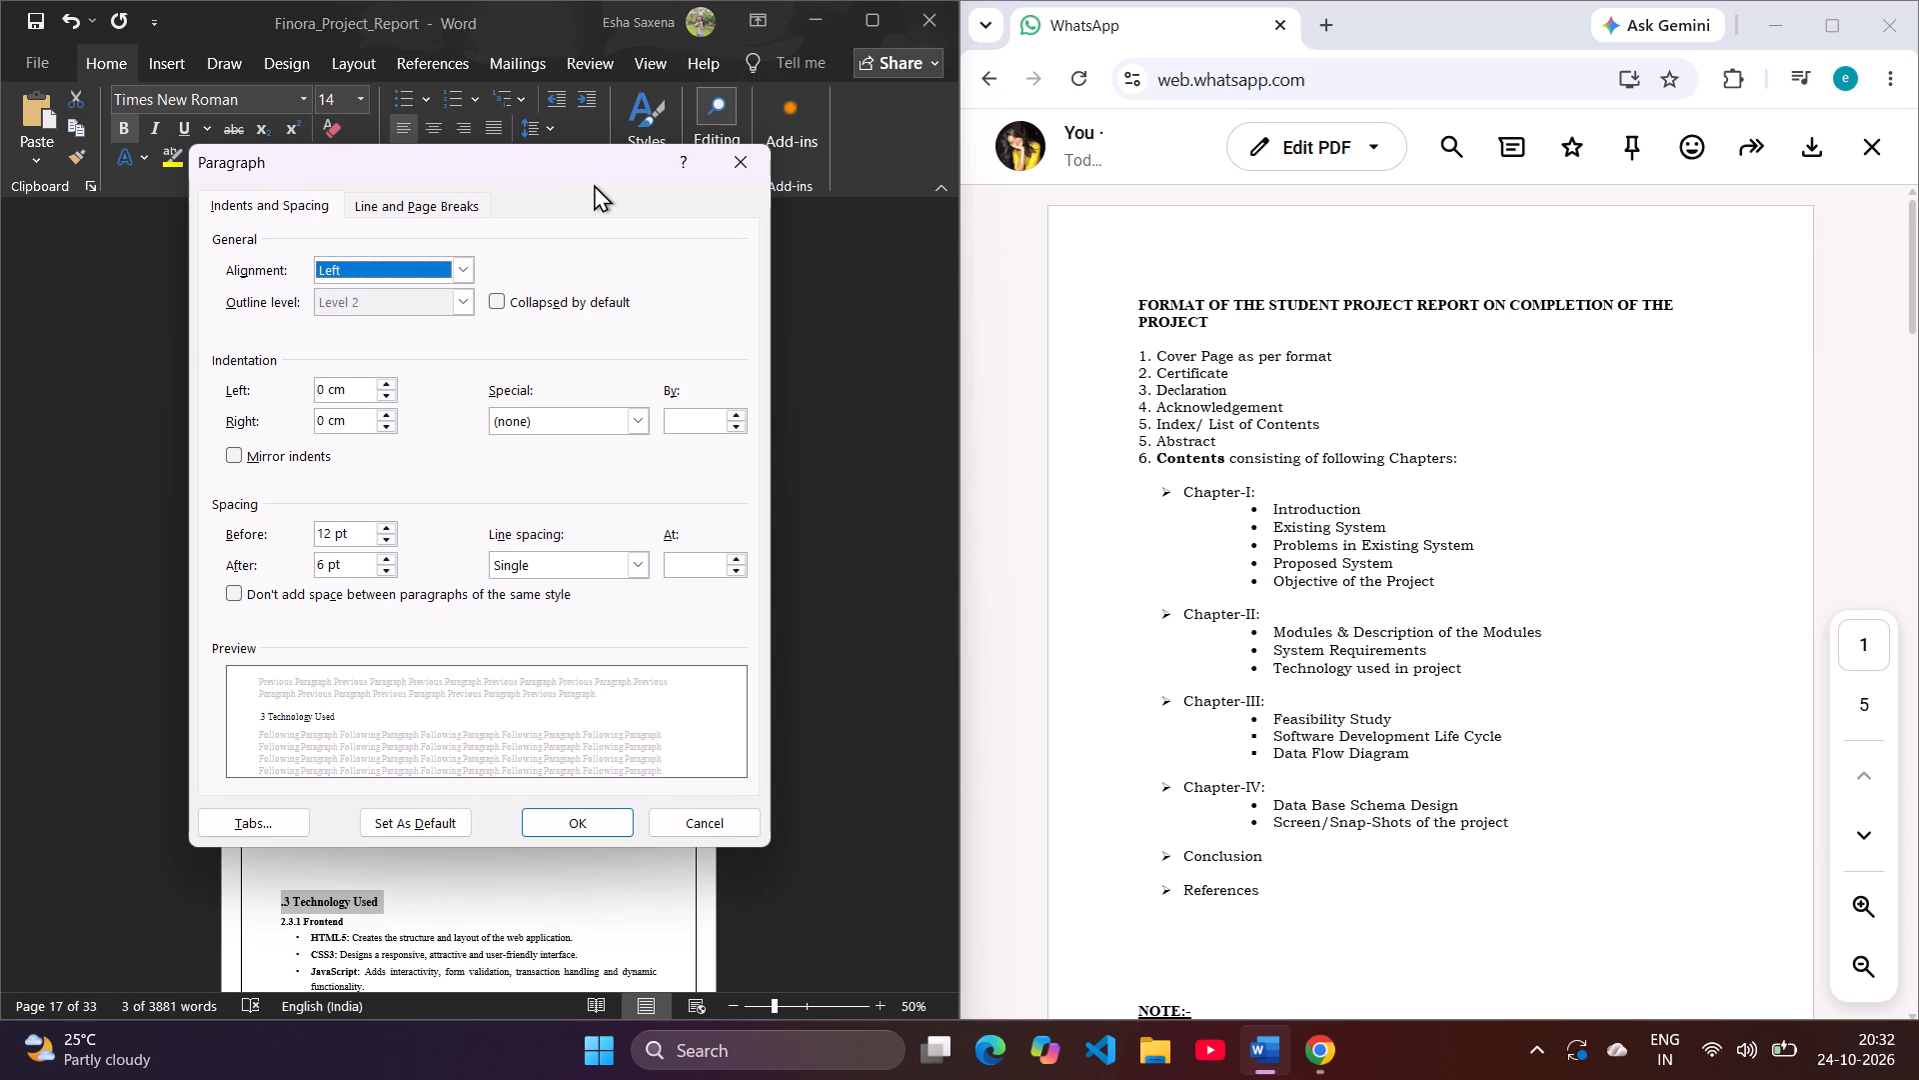
# Set the Technology Used heading's paragraph spacing to 0 pt before and 0 pt after.
pyautogui.click(379, 533)
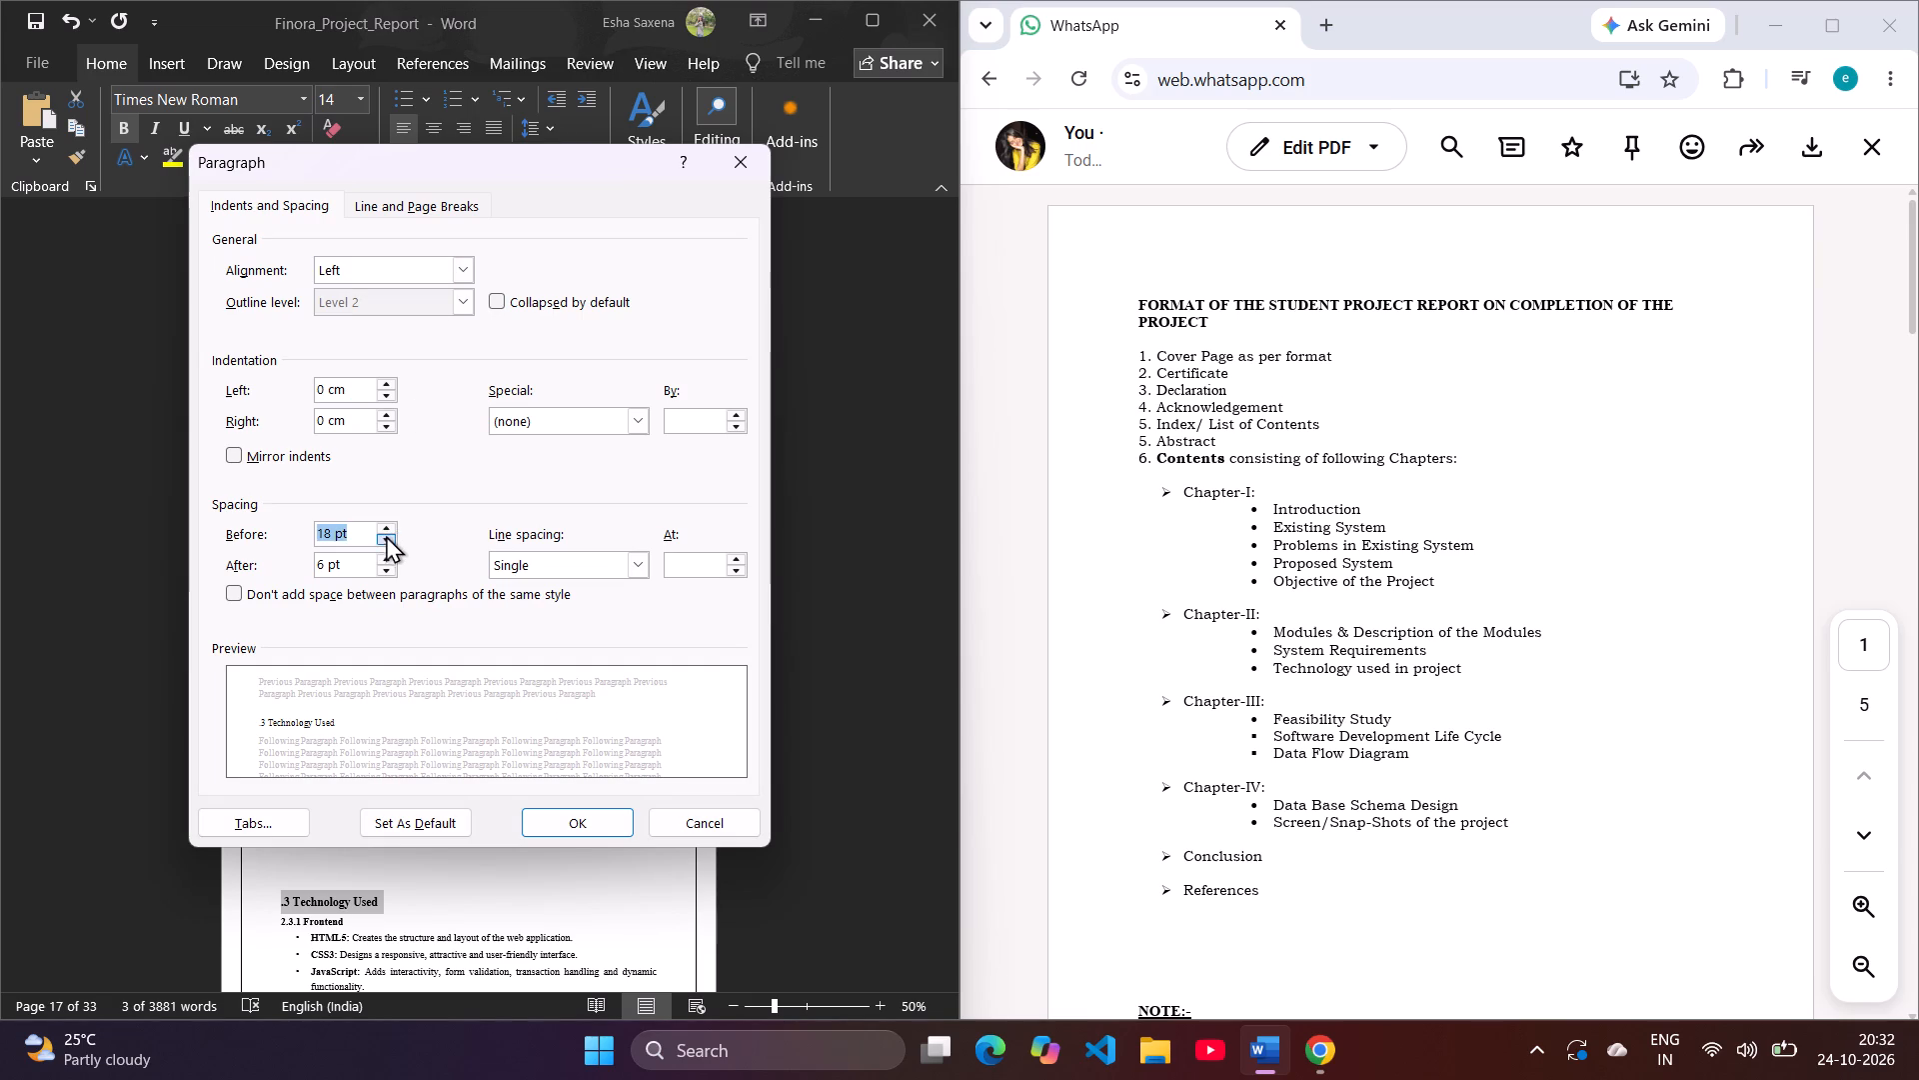
pyautogui.doubleClick(386, 537)
pyautogui.click(386, 537)
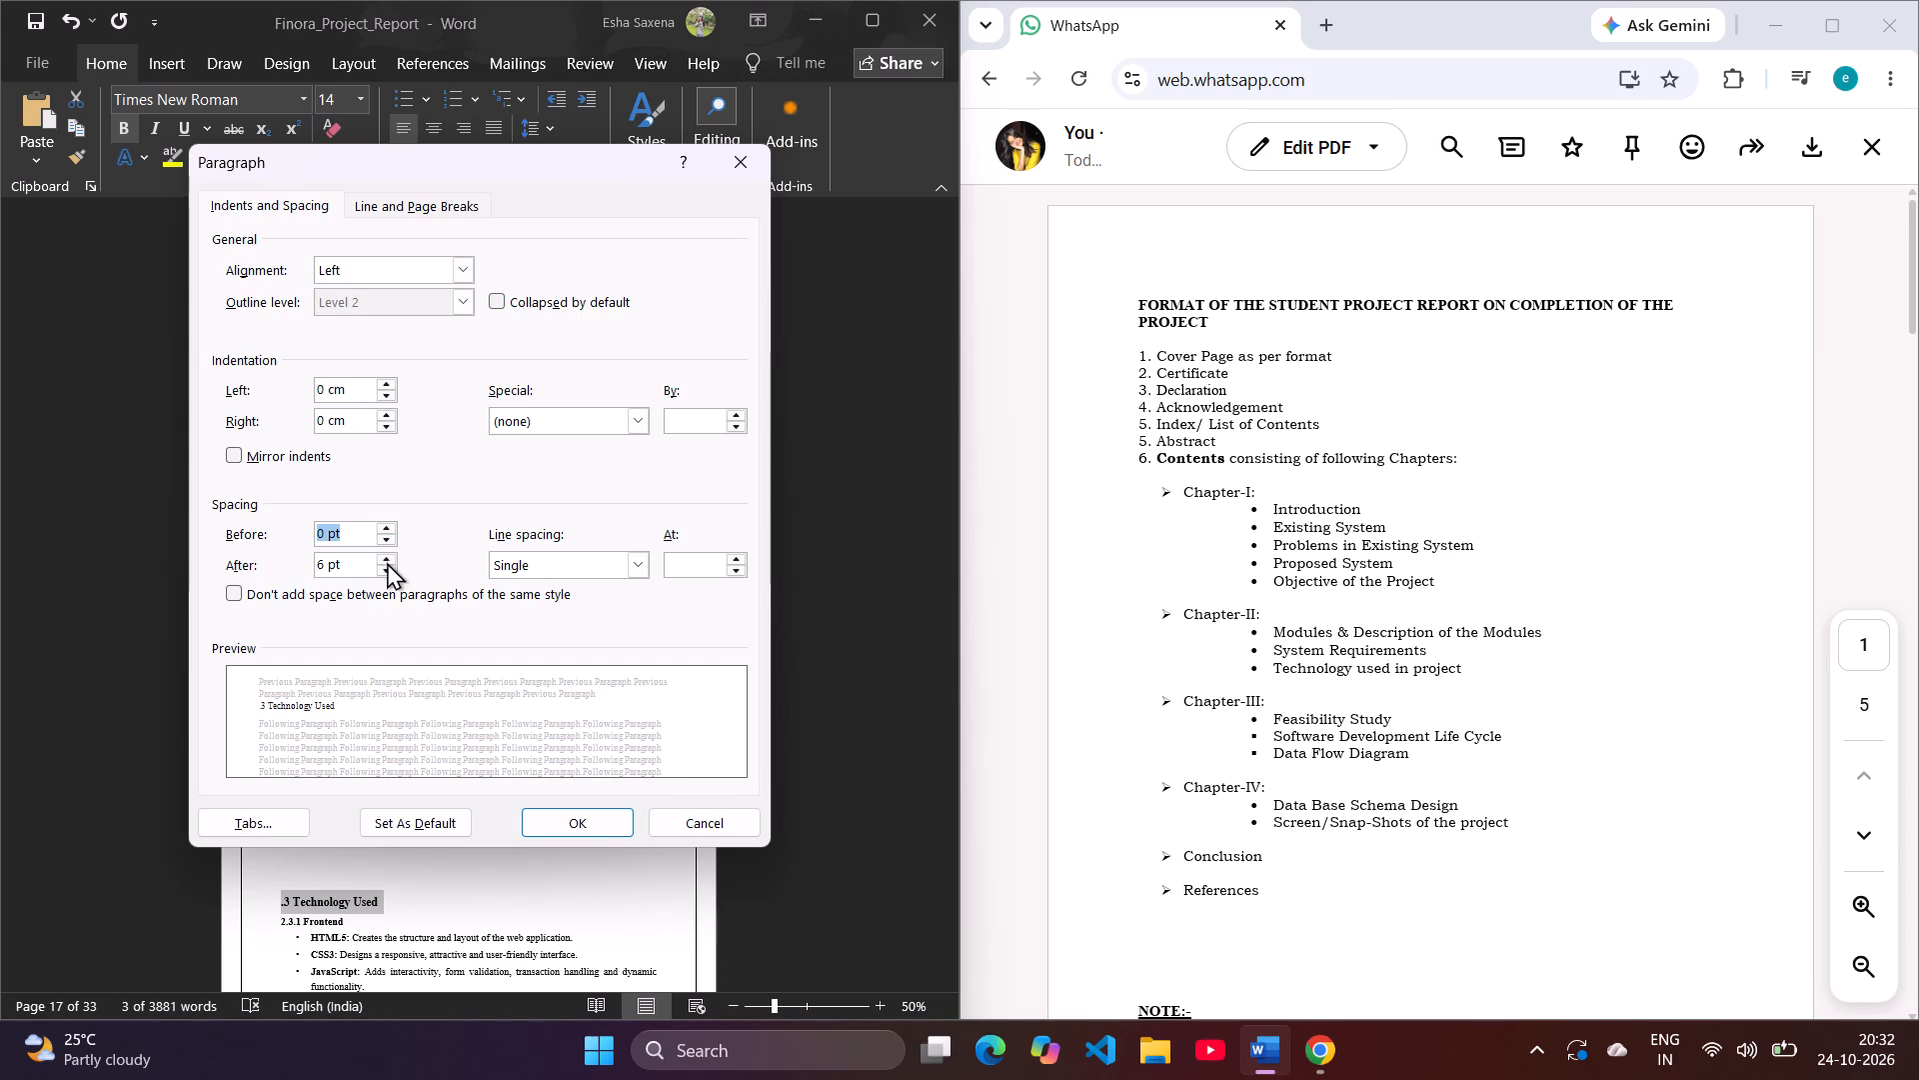
pyautogui.click(383, 567)
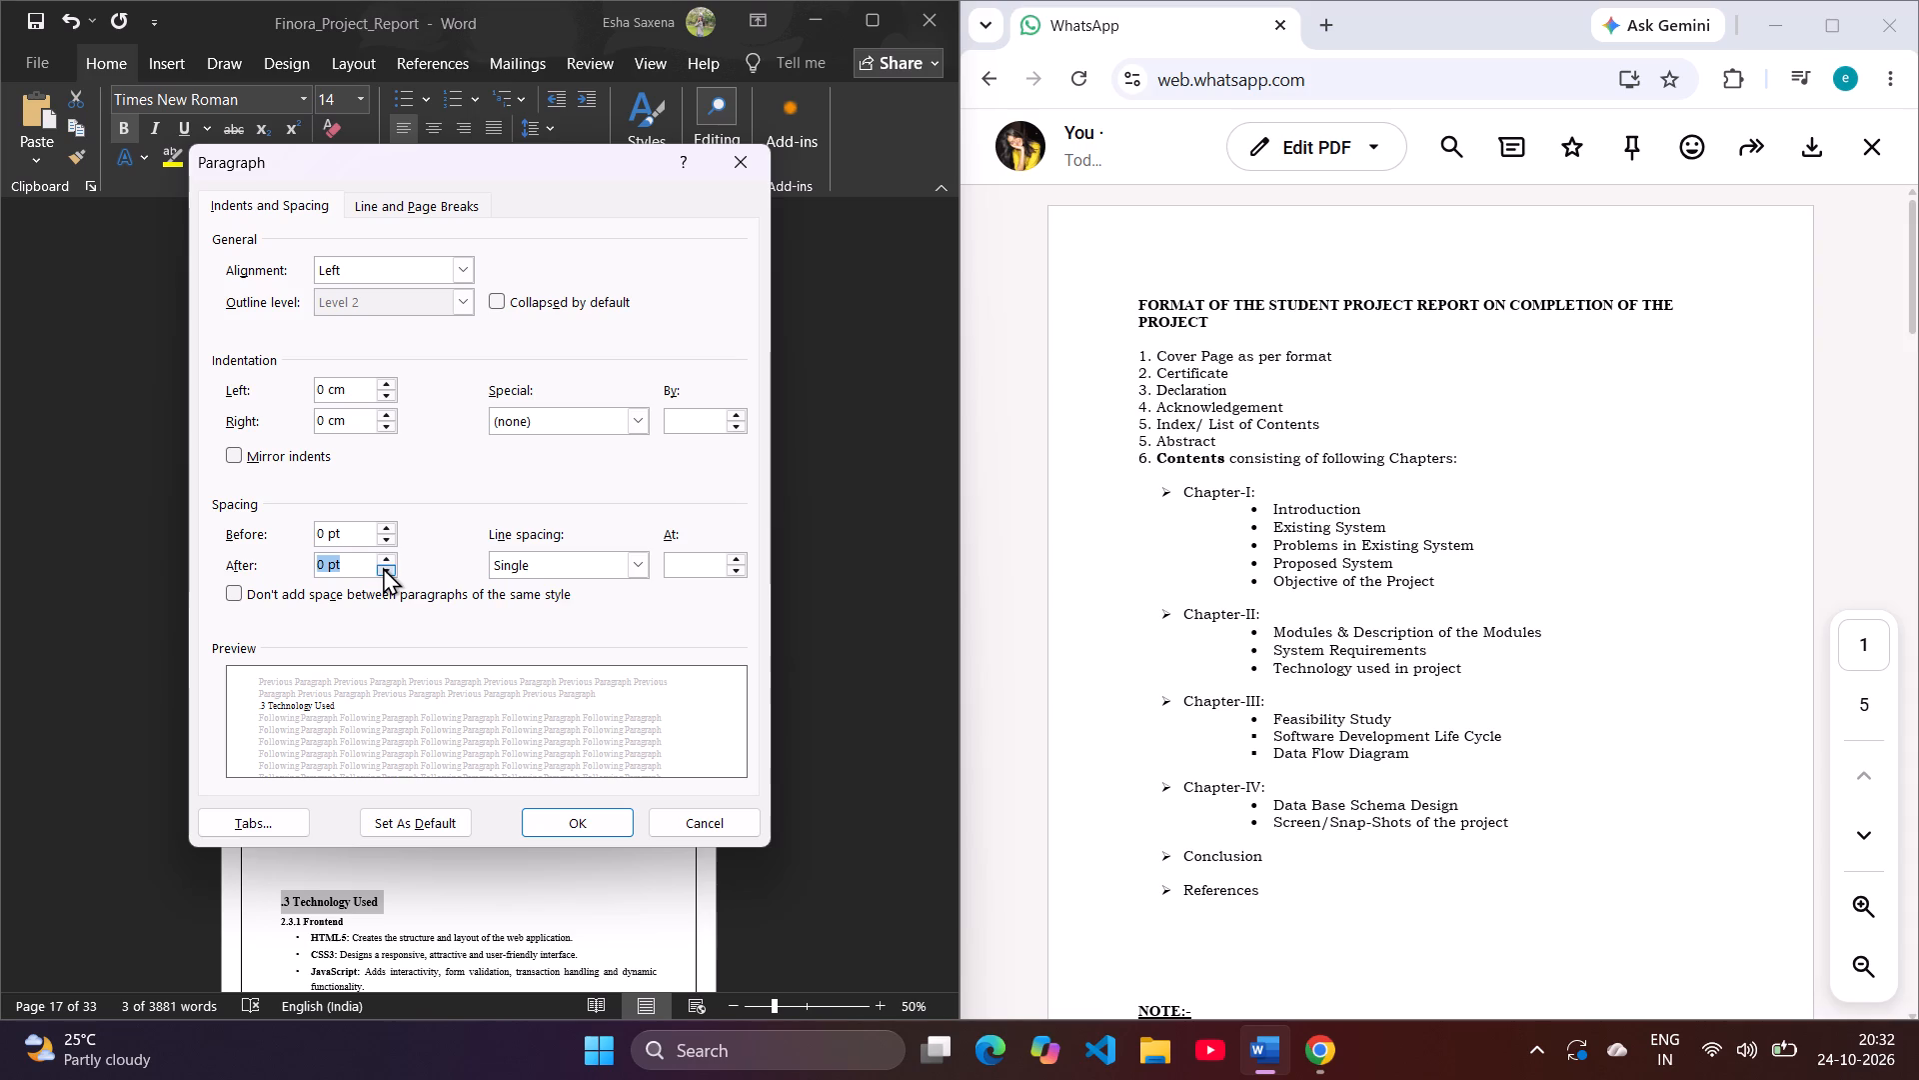
pyautogui.click(535, 808)
# Delete one of the blank lines above the Technology Used heading to close up the gap.
pyautogui.click(421, 838)
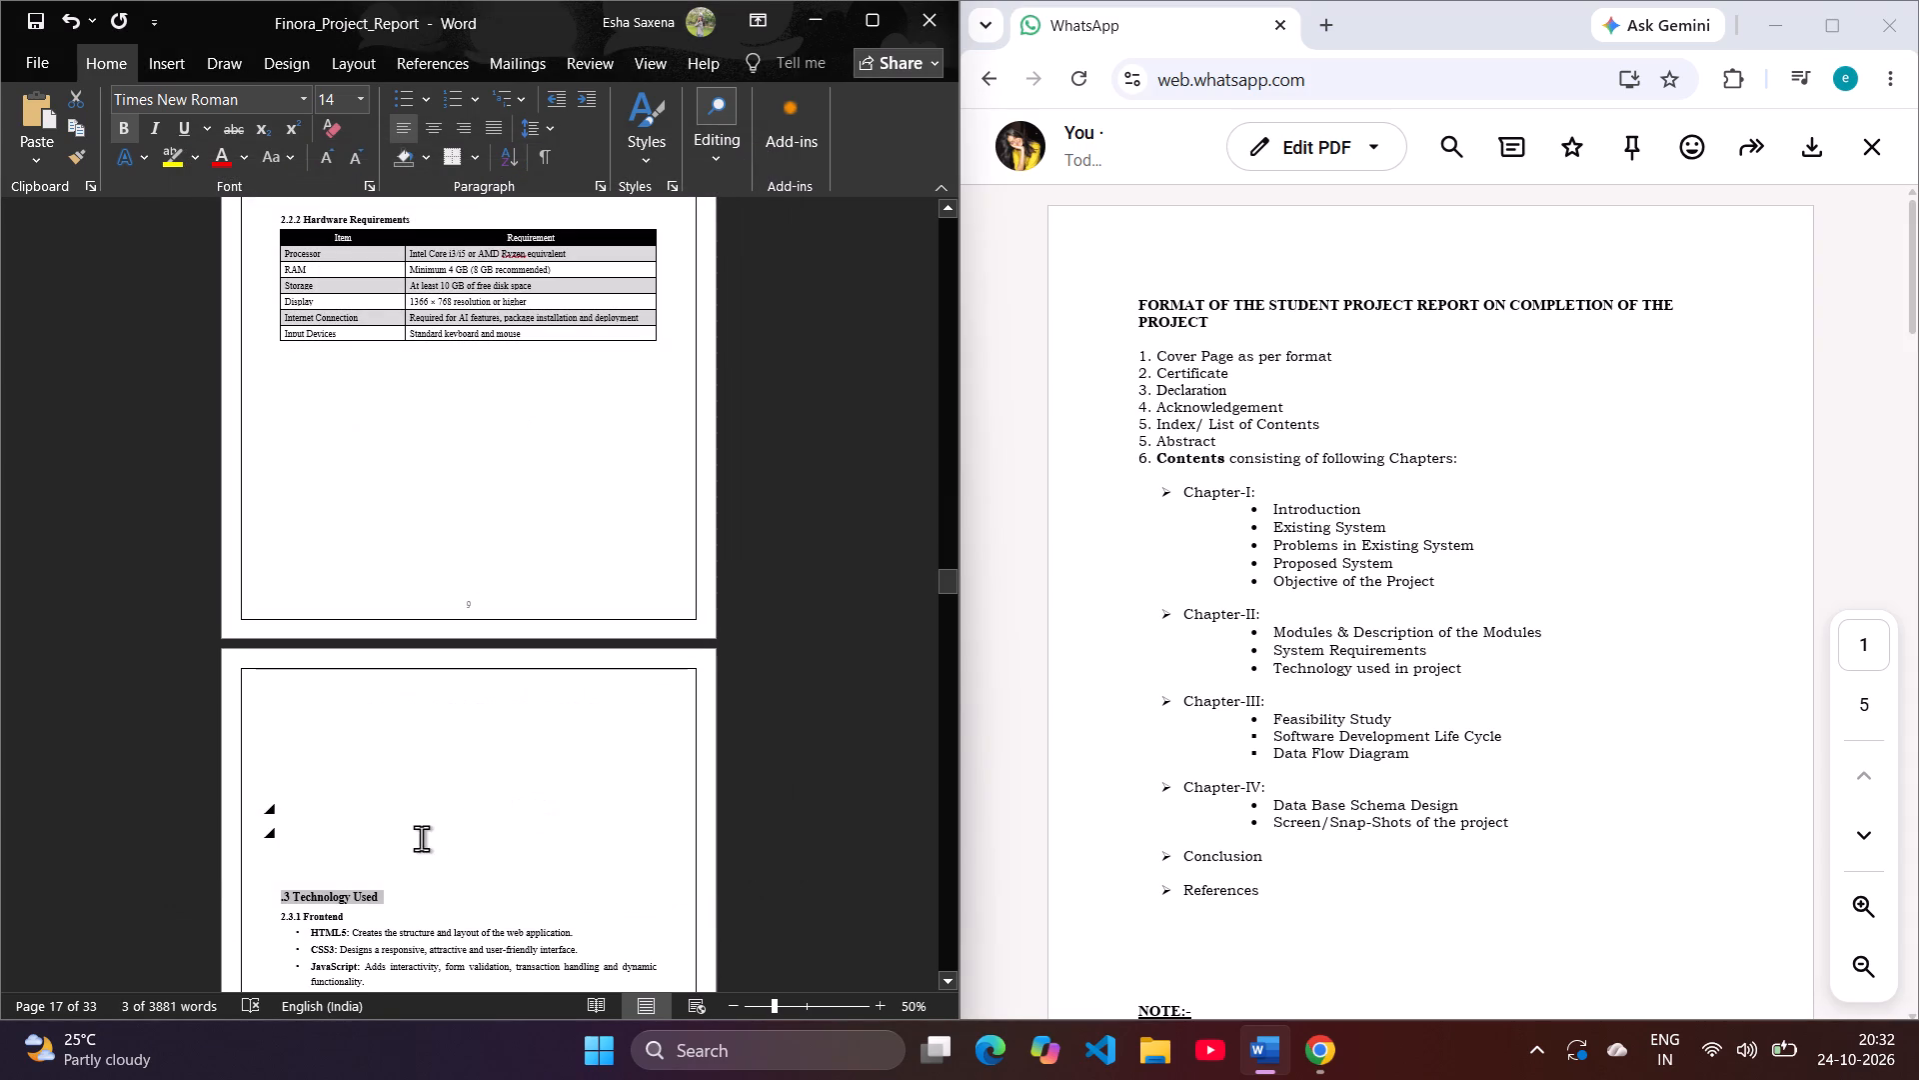
pyautogui.press('BackSpace')
pyautogui.press('Return')
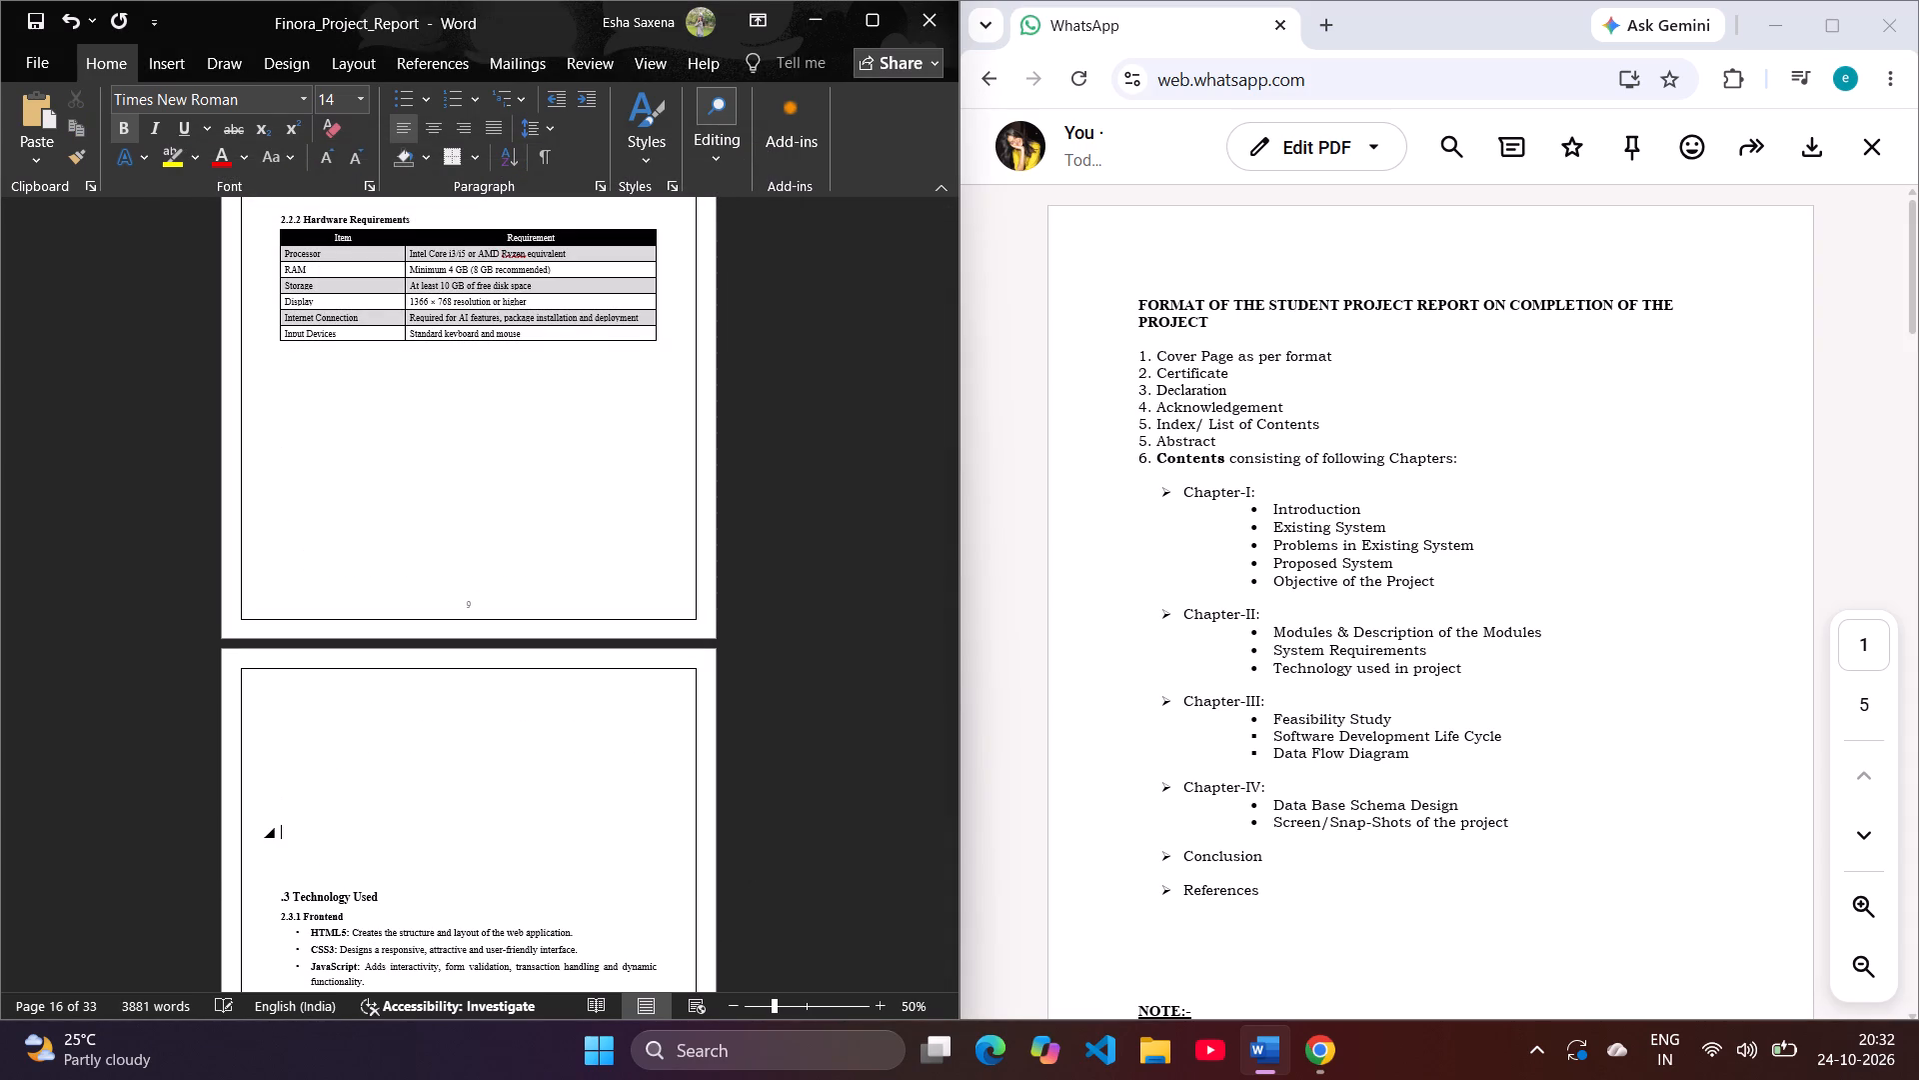
pyautogui.press('BackSpace')
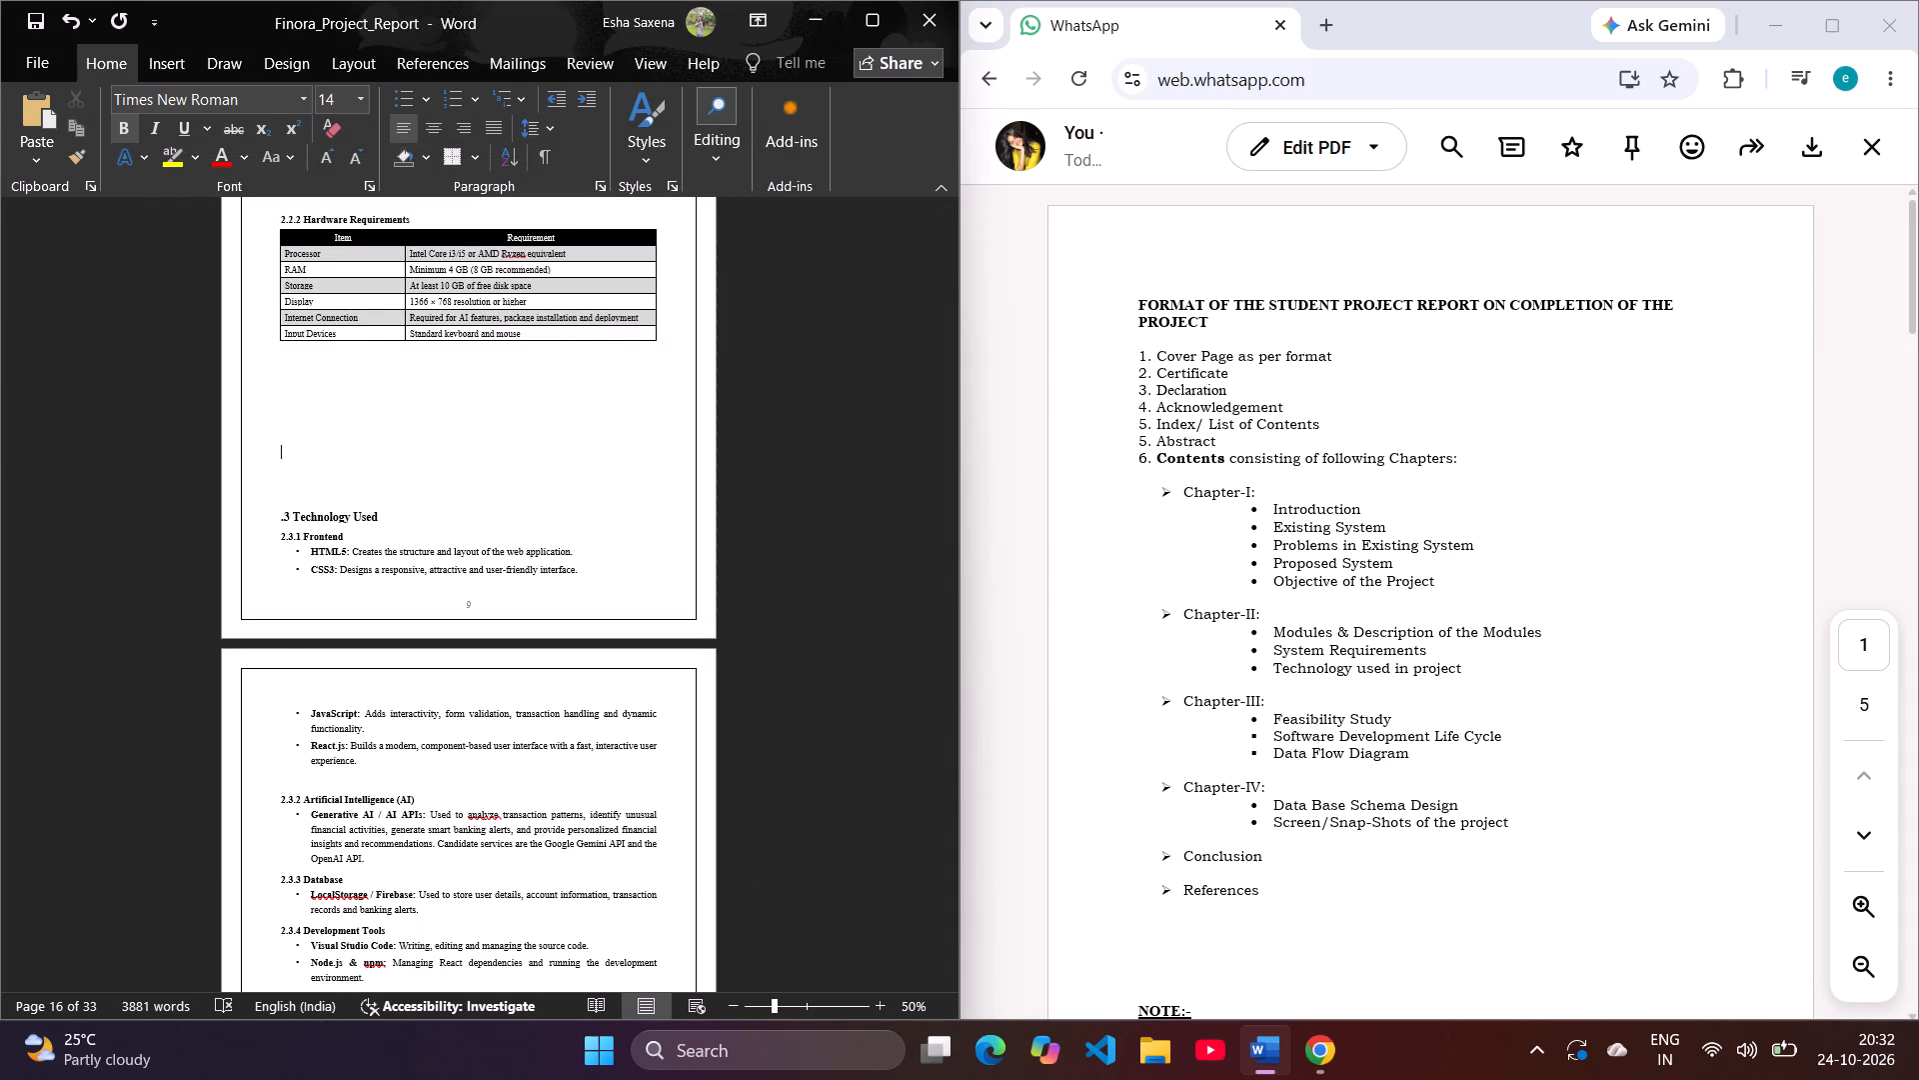
# Insert two blank lines directly before the Technology Used heading to push it onto the next page.
pyautogui.click(280, 509)
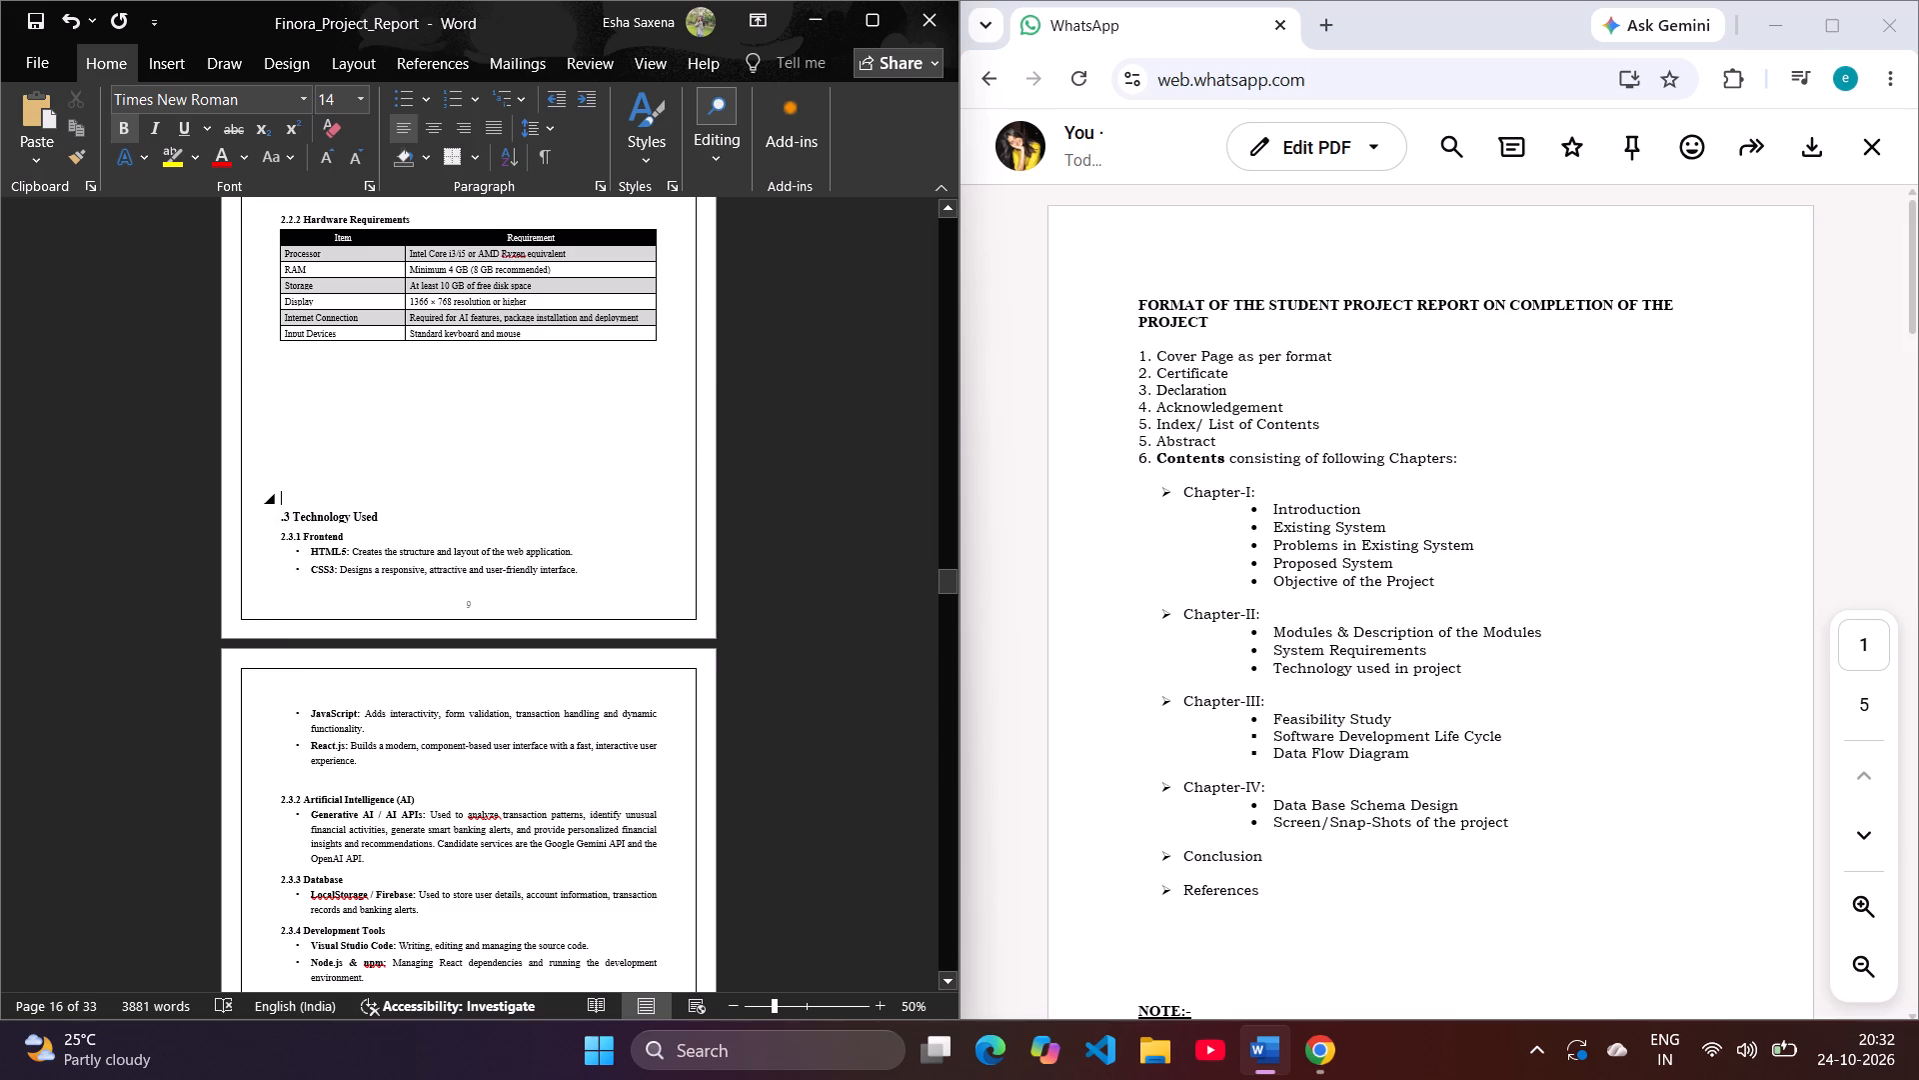
pyautogui.click(297, 500)
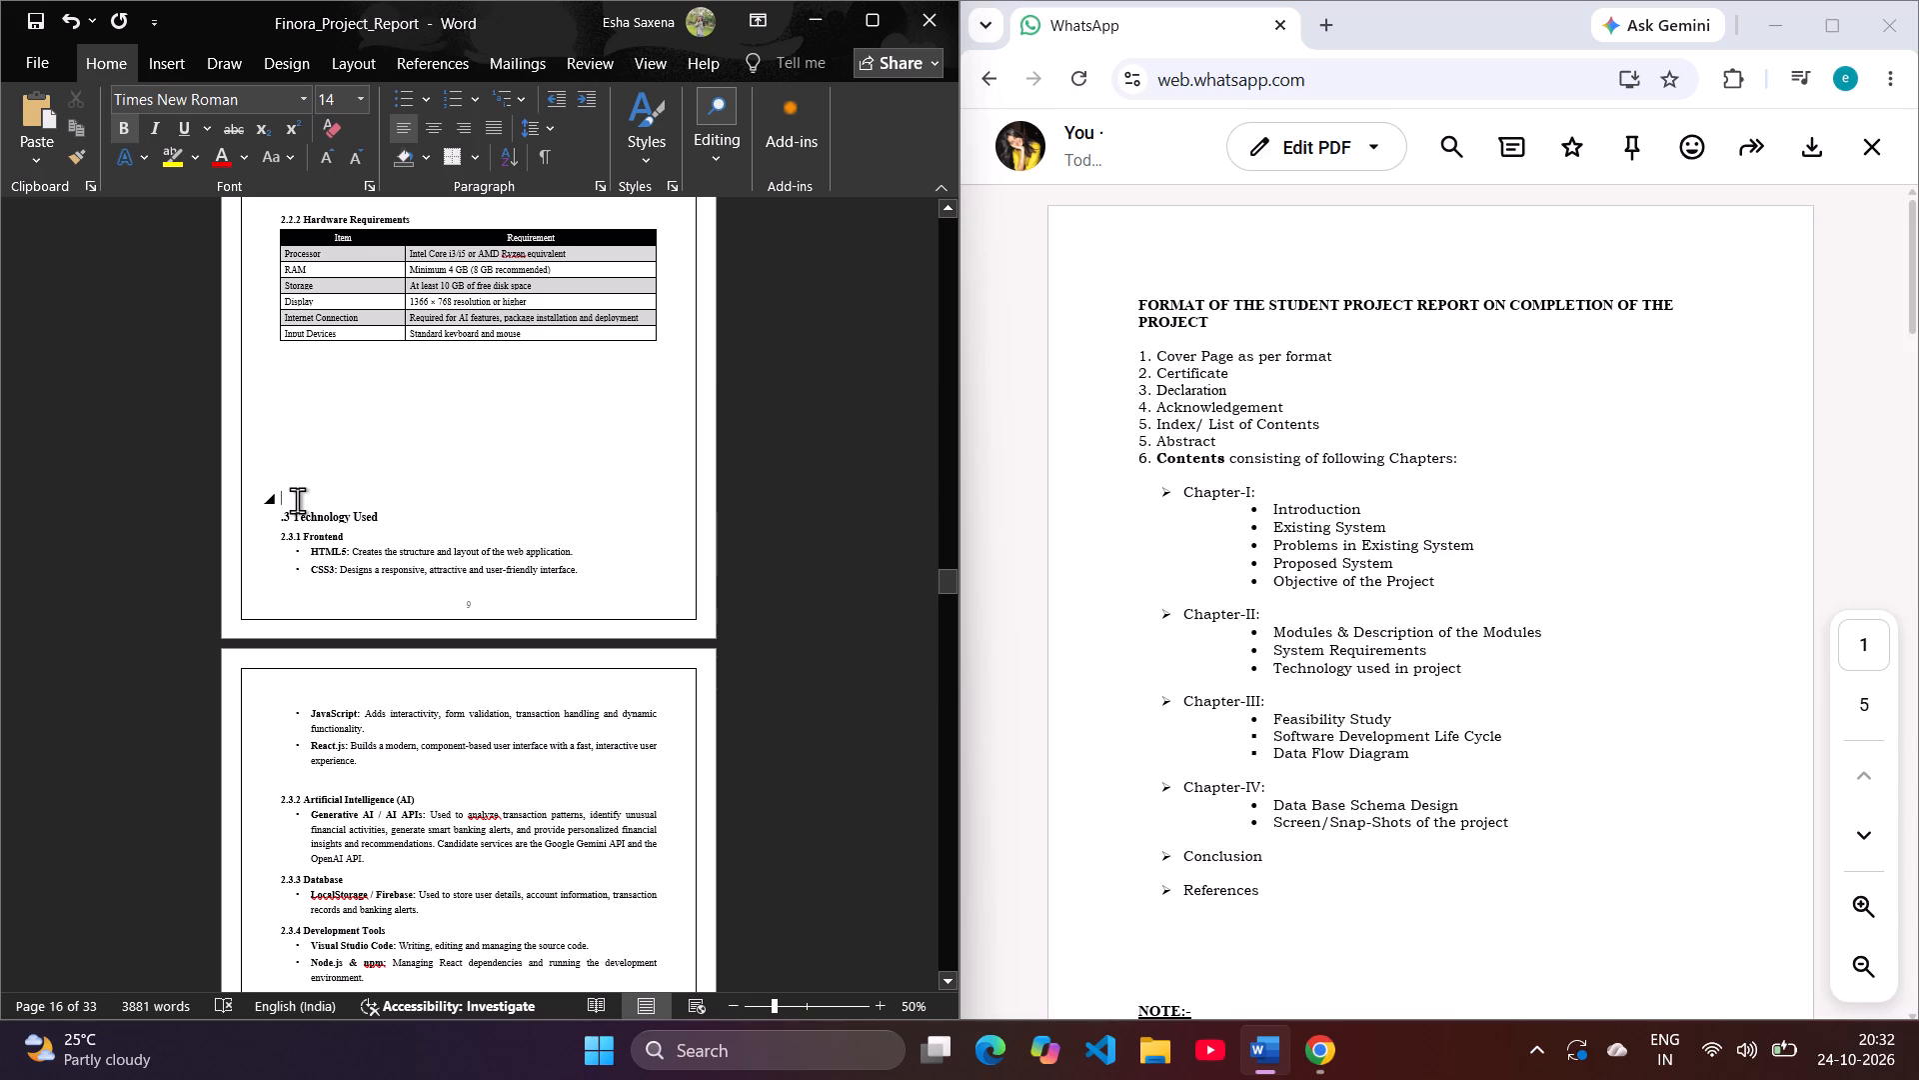
pyautogui.click(297, 525)
pyautogui.click(300, 505)
pyautogui.press('Down')
pyautogui.press('Return')
pyautogui.press('Return')
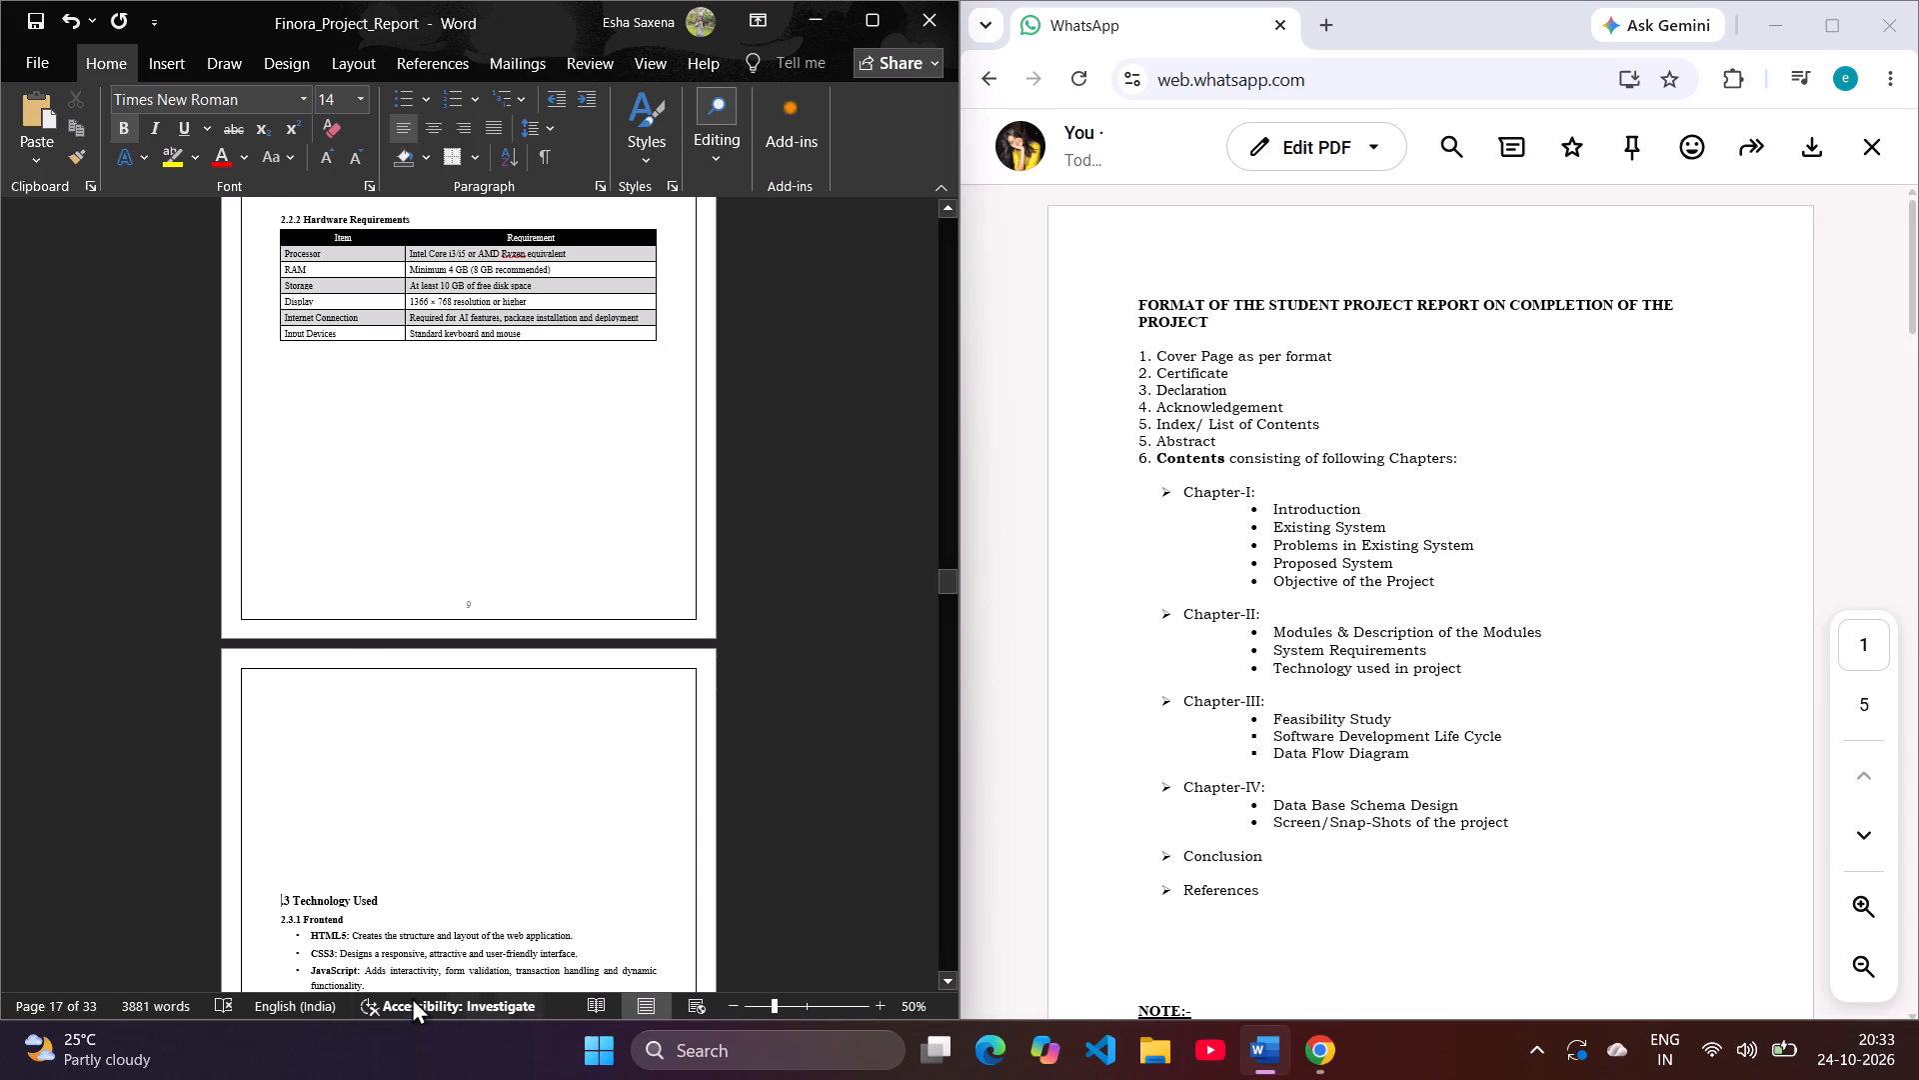
# Open the paragraph settings for the Technology Used heading.
pyautogui.doubleClick(352, 883)
pyautogui.tripleClick(333, 901)
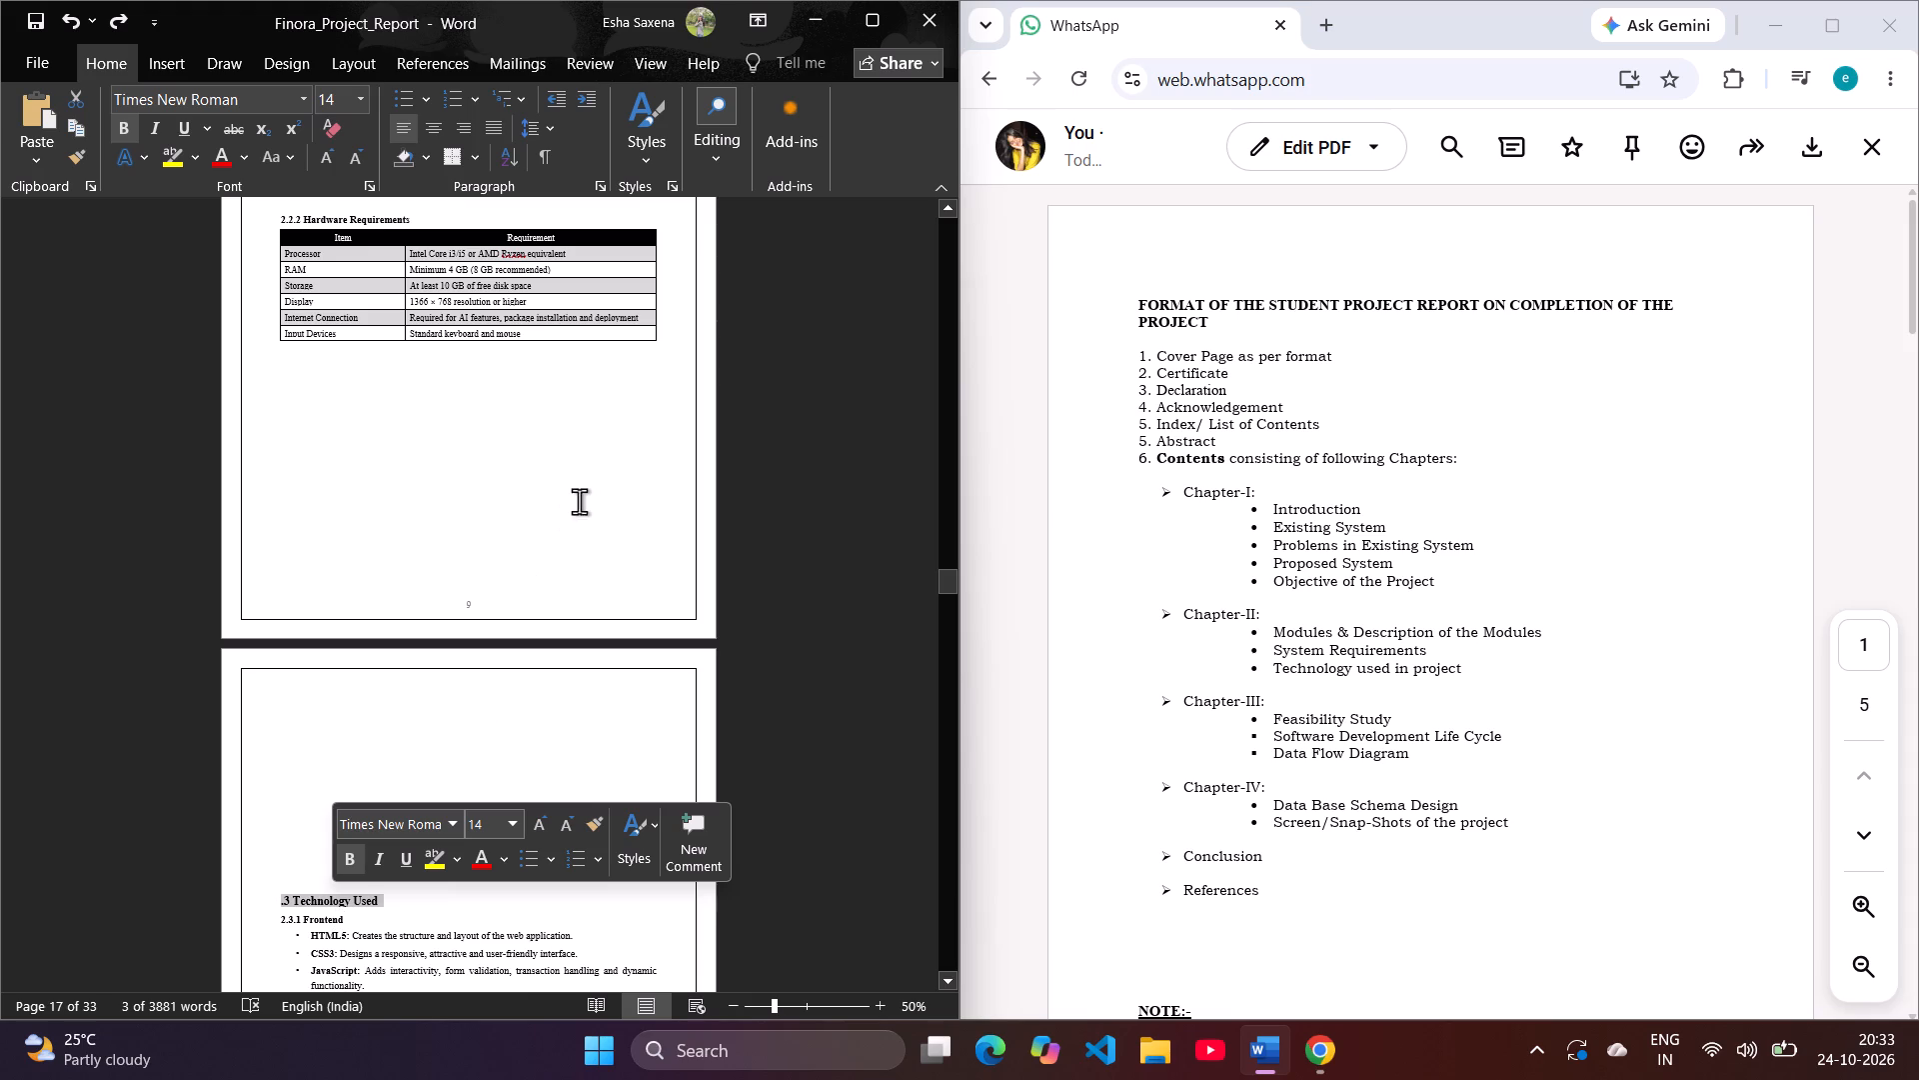
pyautogui.click(604, 189)
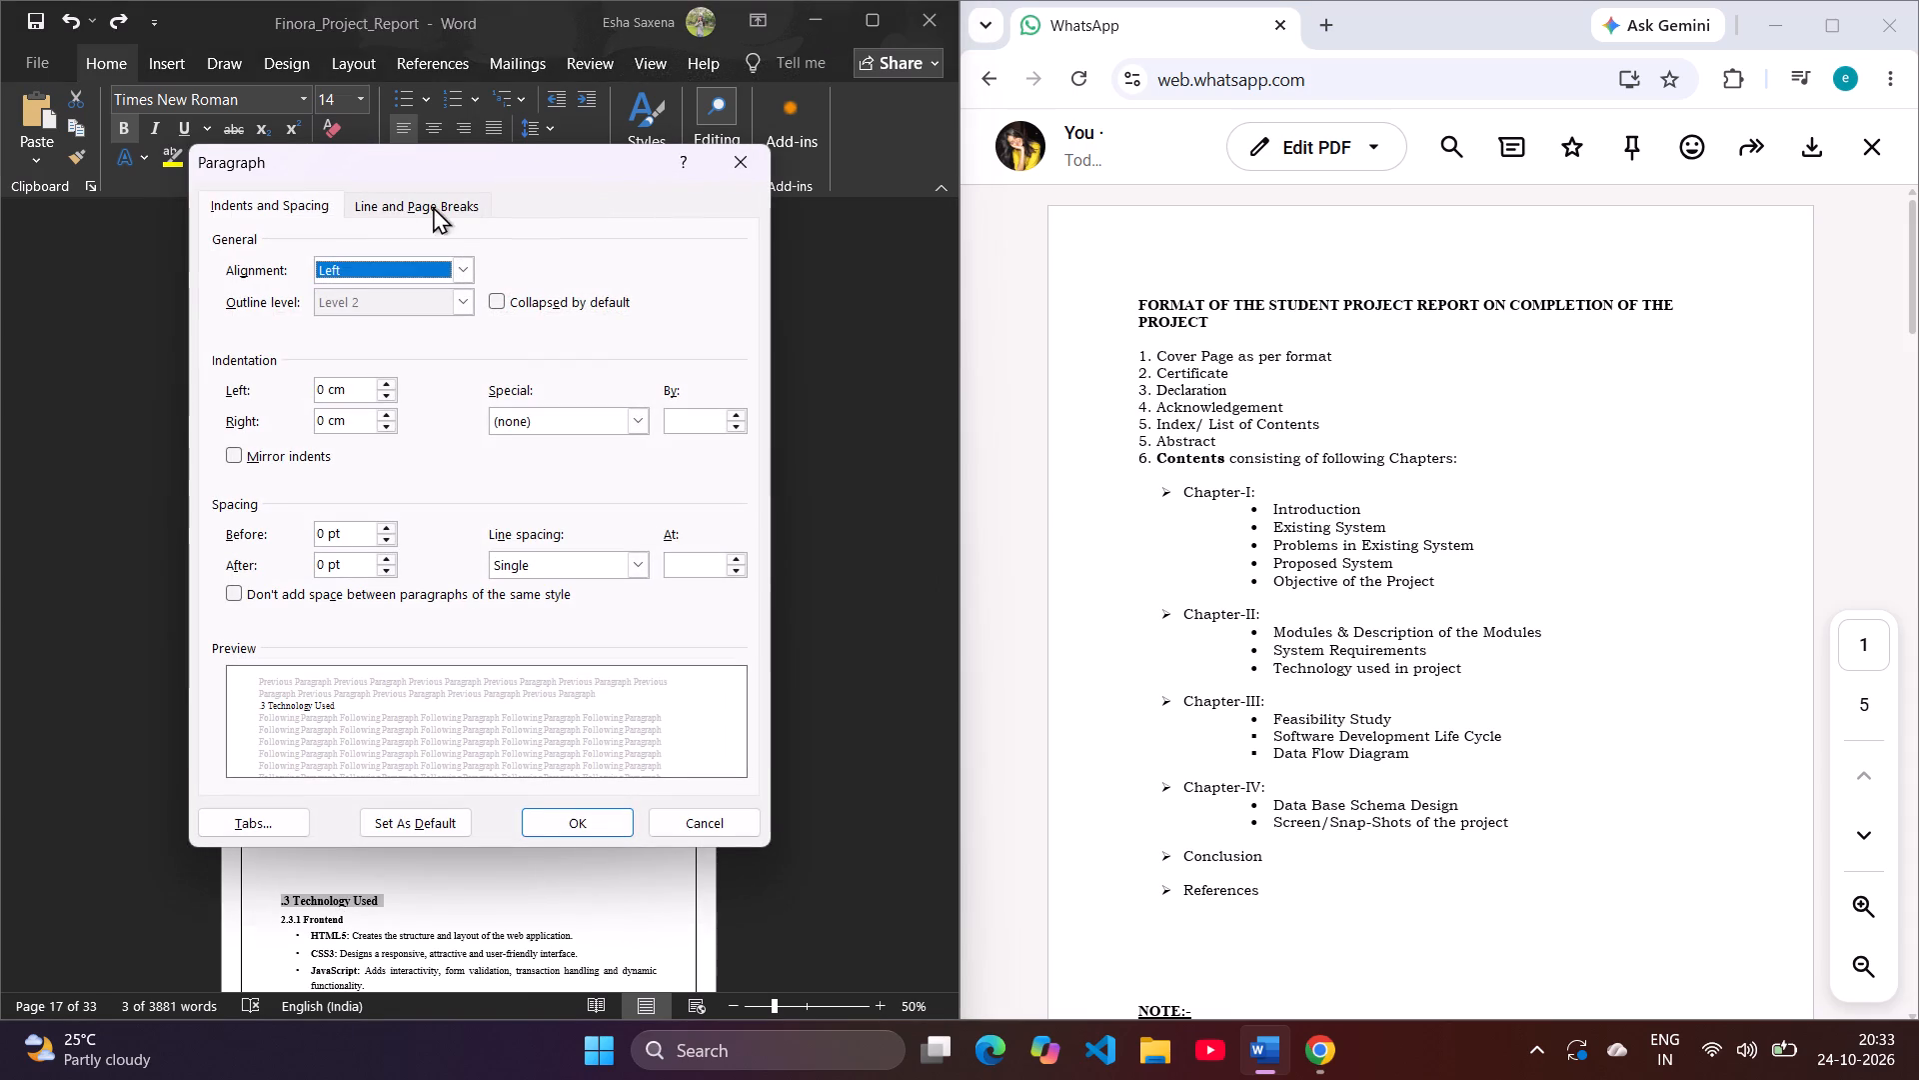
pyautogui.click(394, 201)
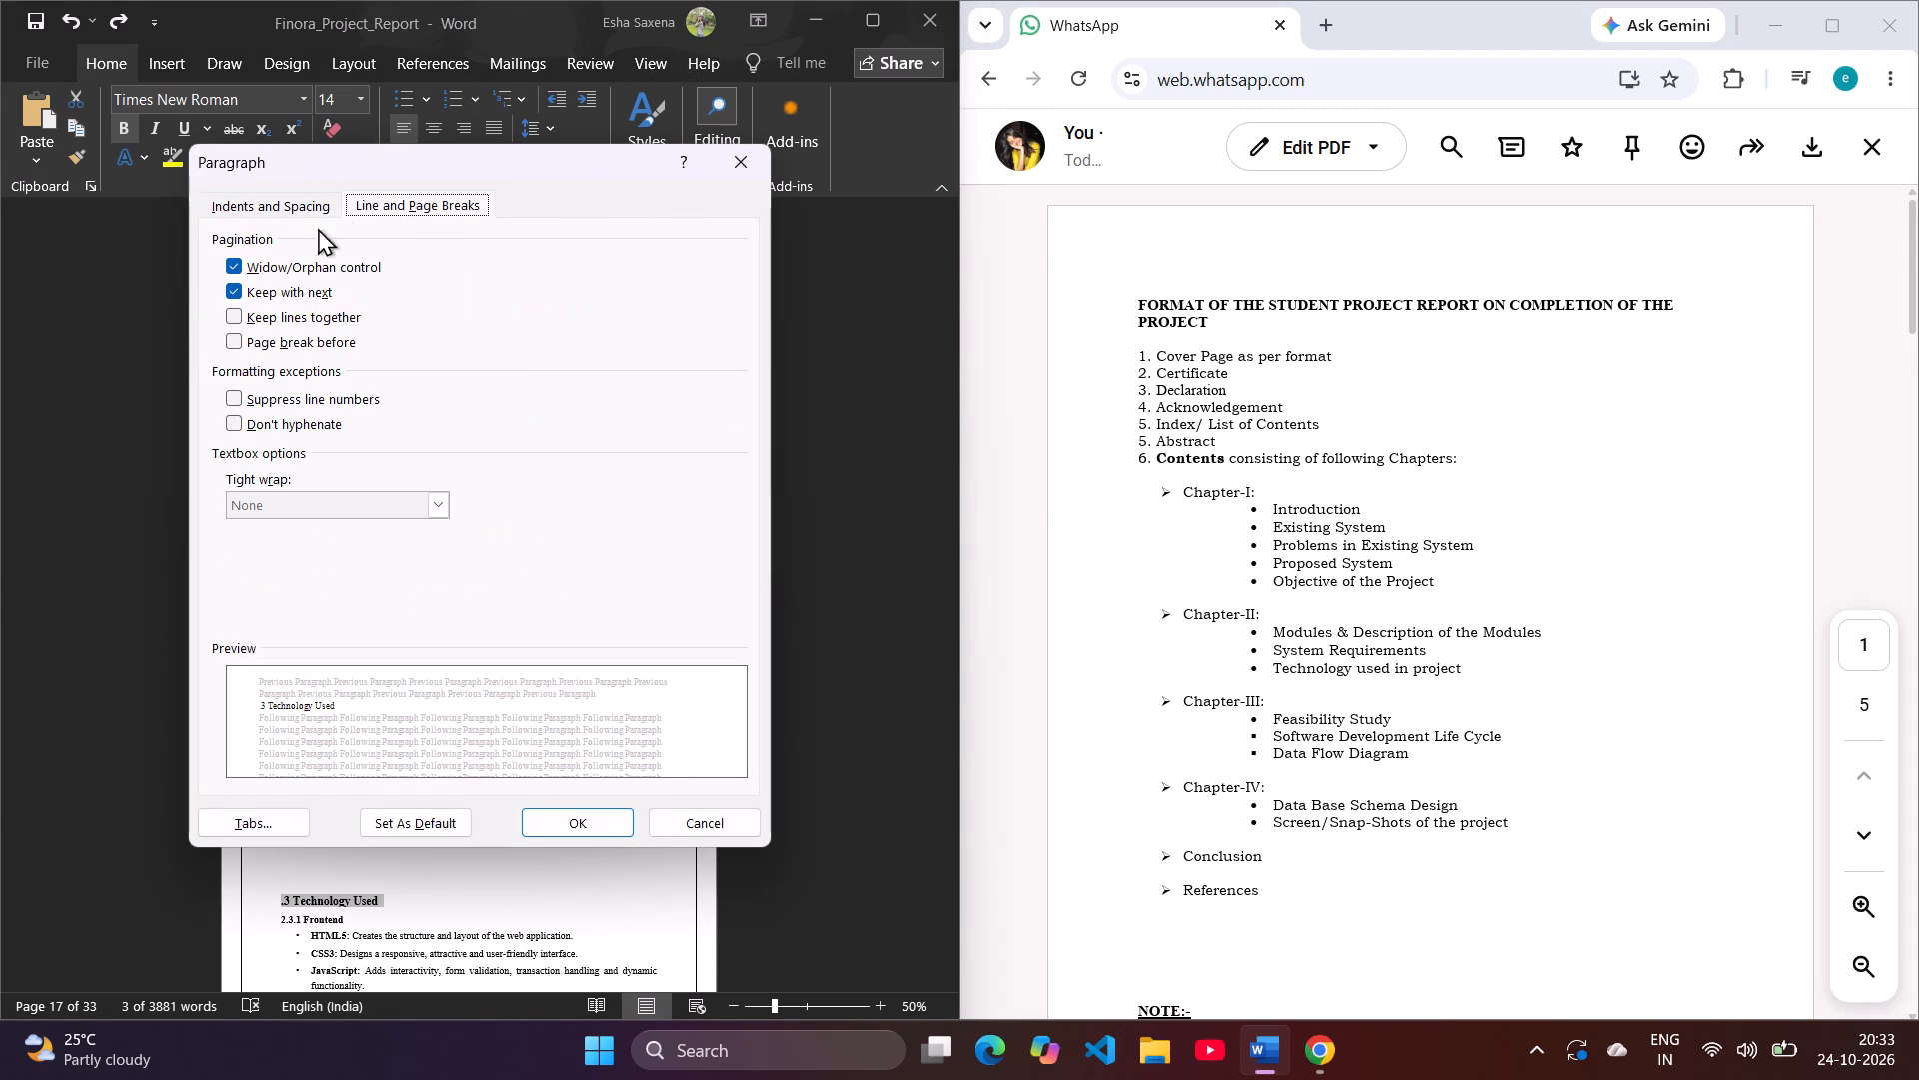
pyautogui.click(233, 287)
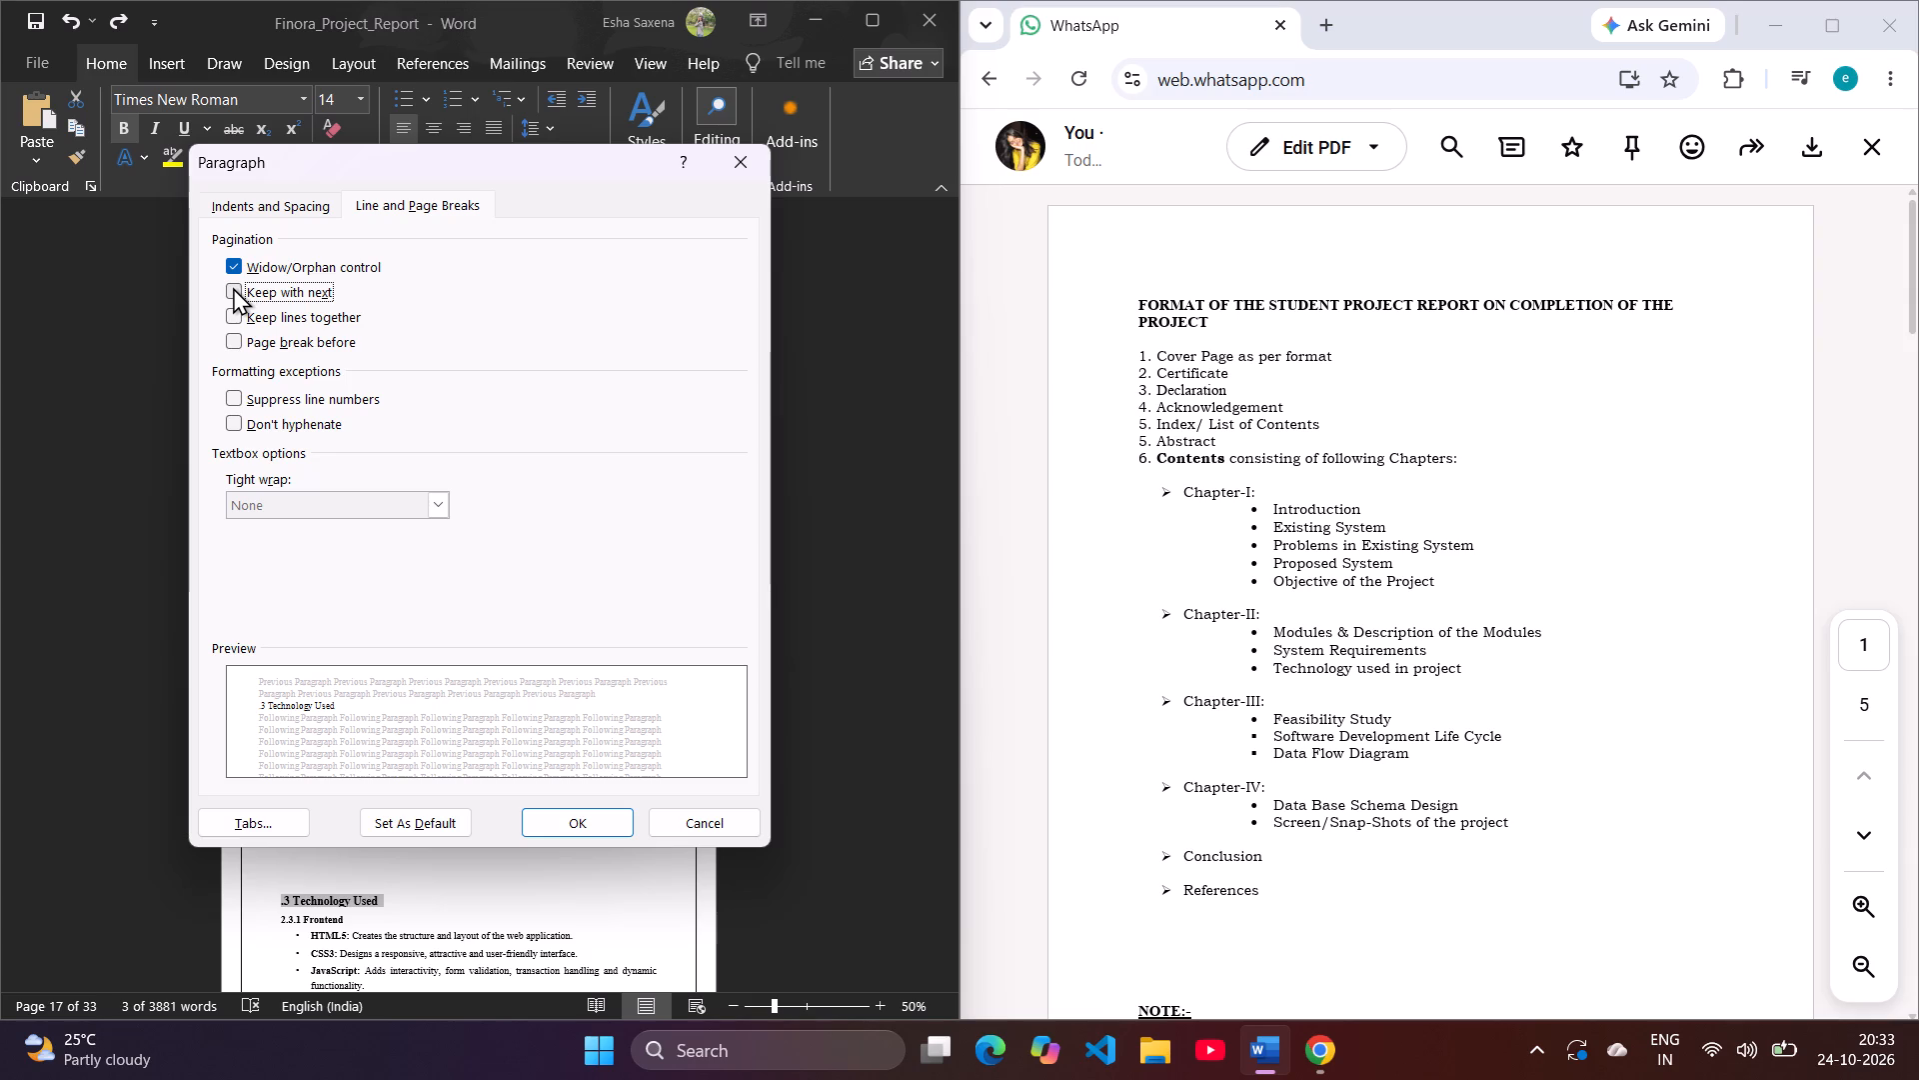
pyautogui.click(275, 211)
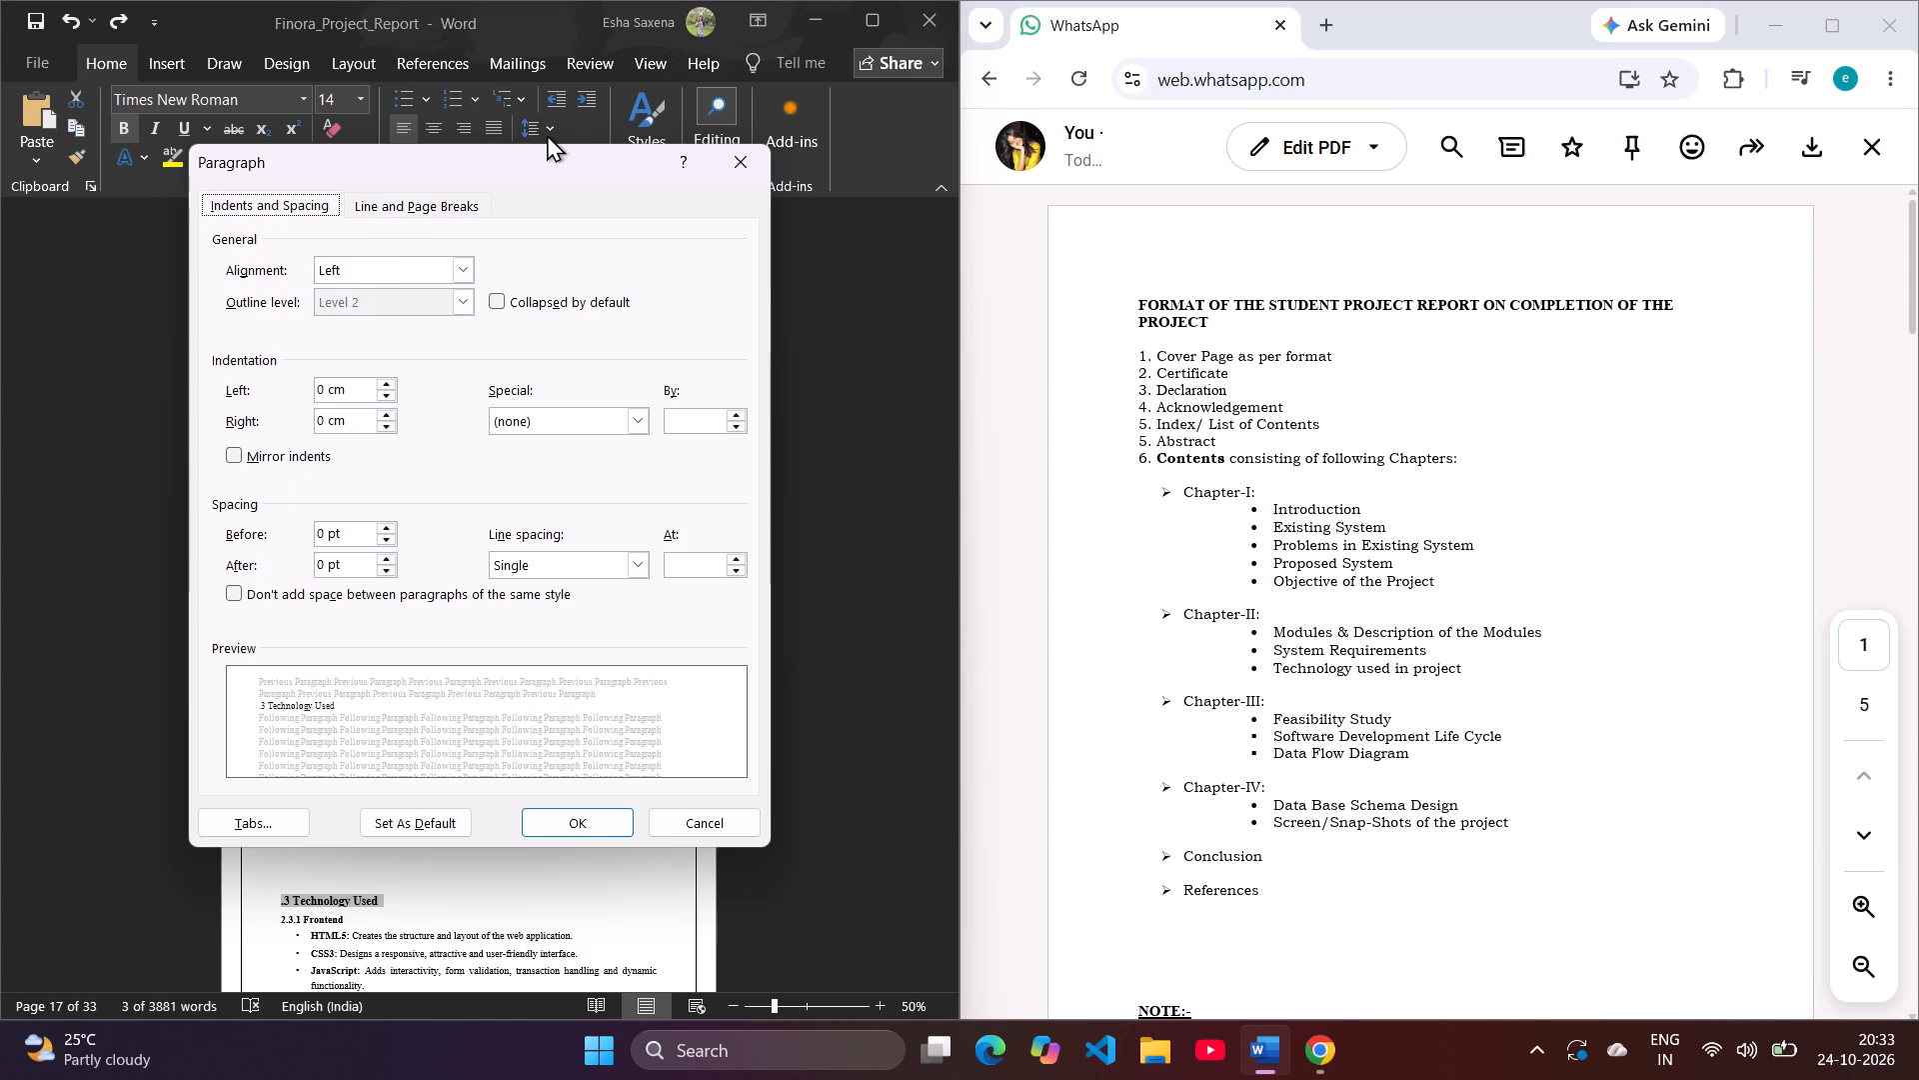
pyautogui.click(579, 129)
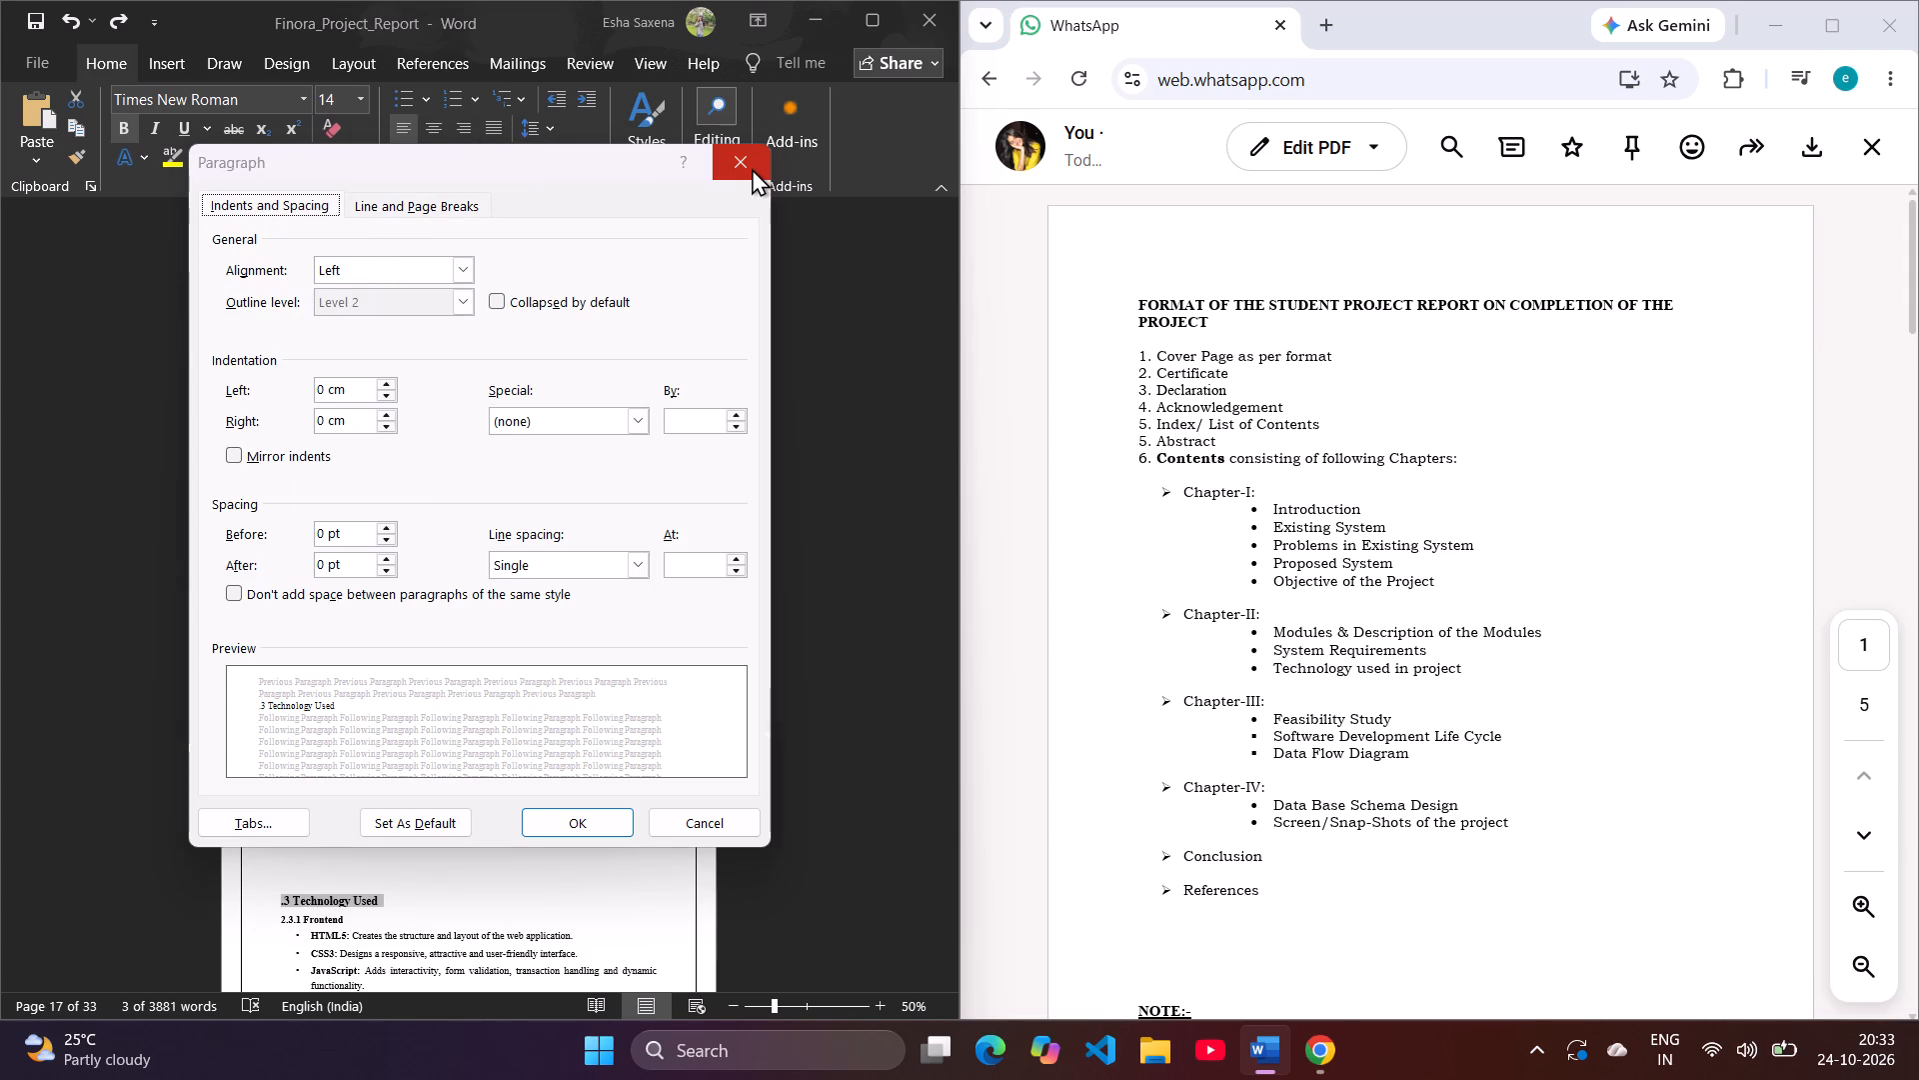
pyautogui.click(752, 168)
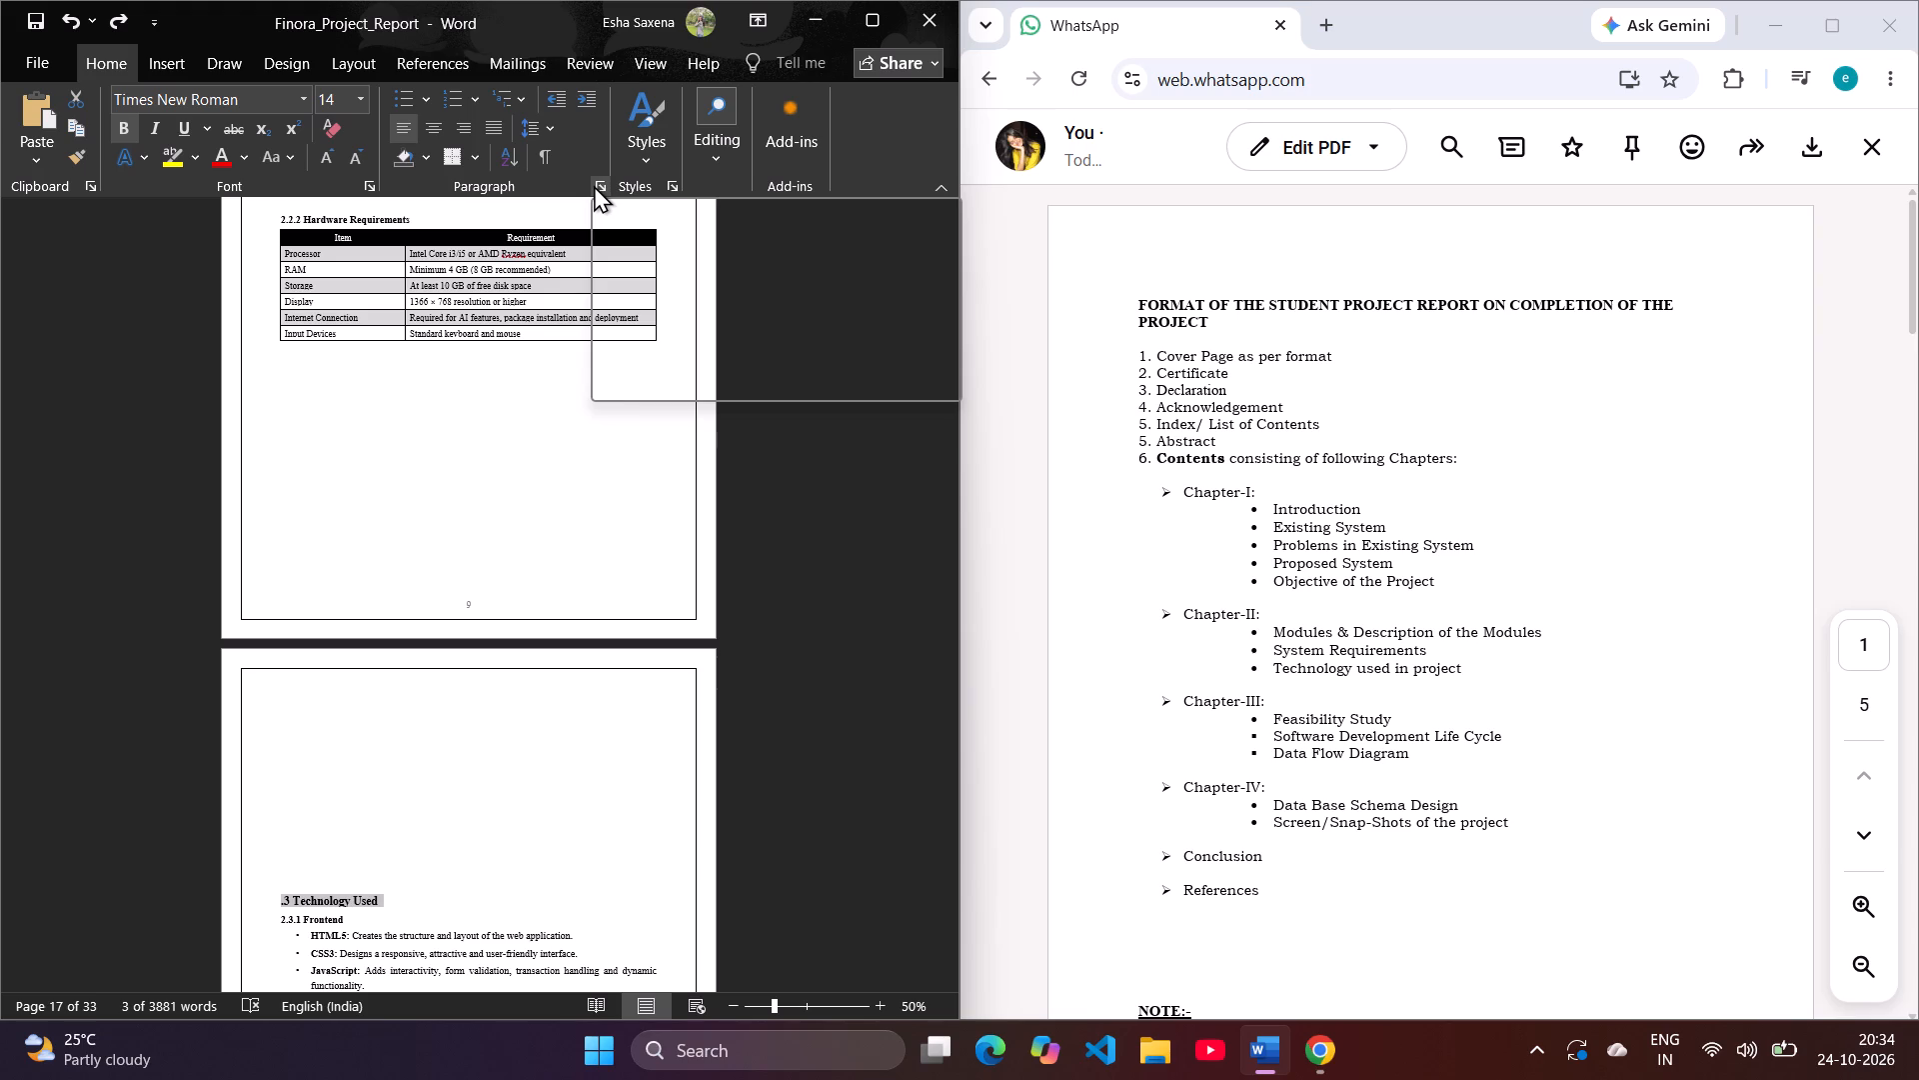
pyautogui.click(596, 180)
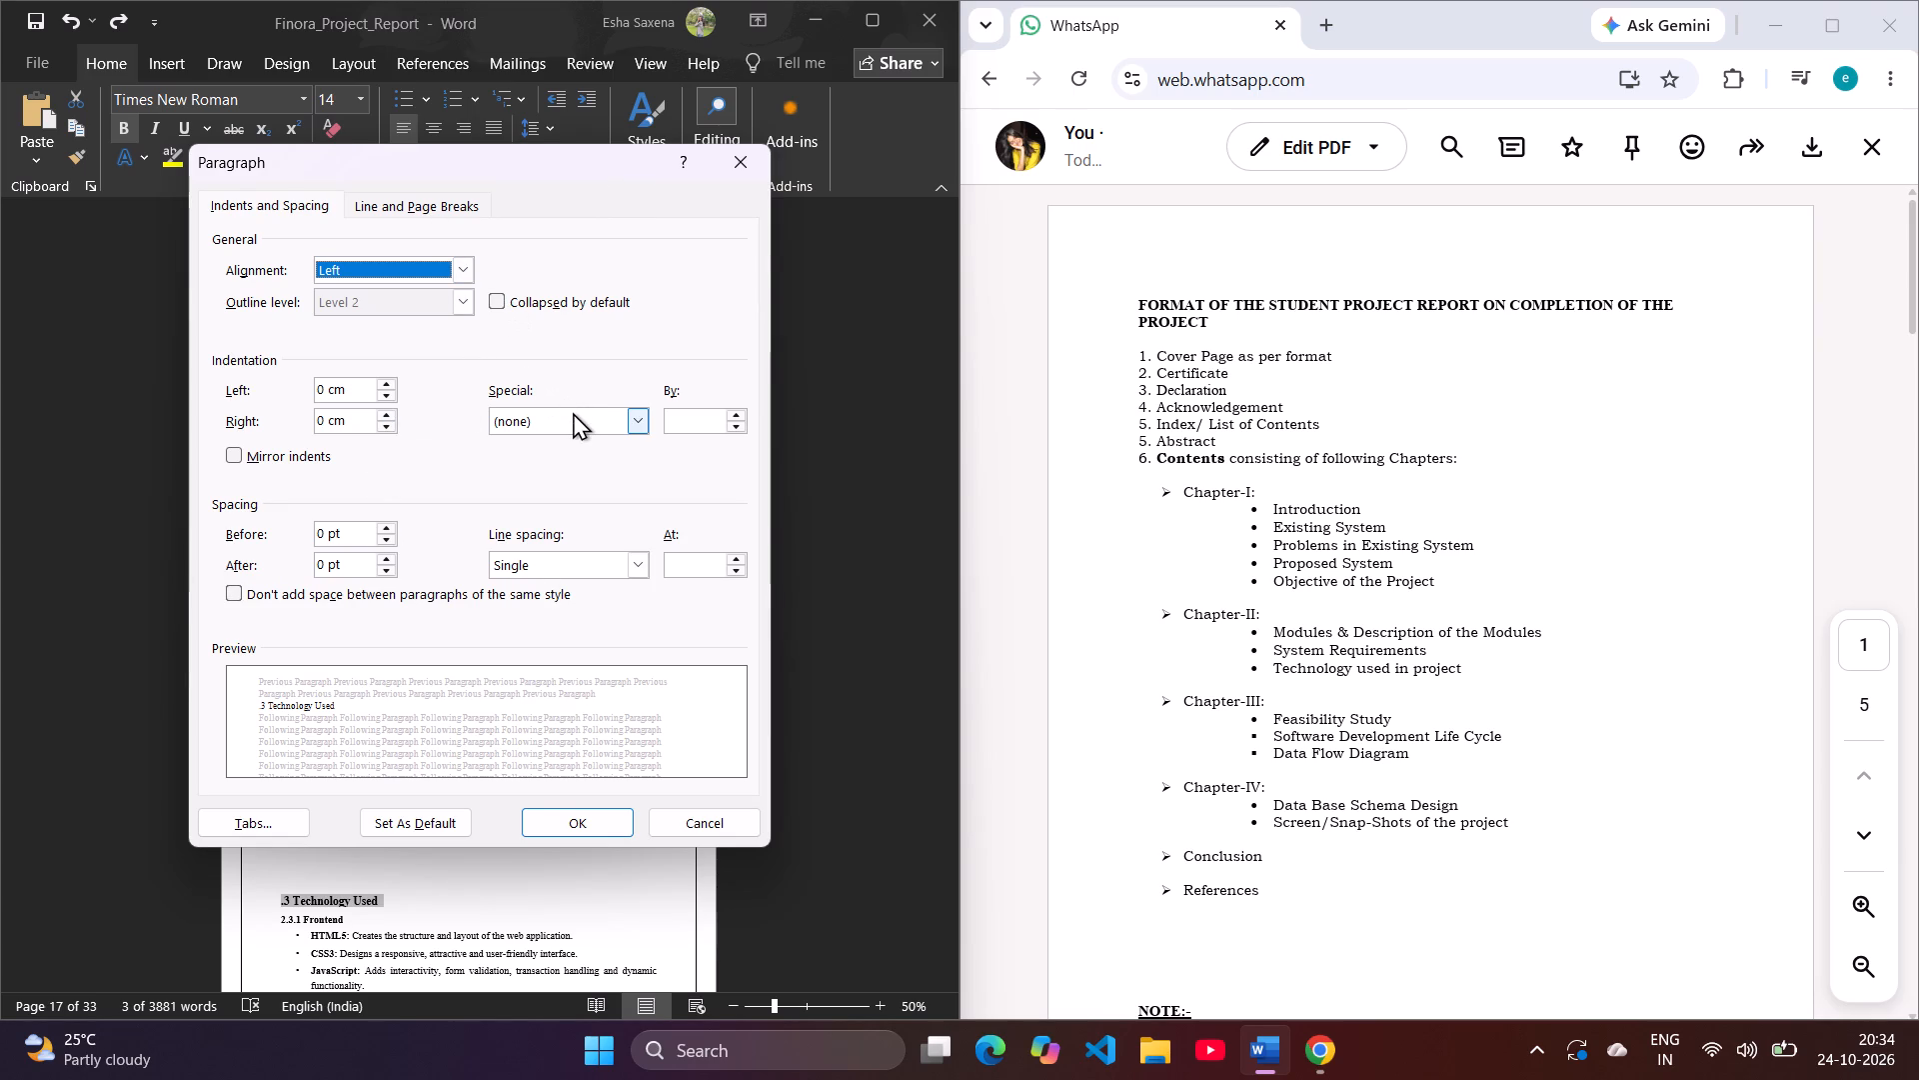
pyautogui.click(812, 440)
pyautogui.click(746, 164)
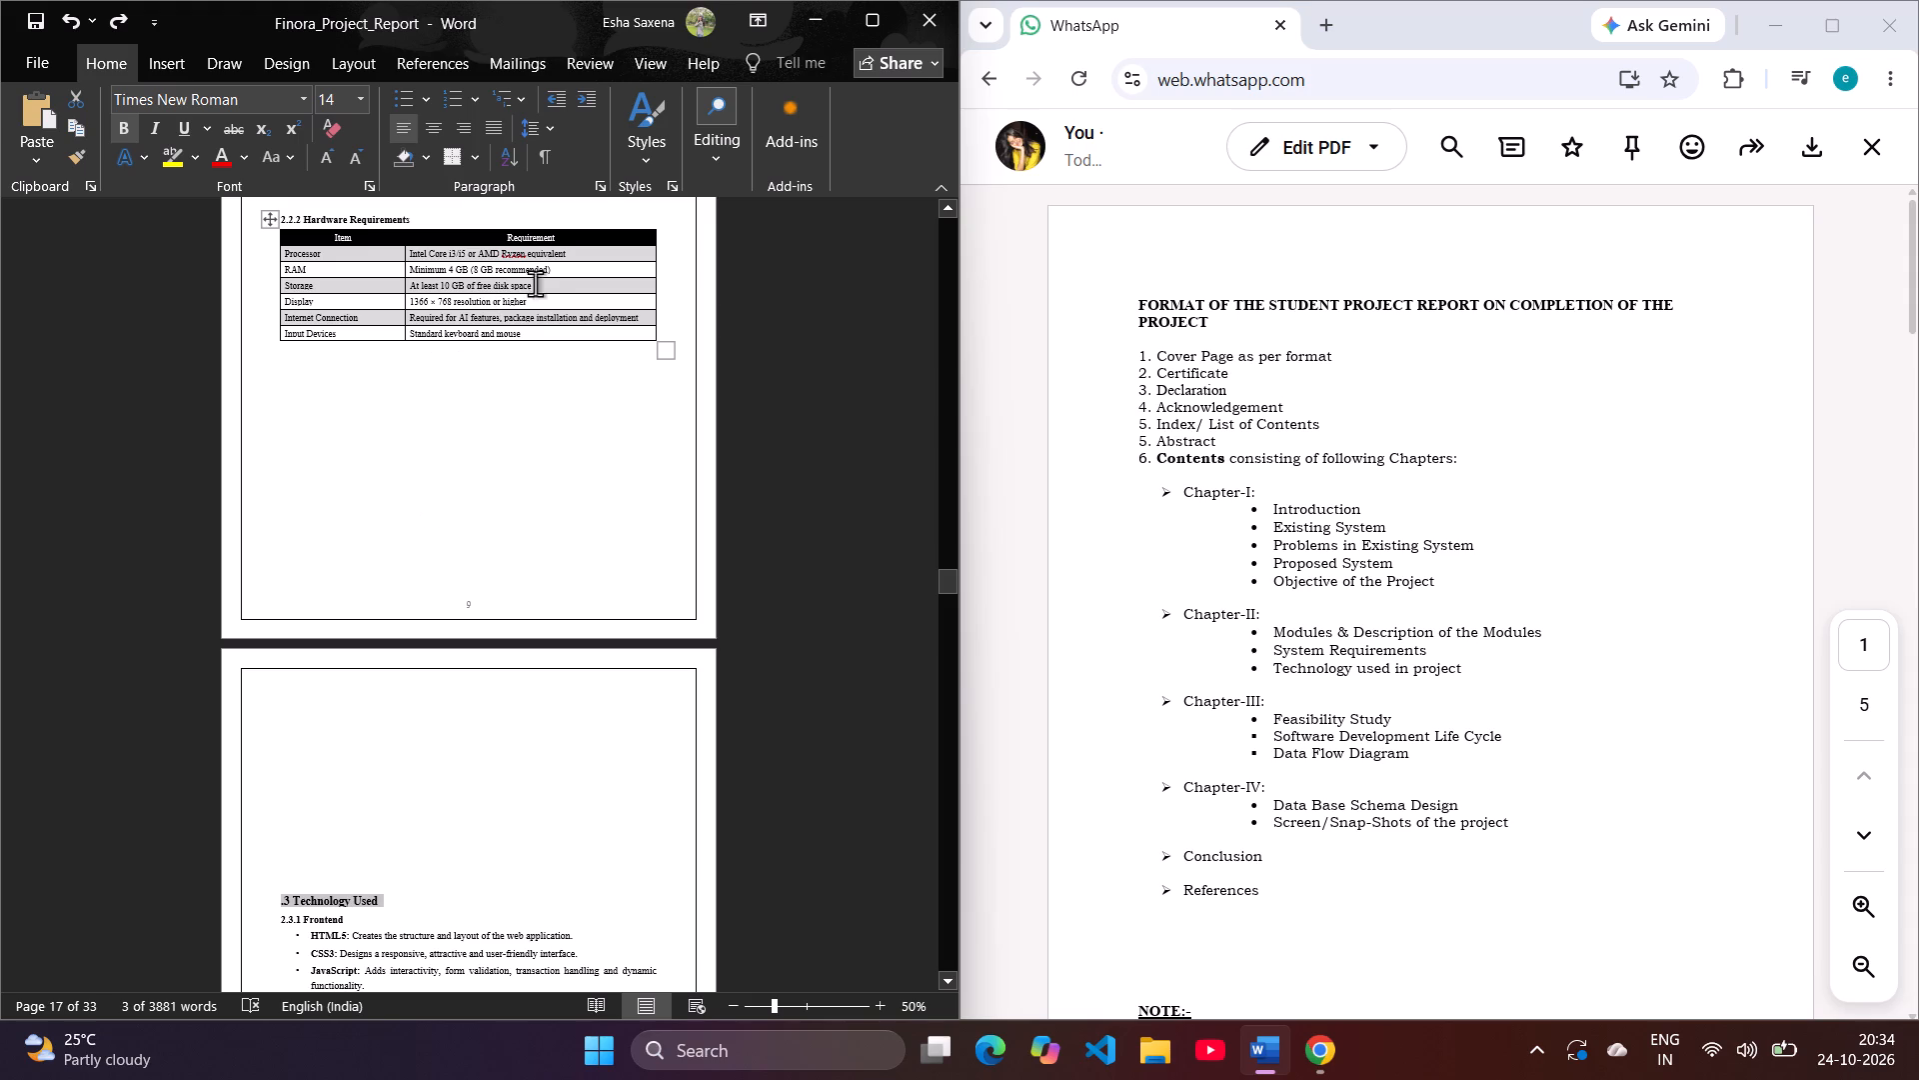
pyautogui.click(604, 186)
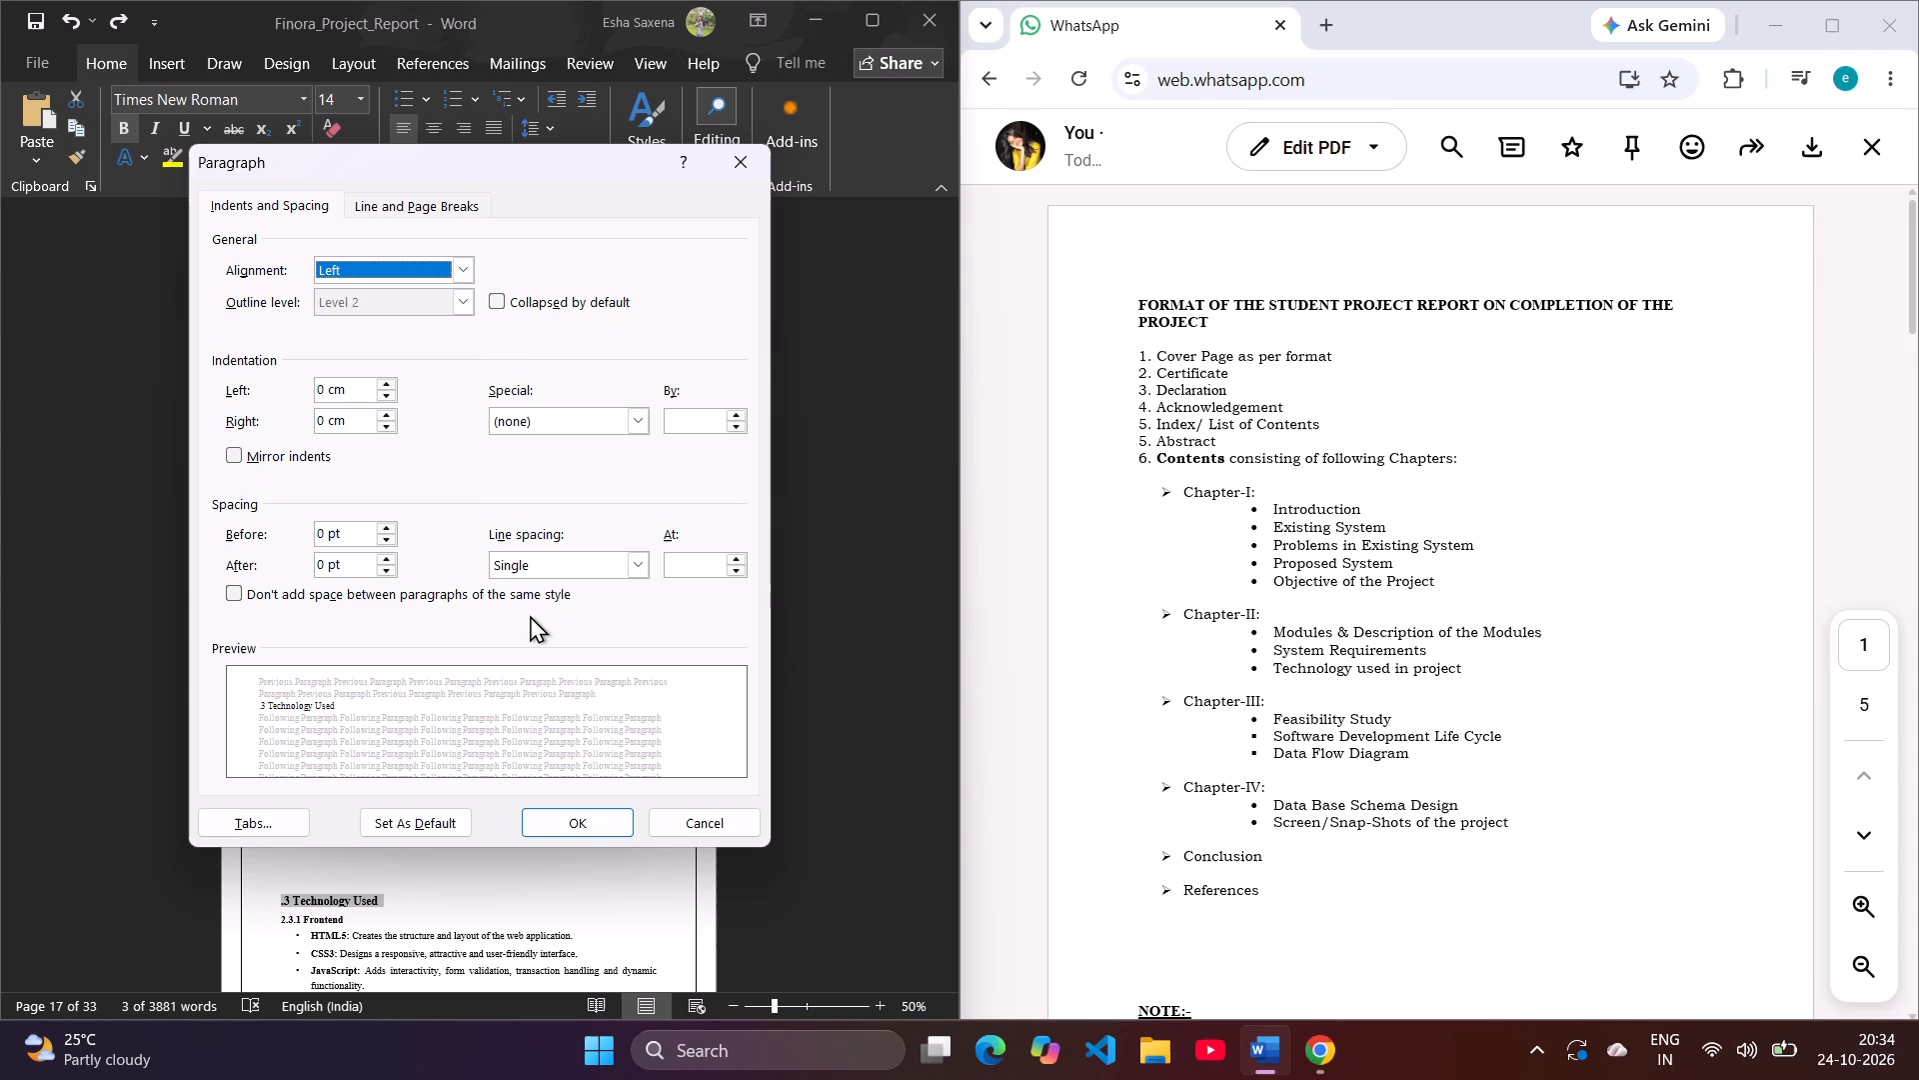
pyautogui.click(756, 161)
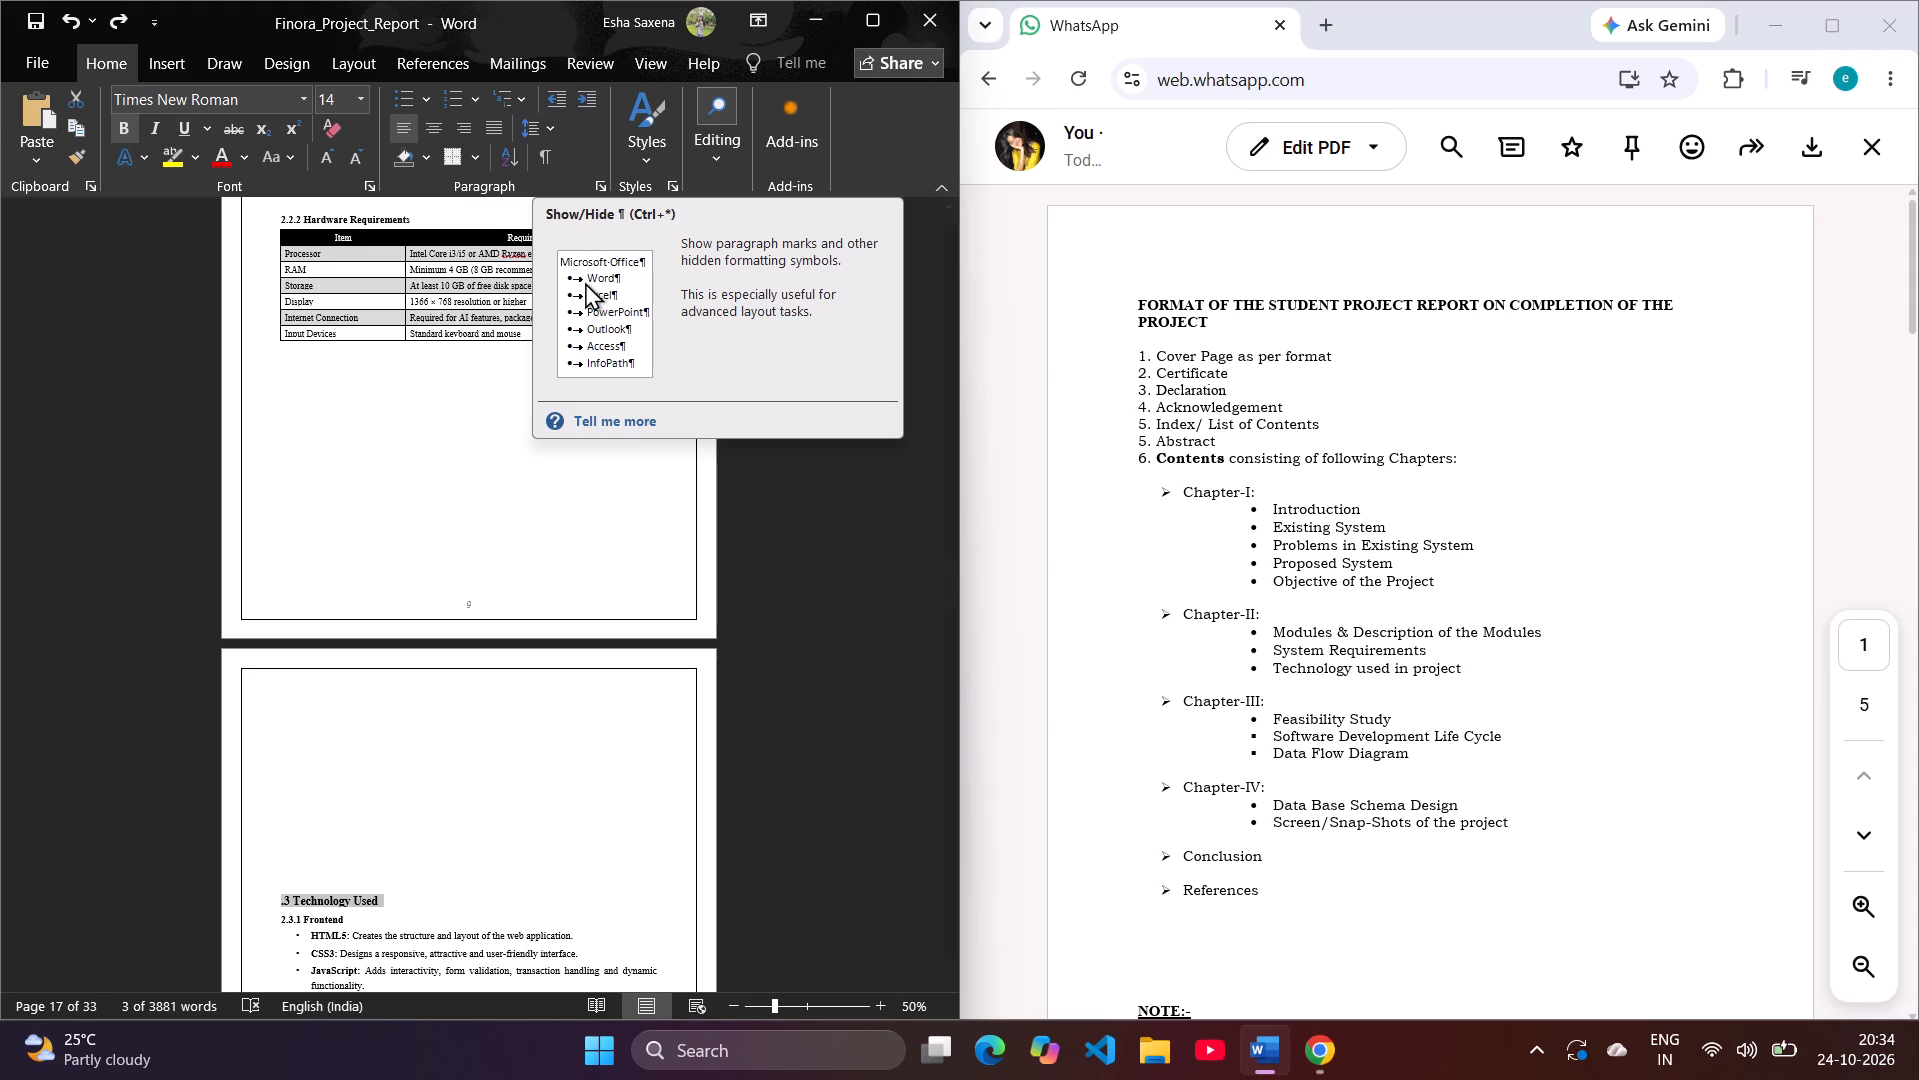
# Delete one blank line directly above the Technology Used heading.
pyautogui.click(461, 876)
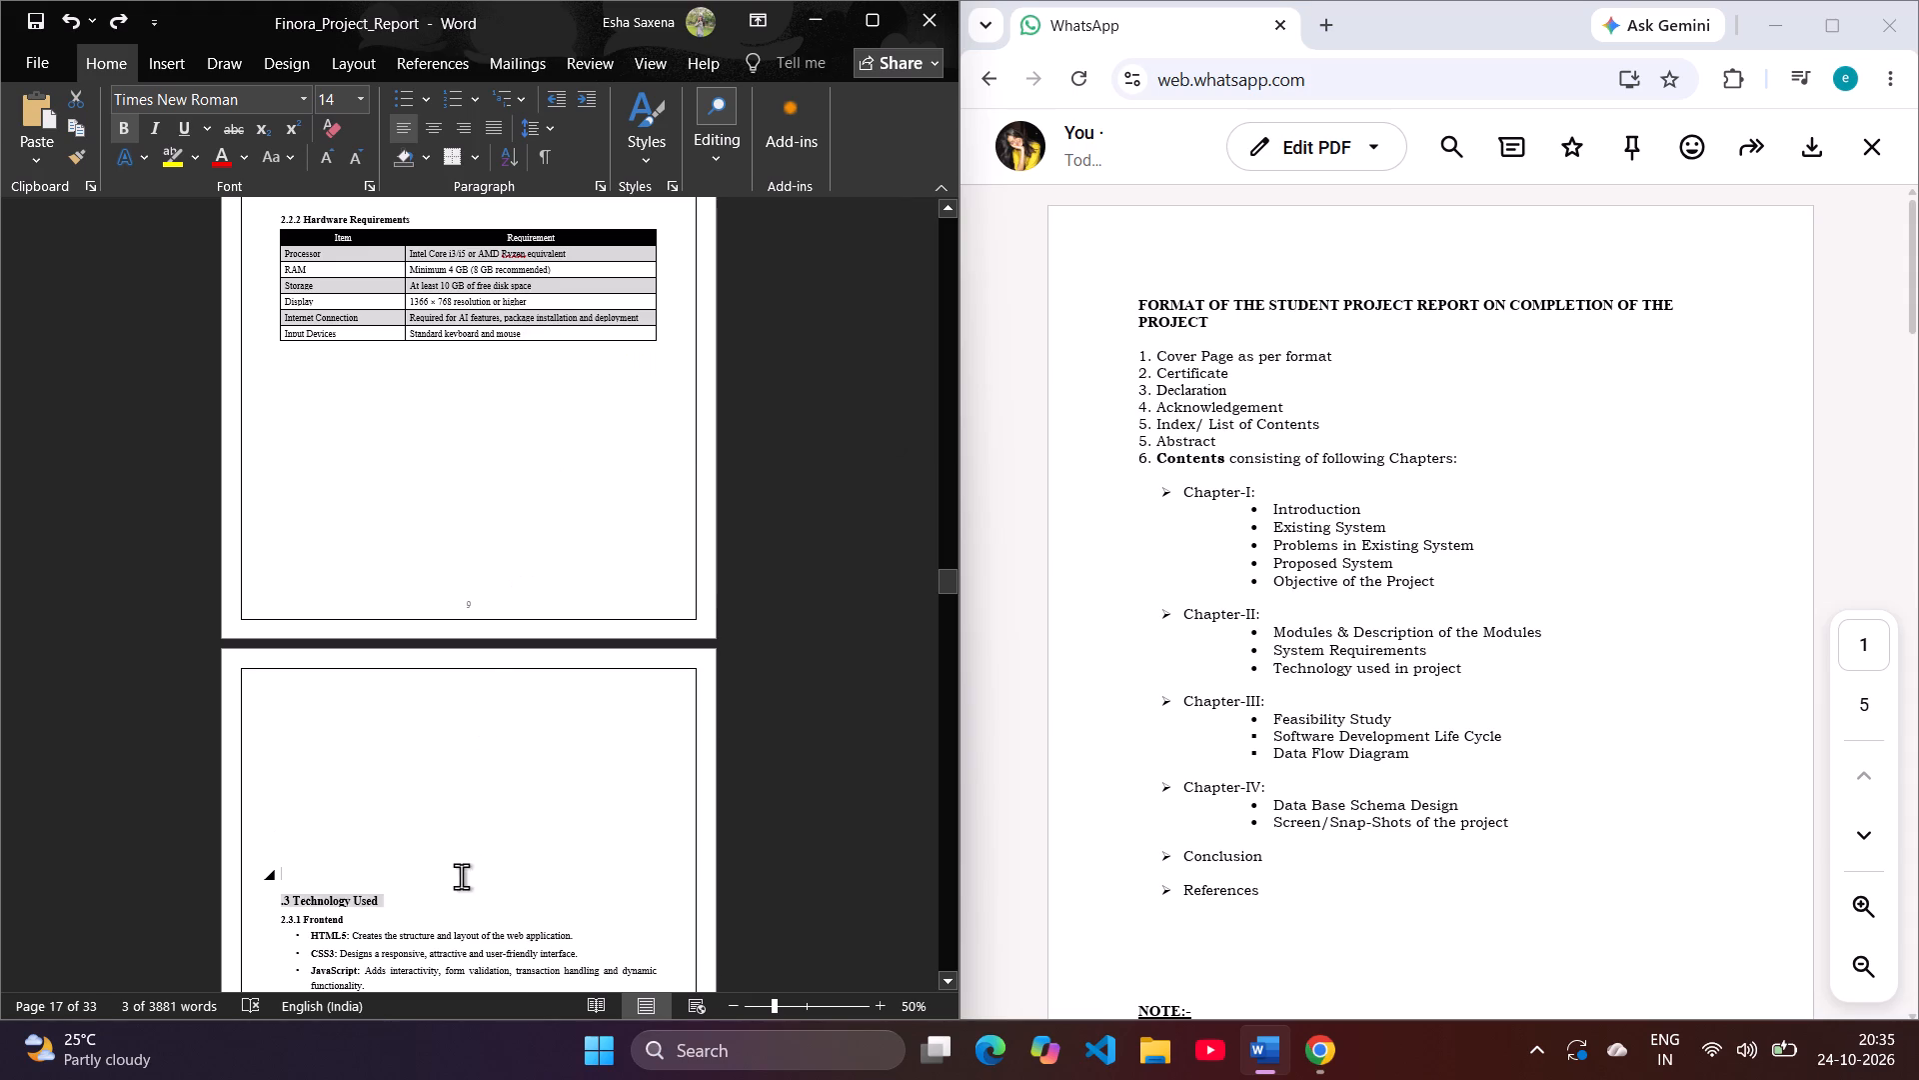
pyautogui.press('BackSpace')
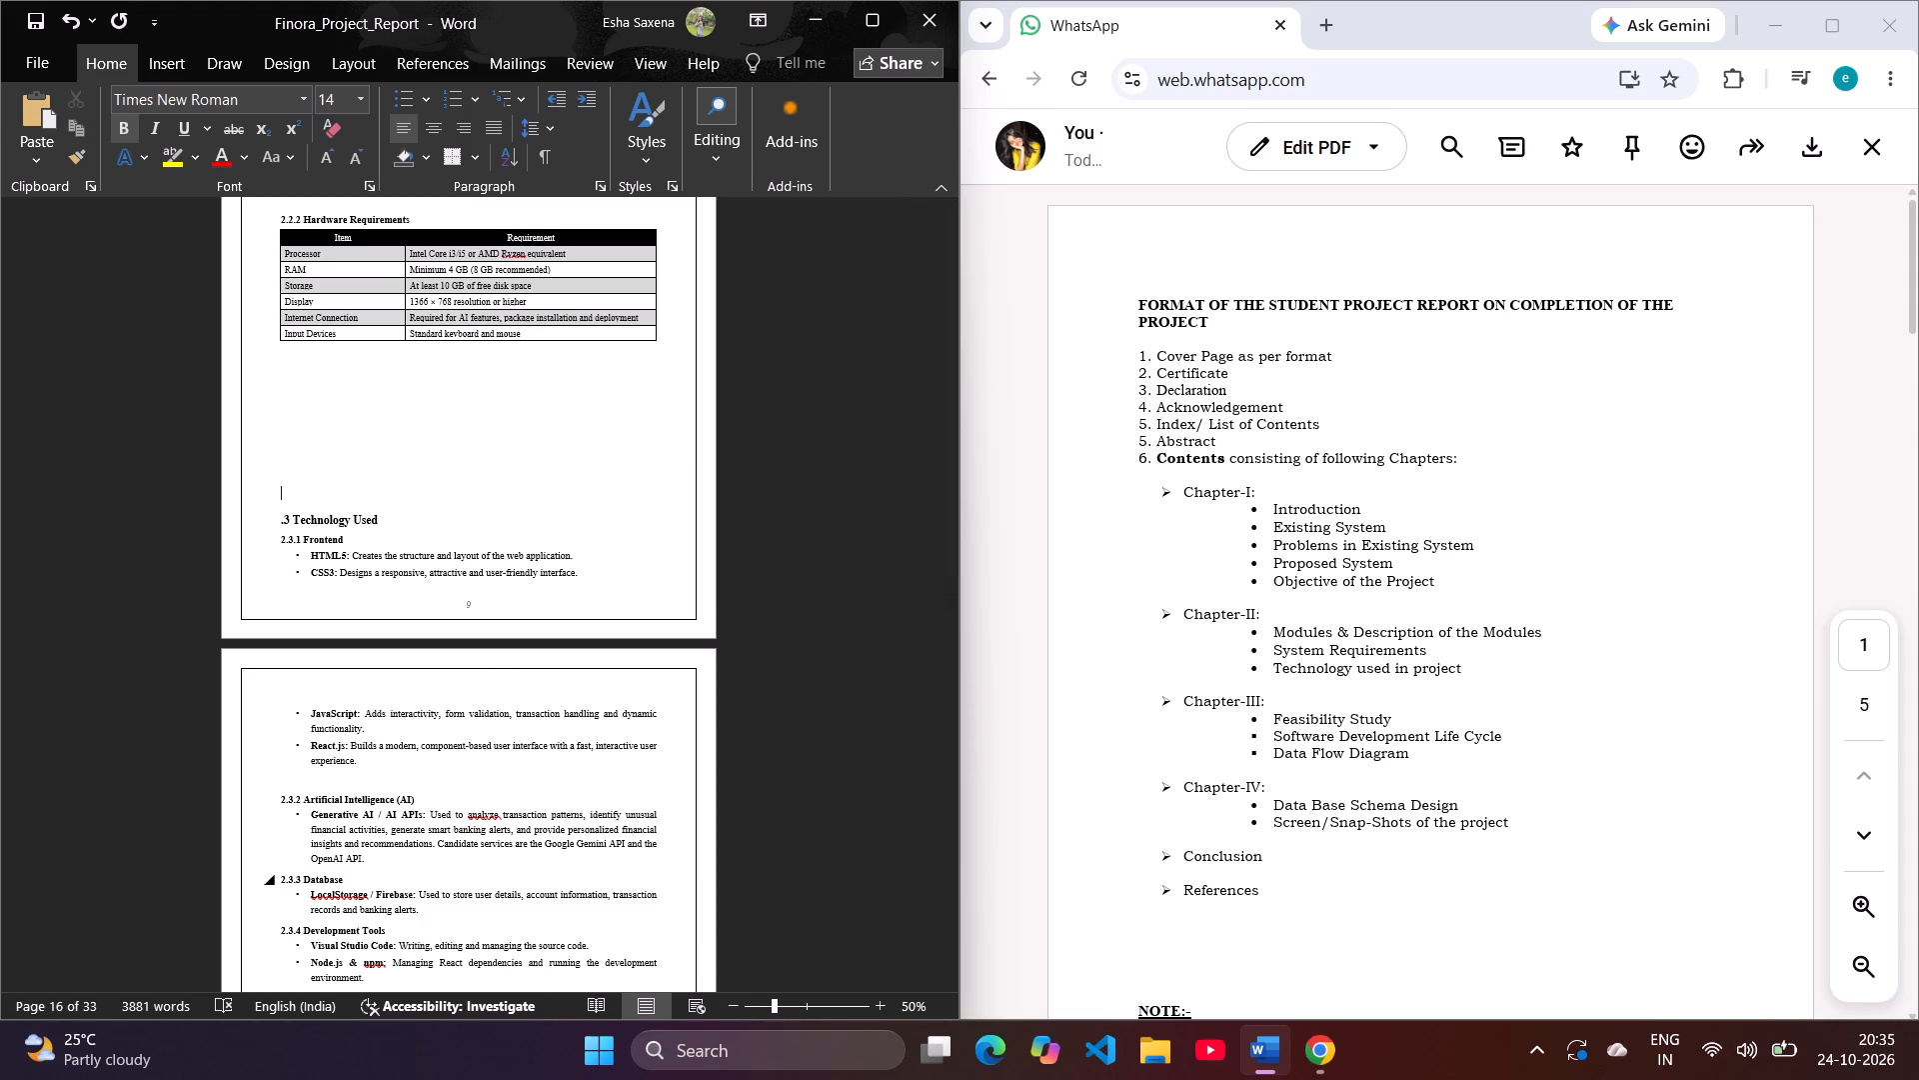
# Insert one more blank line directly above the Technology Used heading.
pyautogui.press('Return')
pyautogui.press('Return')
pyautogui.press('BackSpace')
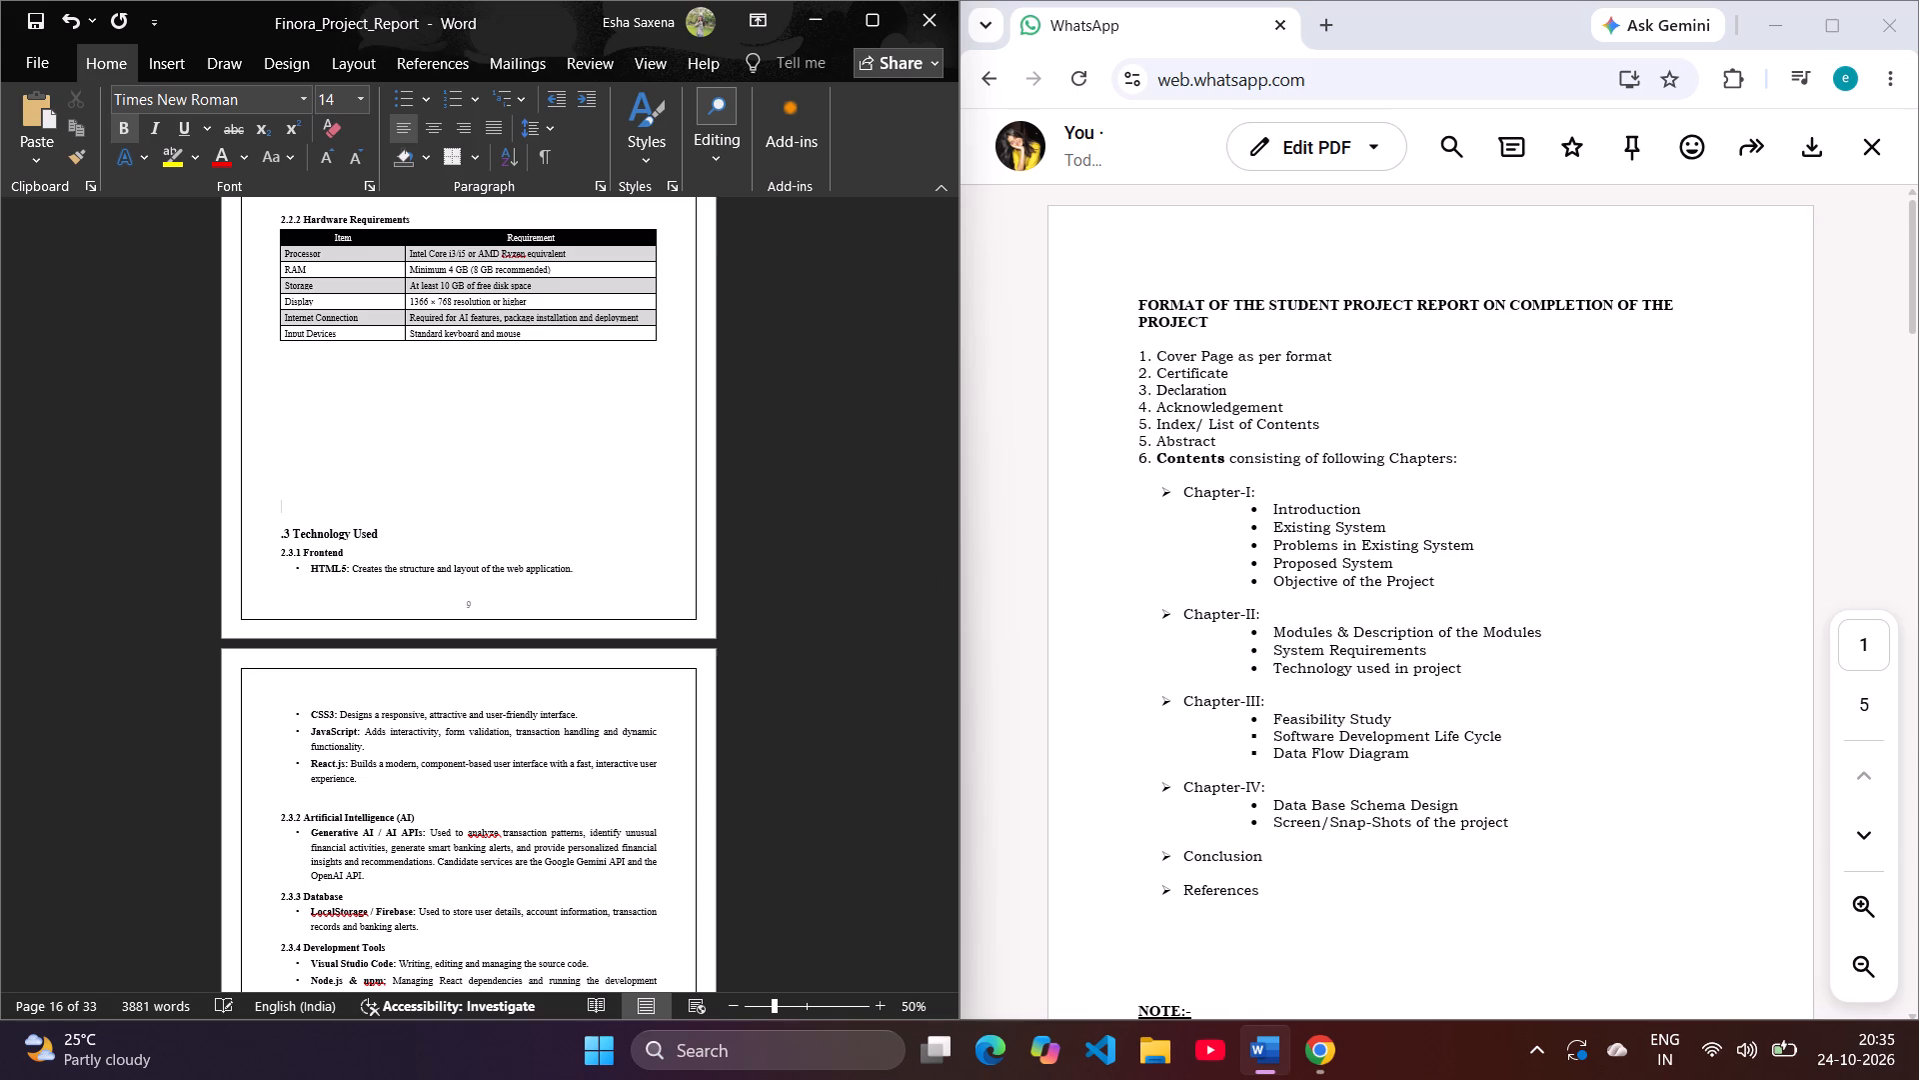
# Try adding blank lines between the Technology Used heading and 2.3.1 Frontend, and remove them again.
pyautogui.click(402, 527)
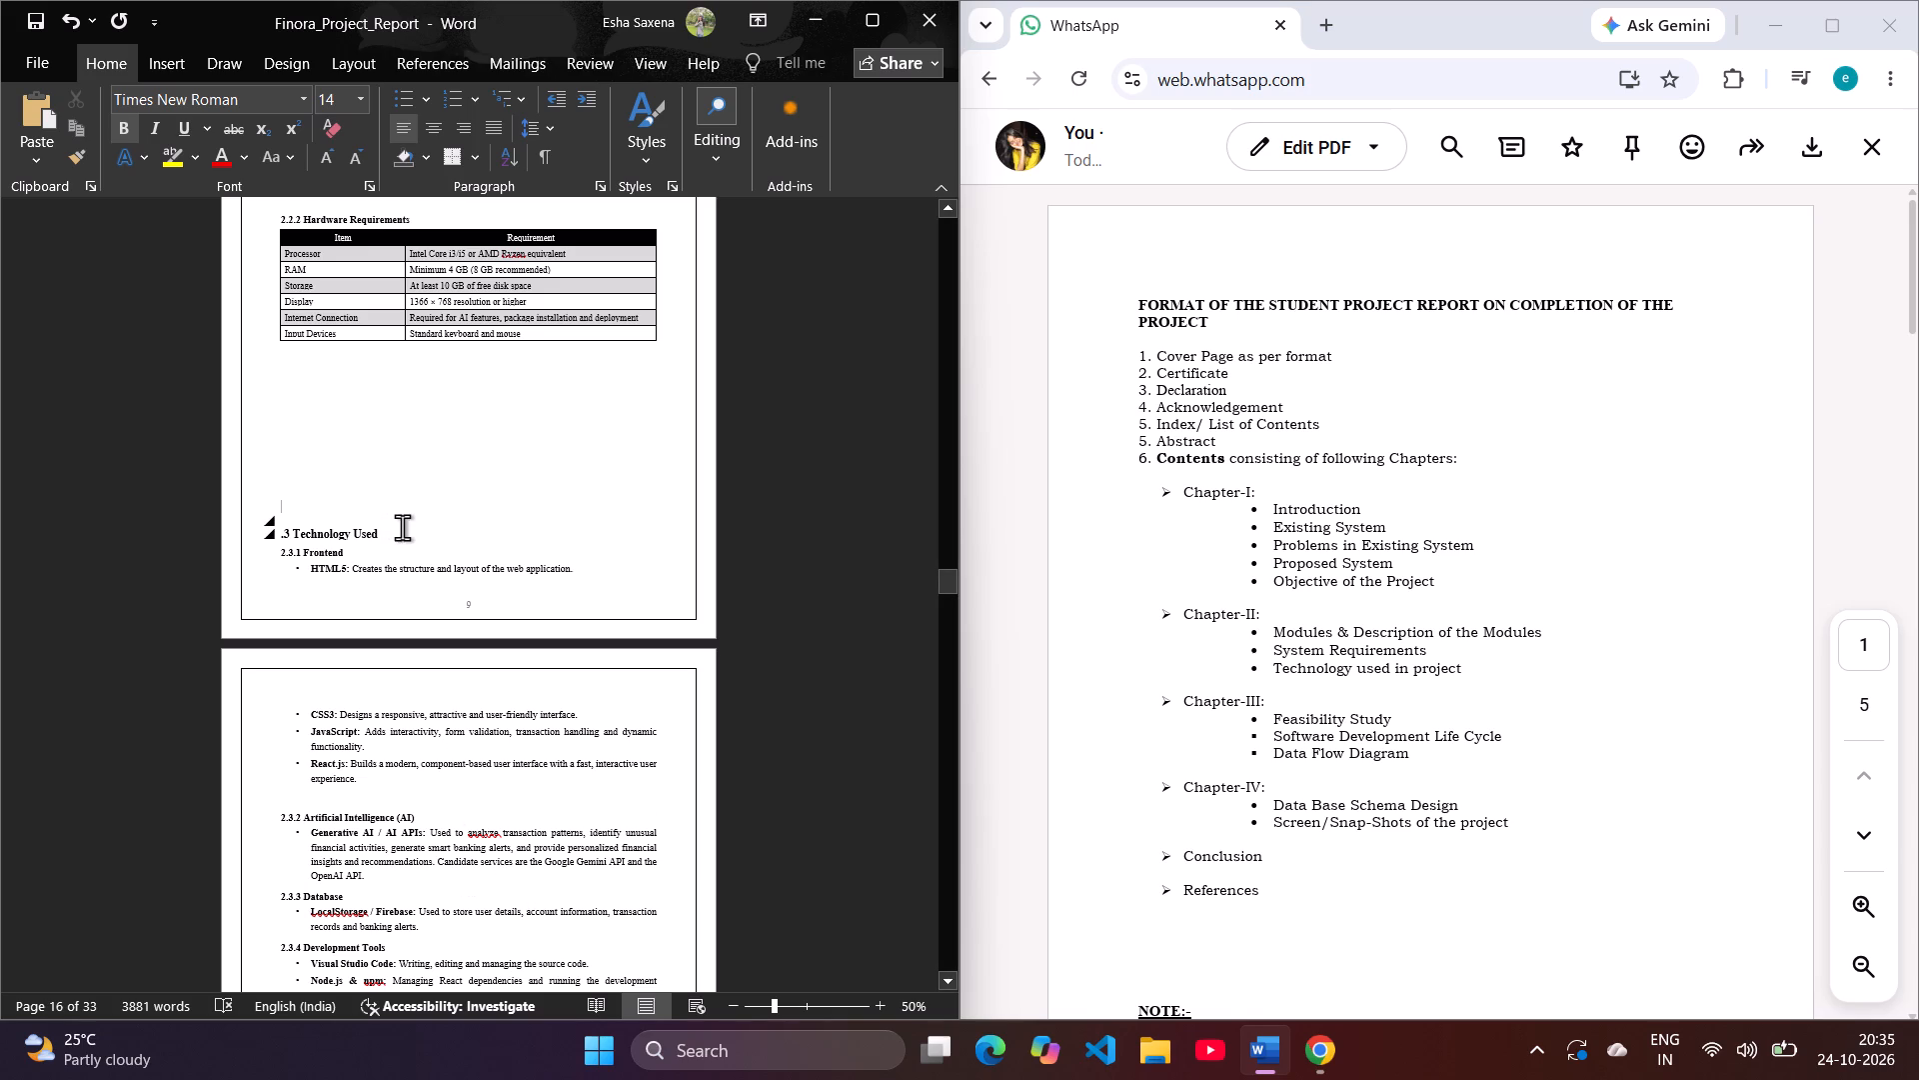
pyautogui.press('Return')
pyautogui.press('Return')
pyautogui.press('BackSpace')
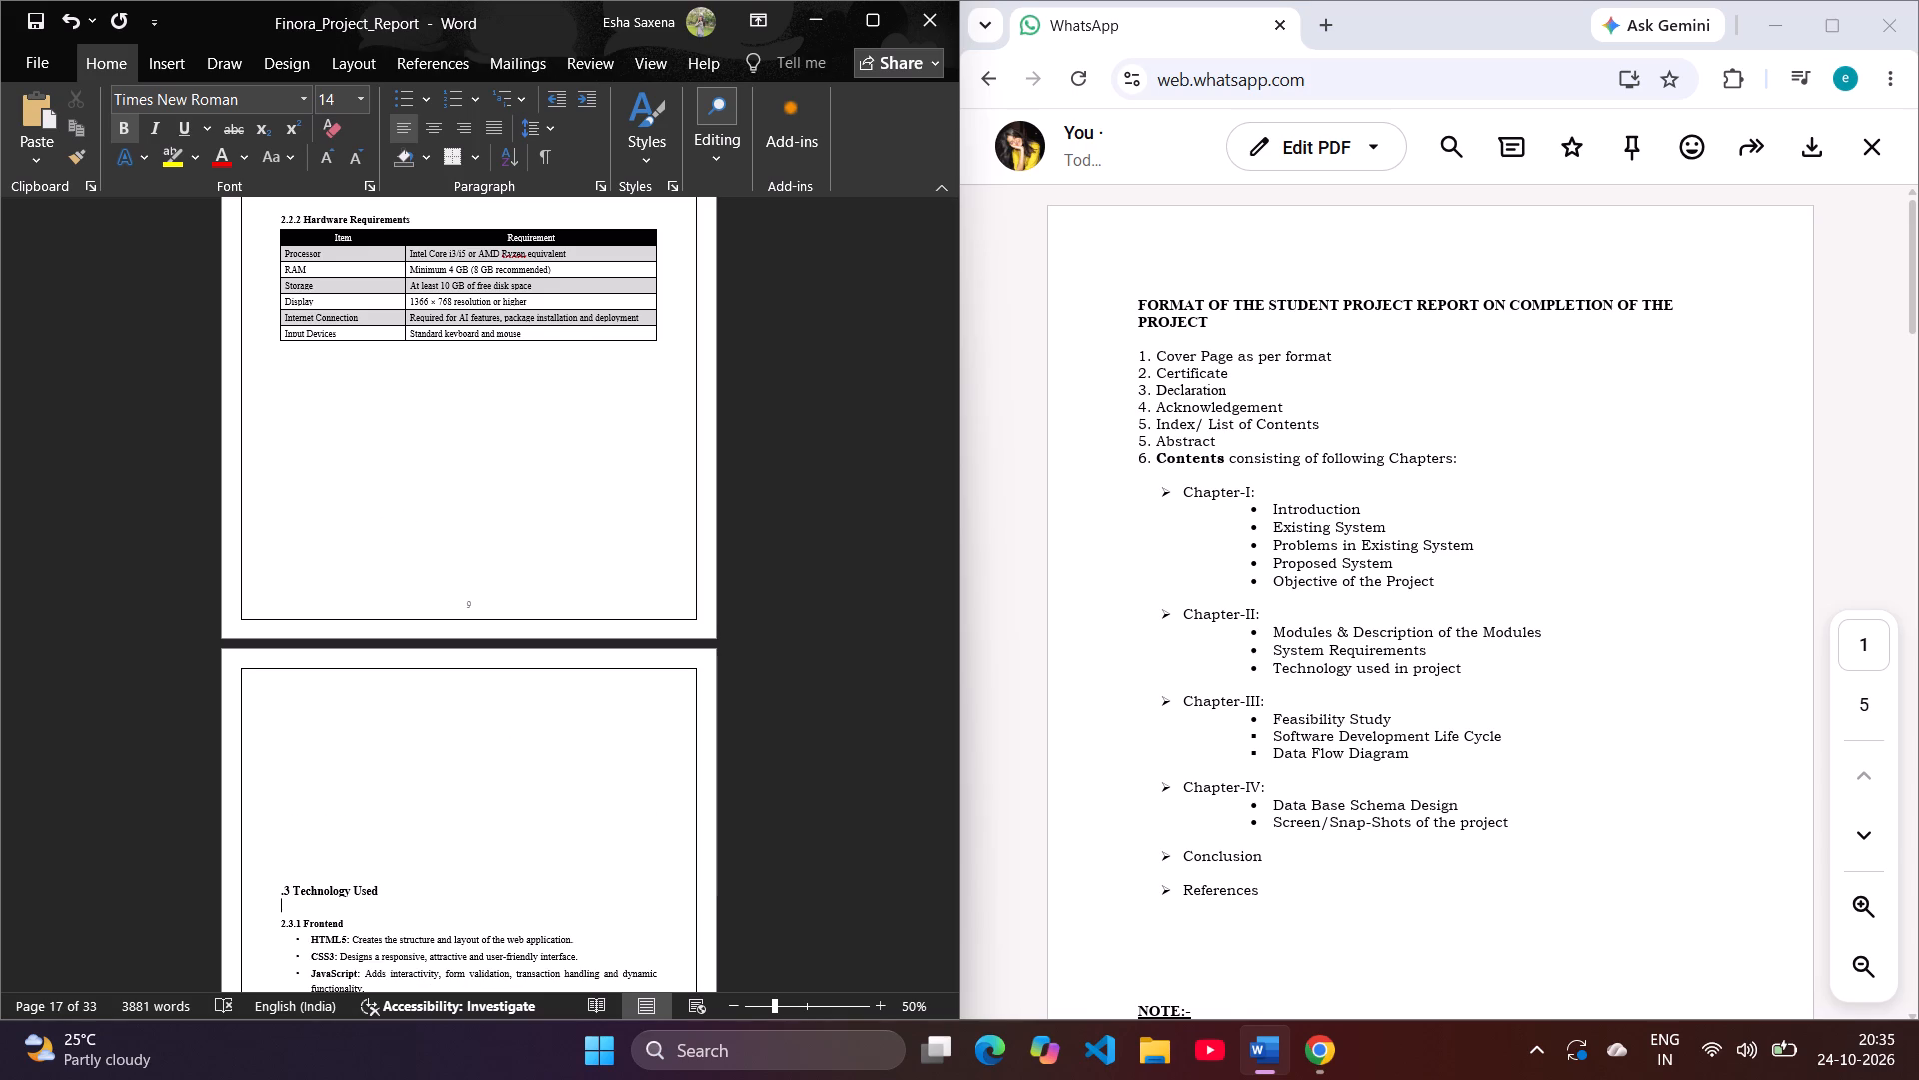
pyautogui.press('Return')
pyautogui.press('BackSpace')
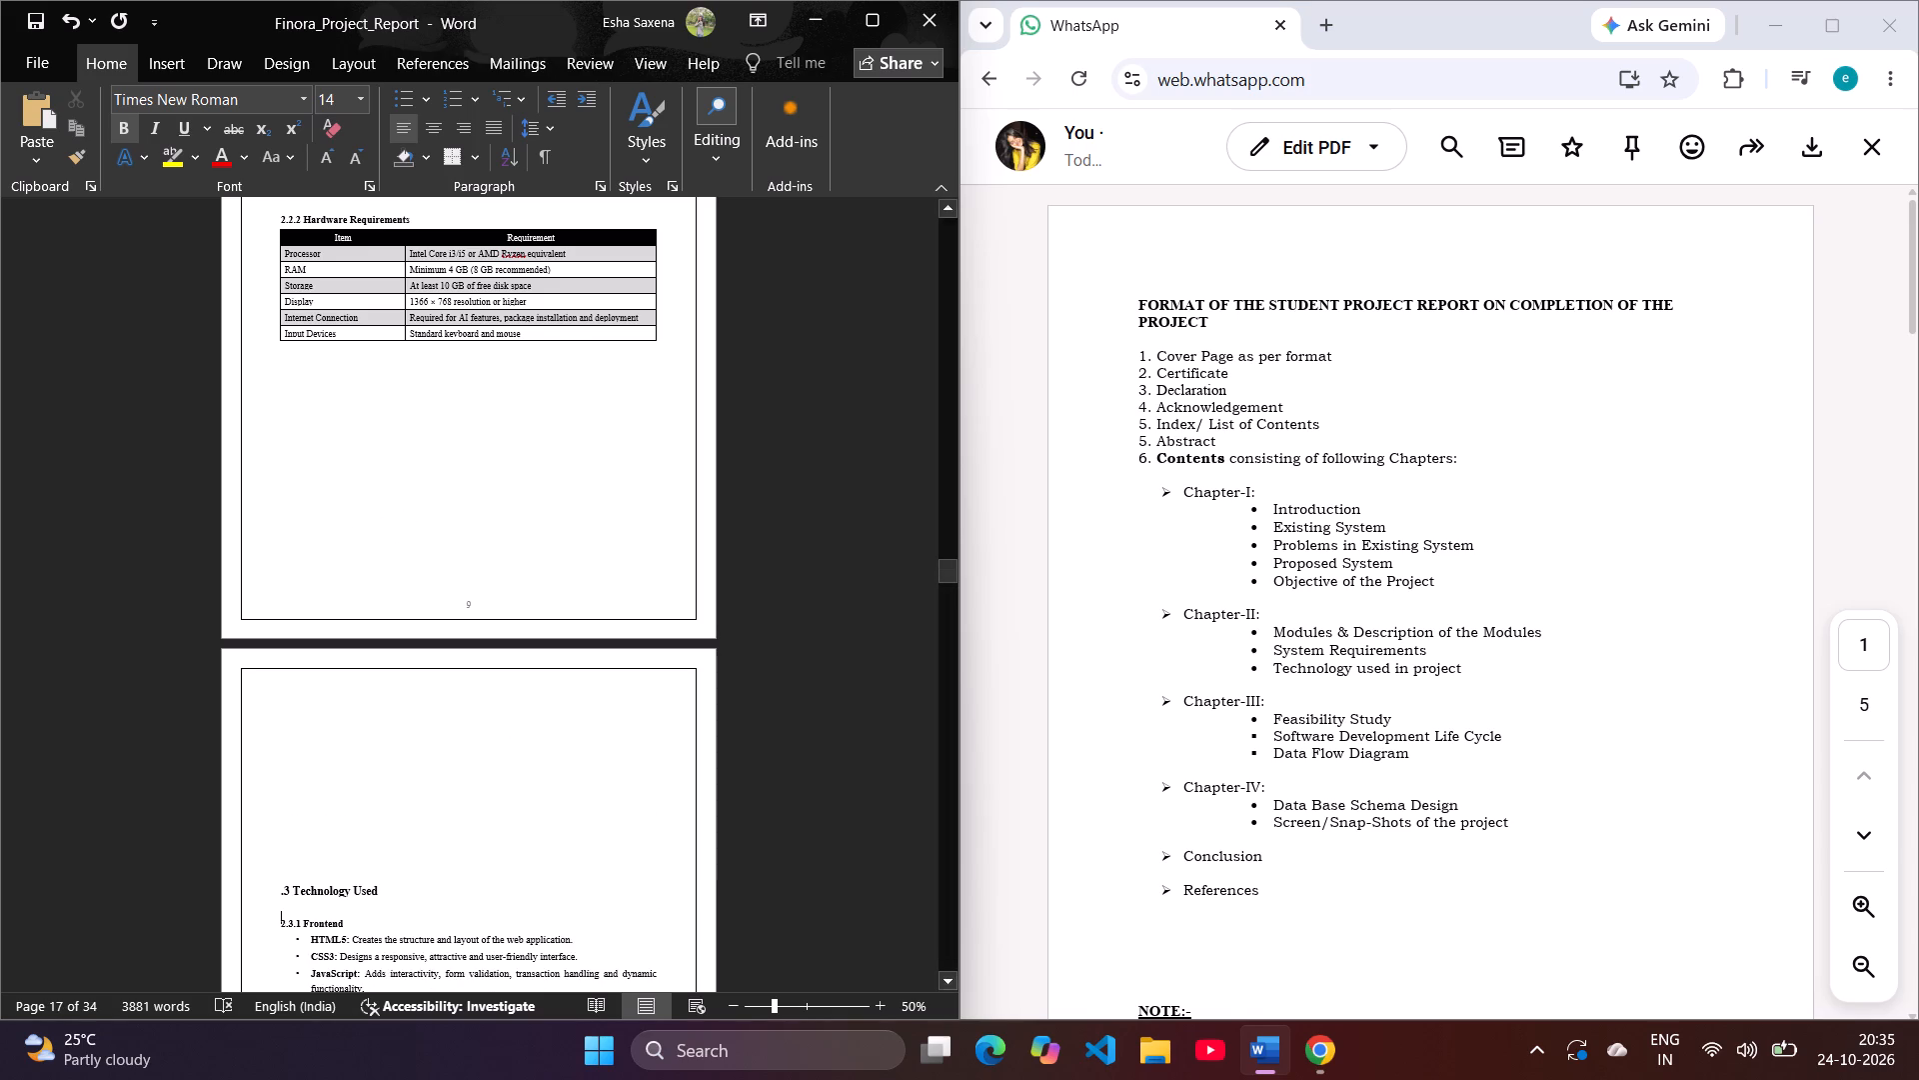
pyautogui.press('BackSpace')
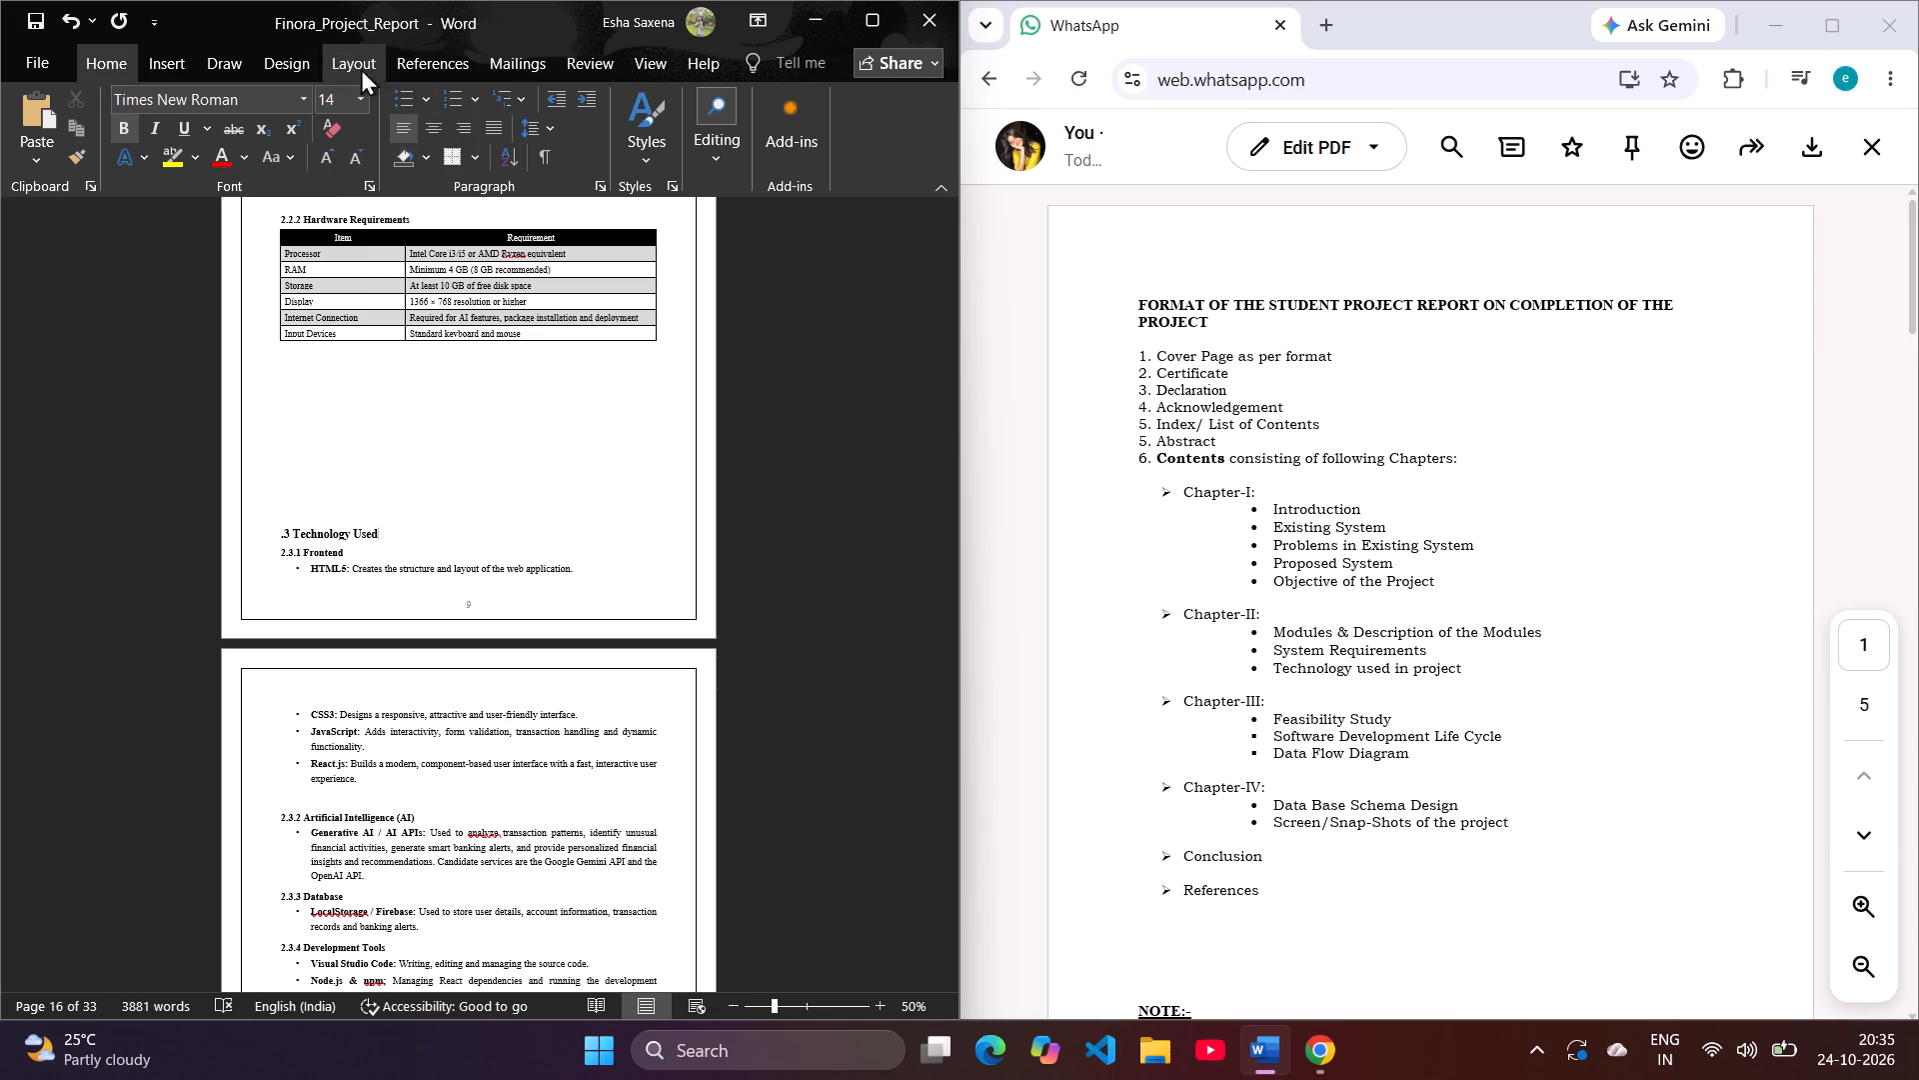
# Show the paragraph marks and other hidden formatting symbols in the report.
pyautogui.click(554, 156)
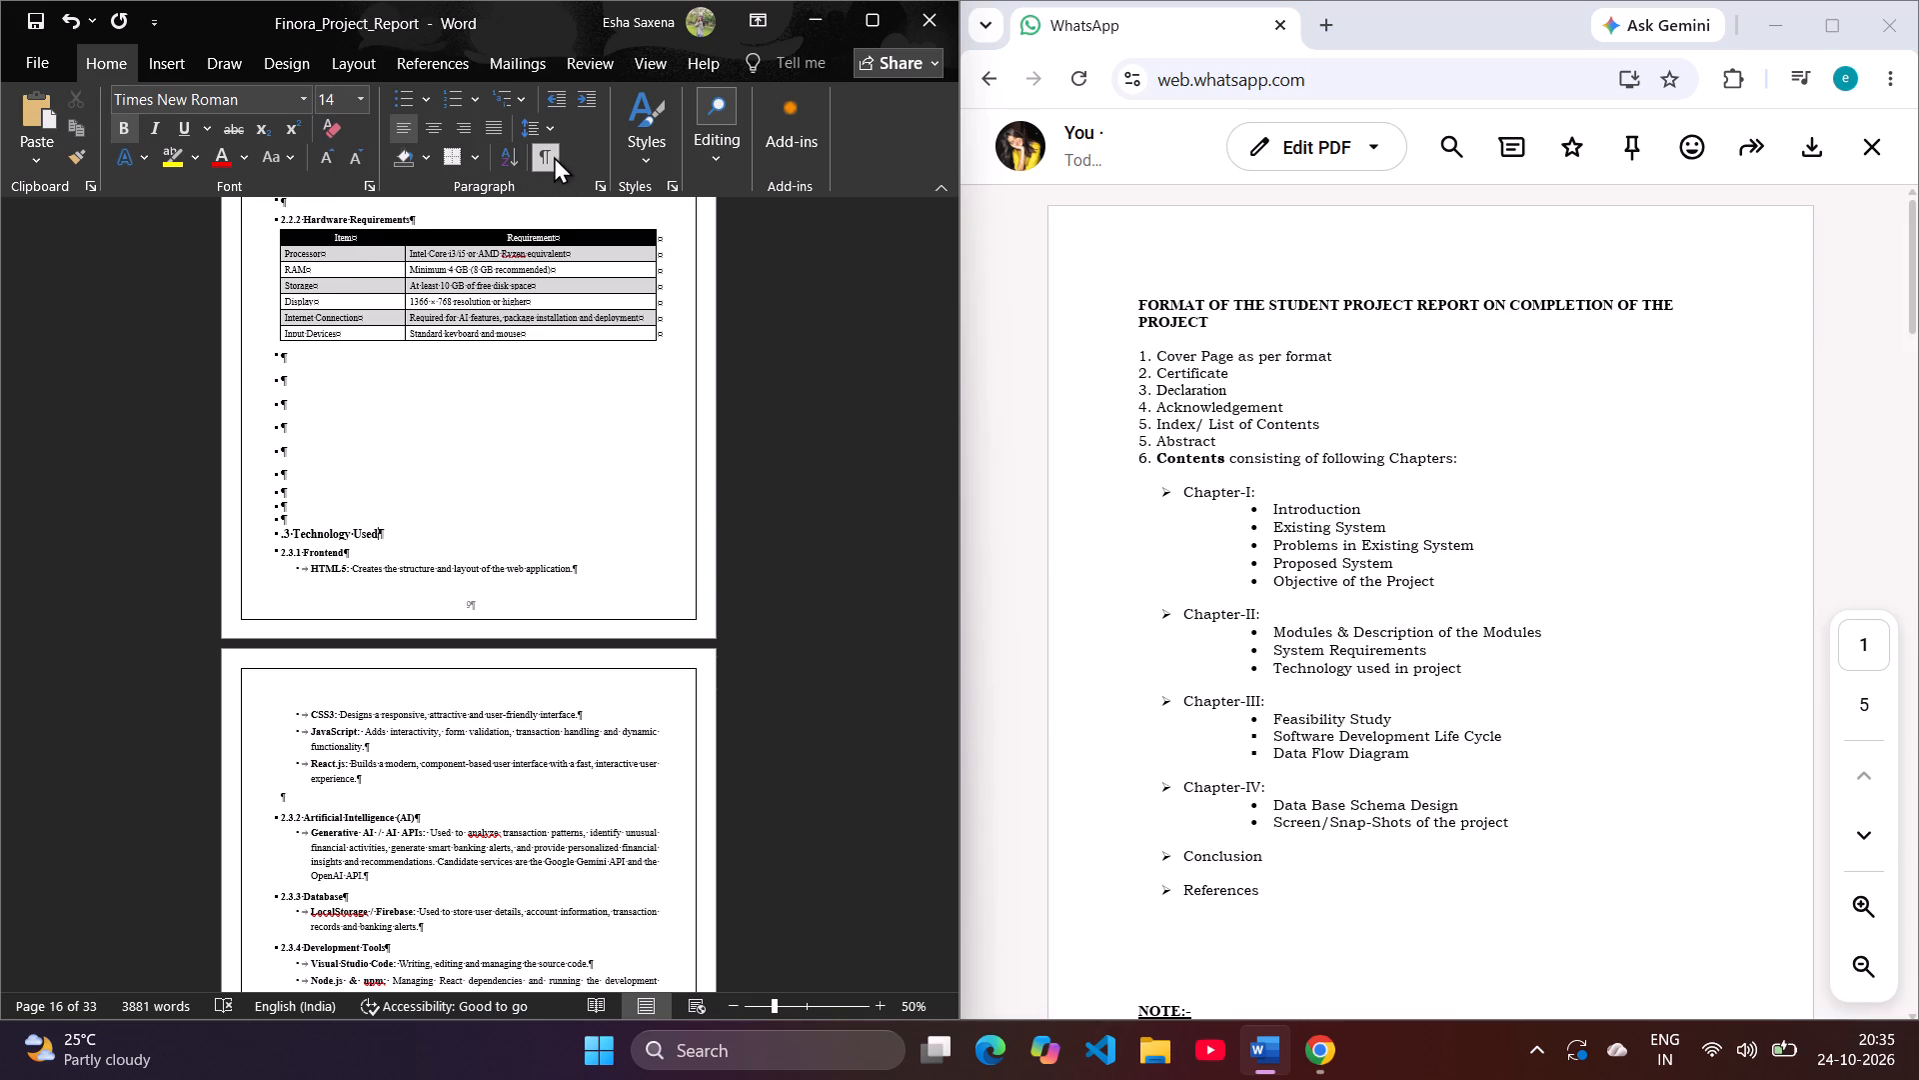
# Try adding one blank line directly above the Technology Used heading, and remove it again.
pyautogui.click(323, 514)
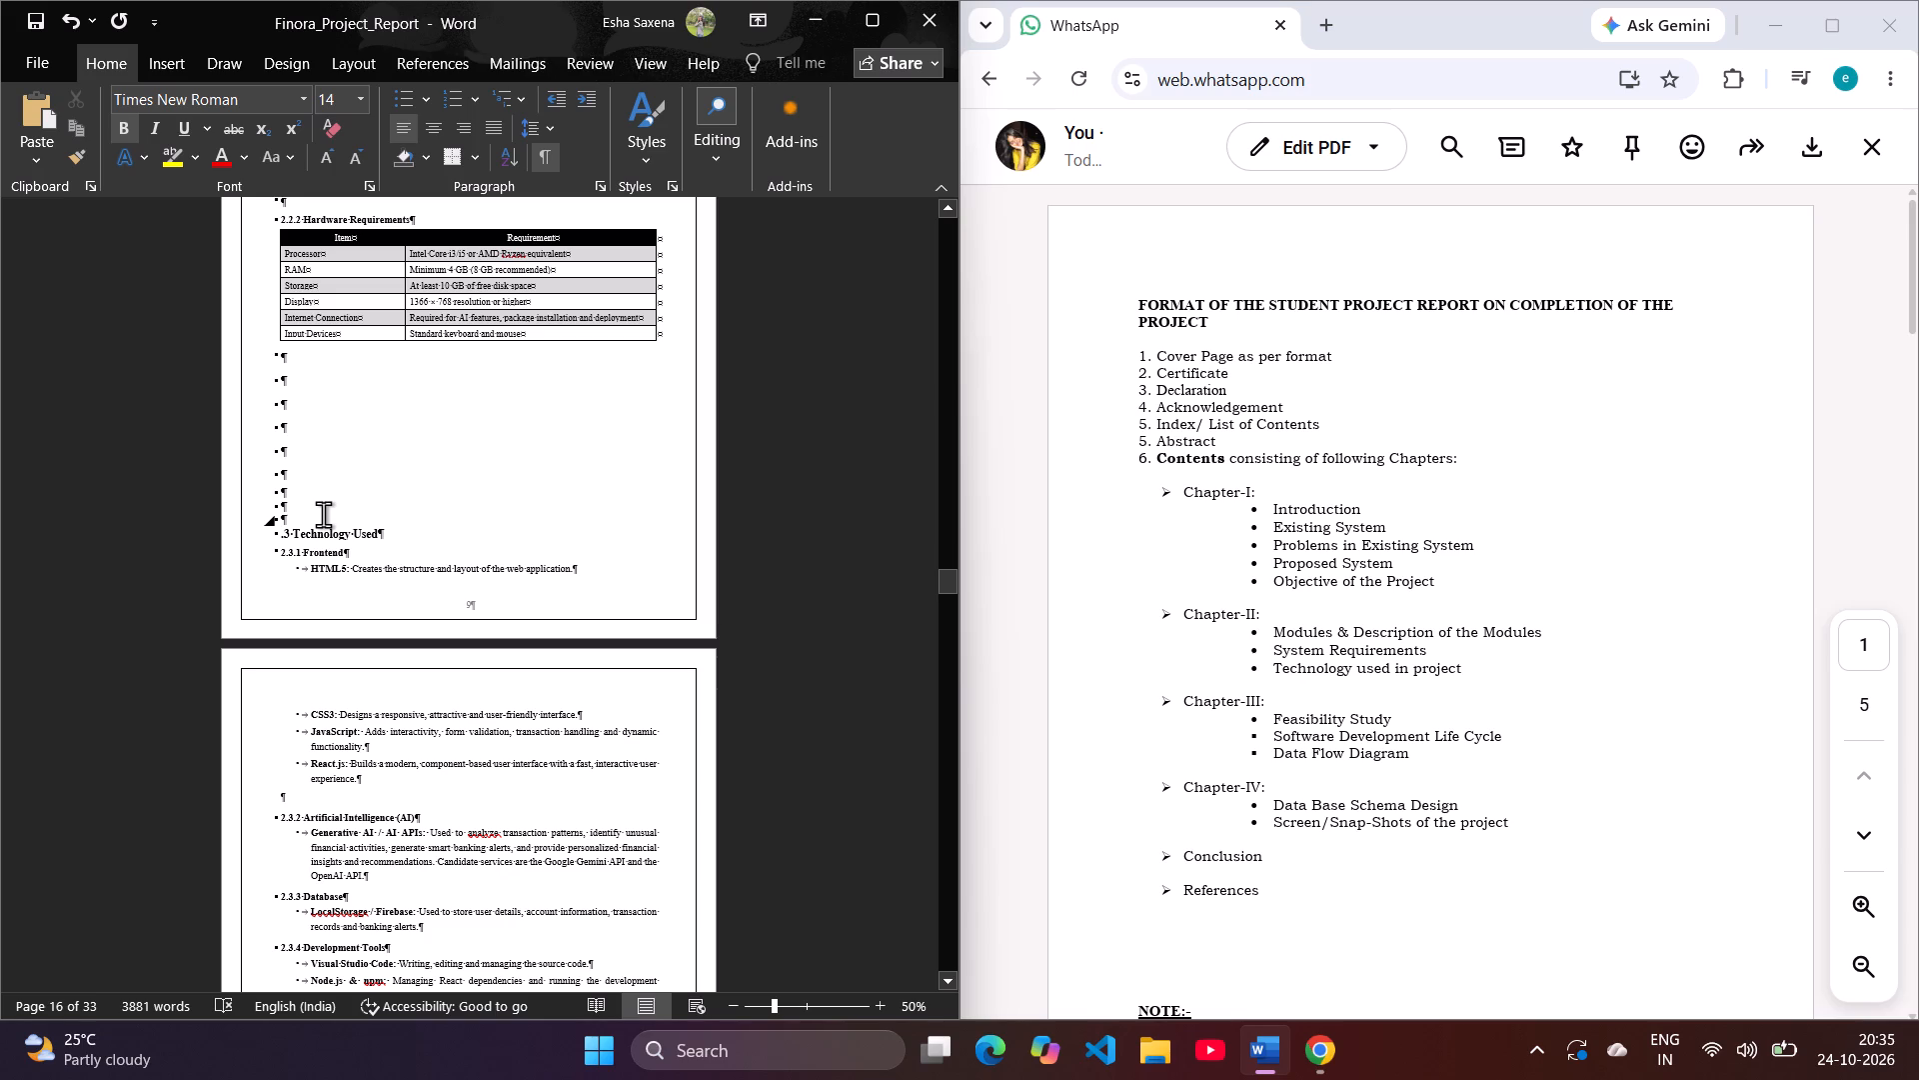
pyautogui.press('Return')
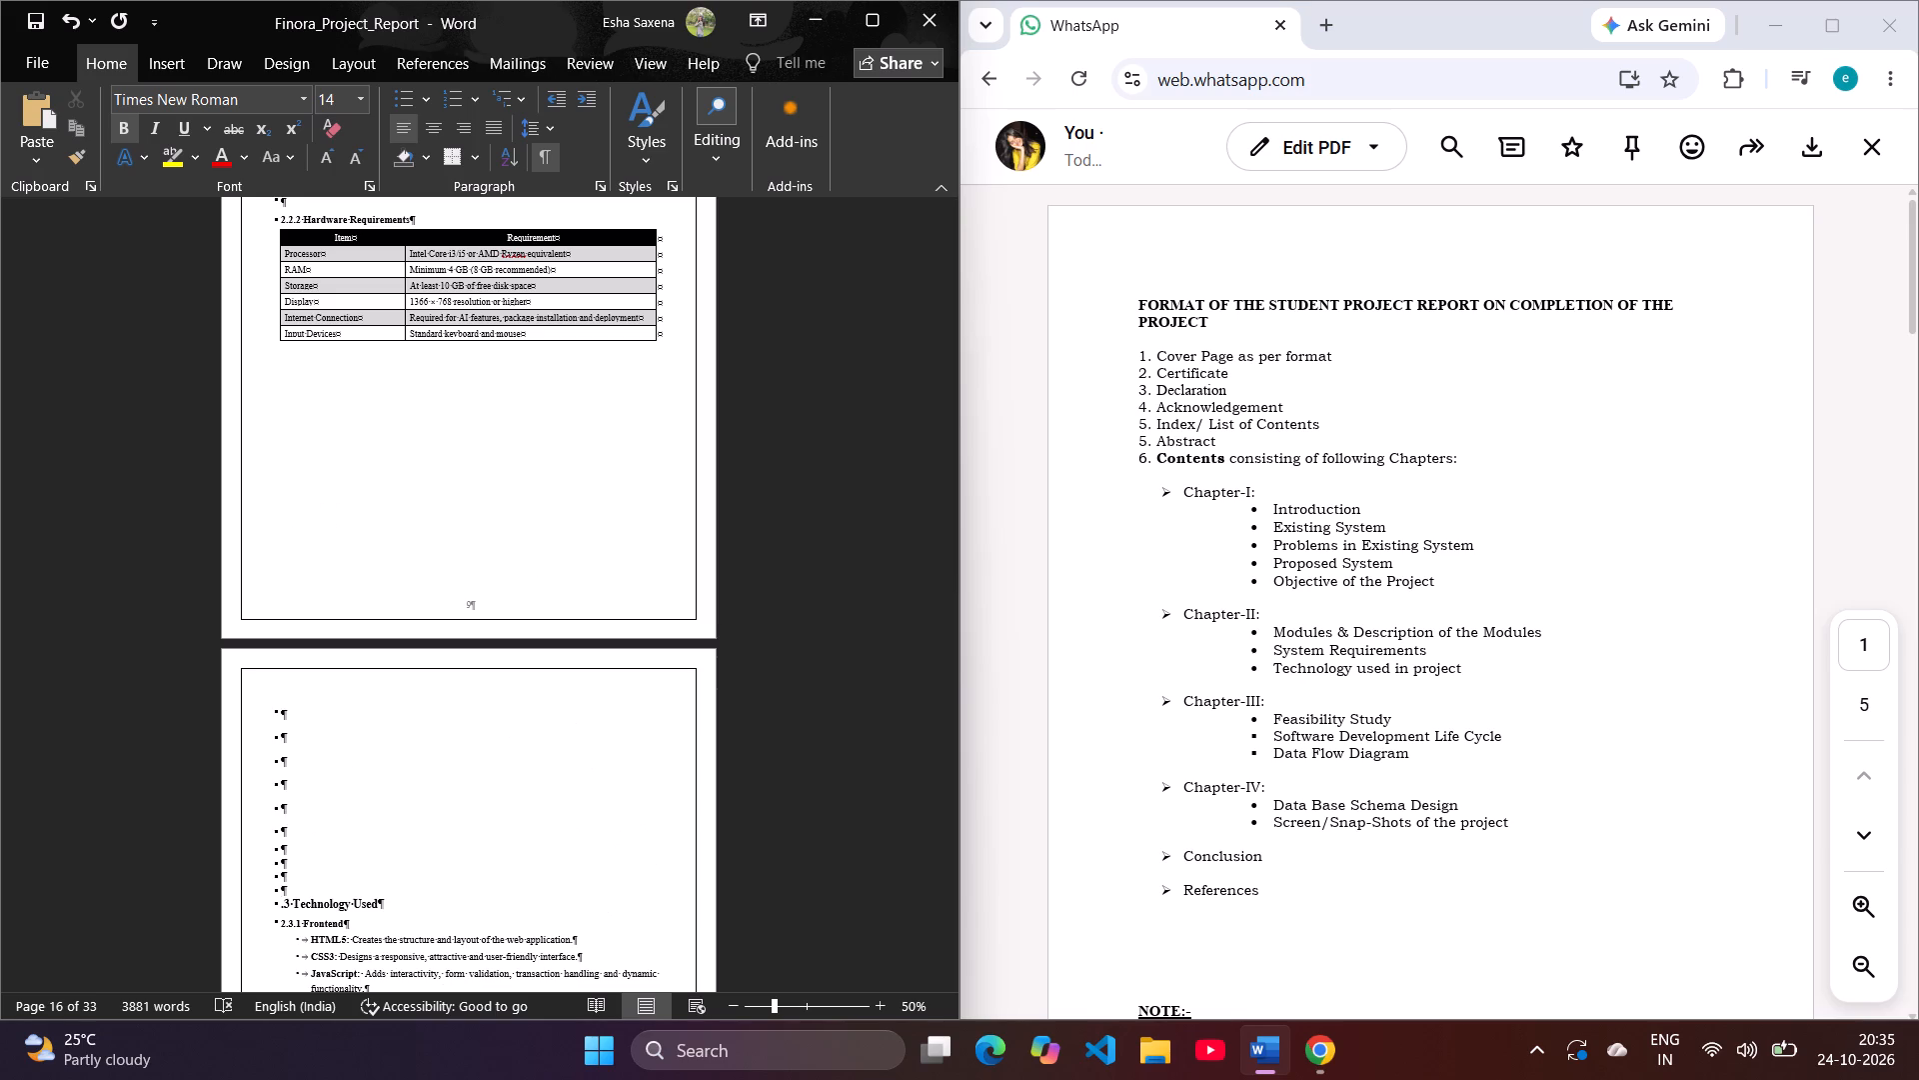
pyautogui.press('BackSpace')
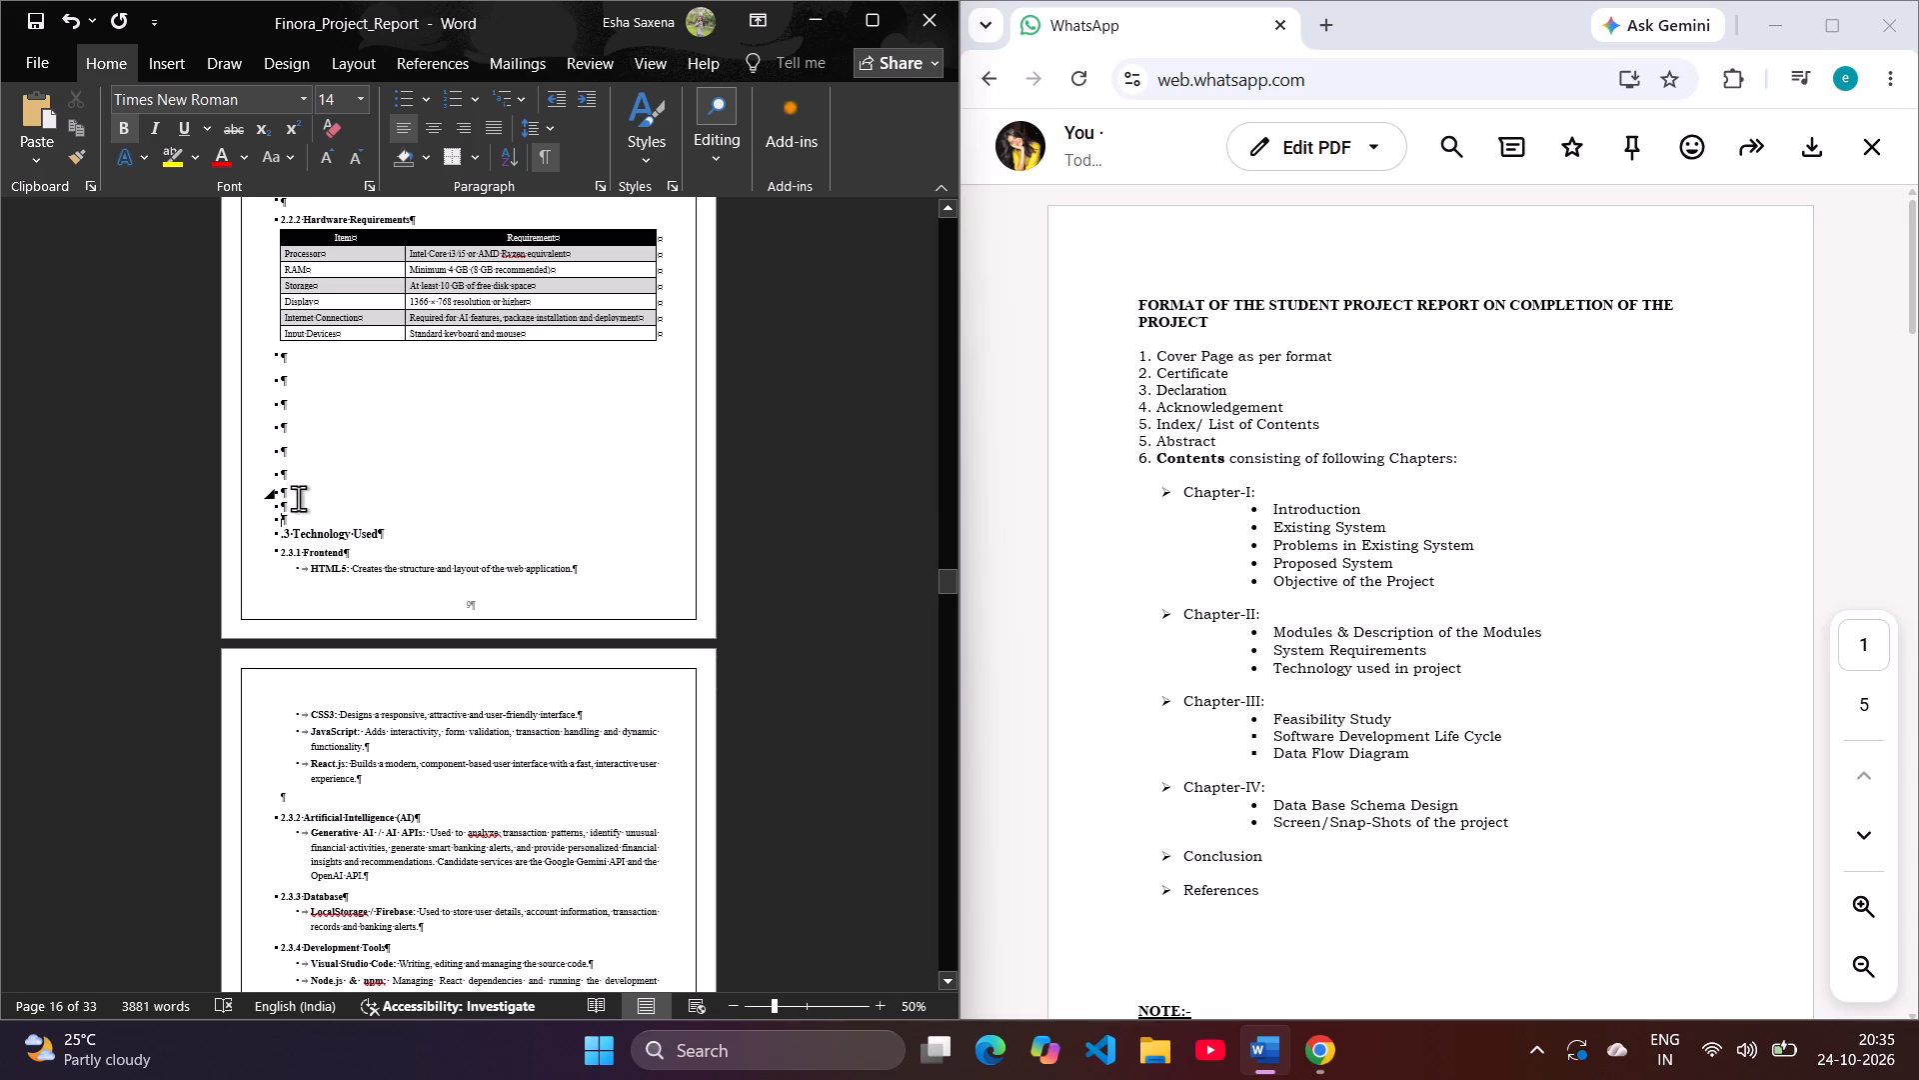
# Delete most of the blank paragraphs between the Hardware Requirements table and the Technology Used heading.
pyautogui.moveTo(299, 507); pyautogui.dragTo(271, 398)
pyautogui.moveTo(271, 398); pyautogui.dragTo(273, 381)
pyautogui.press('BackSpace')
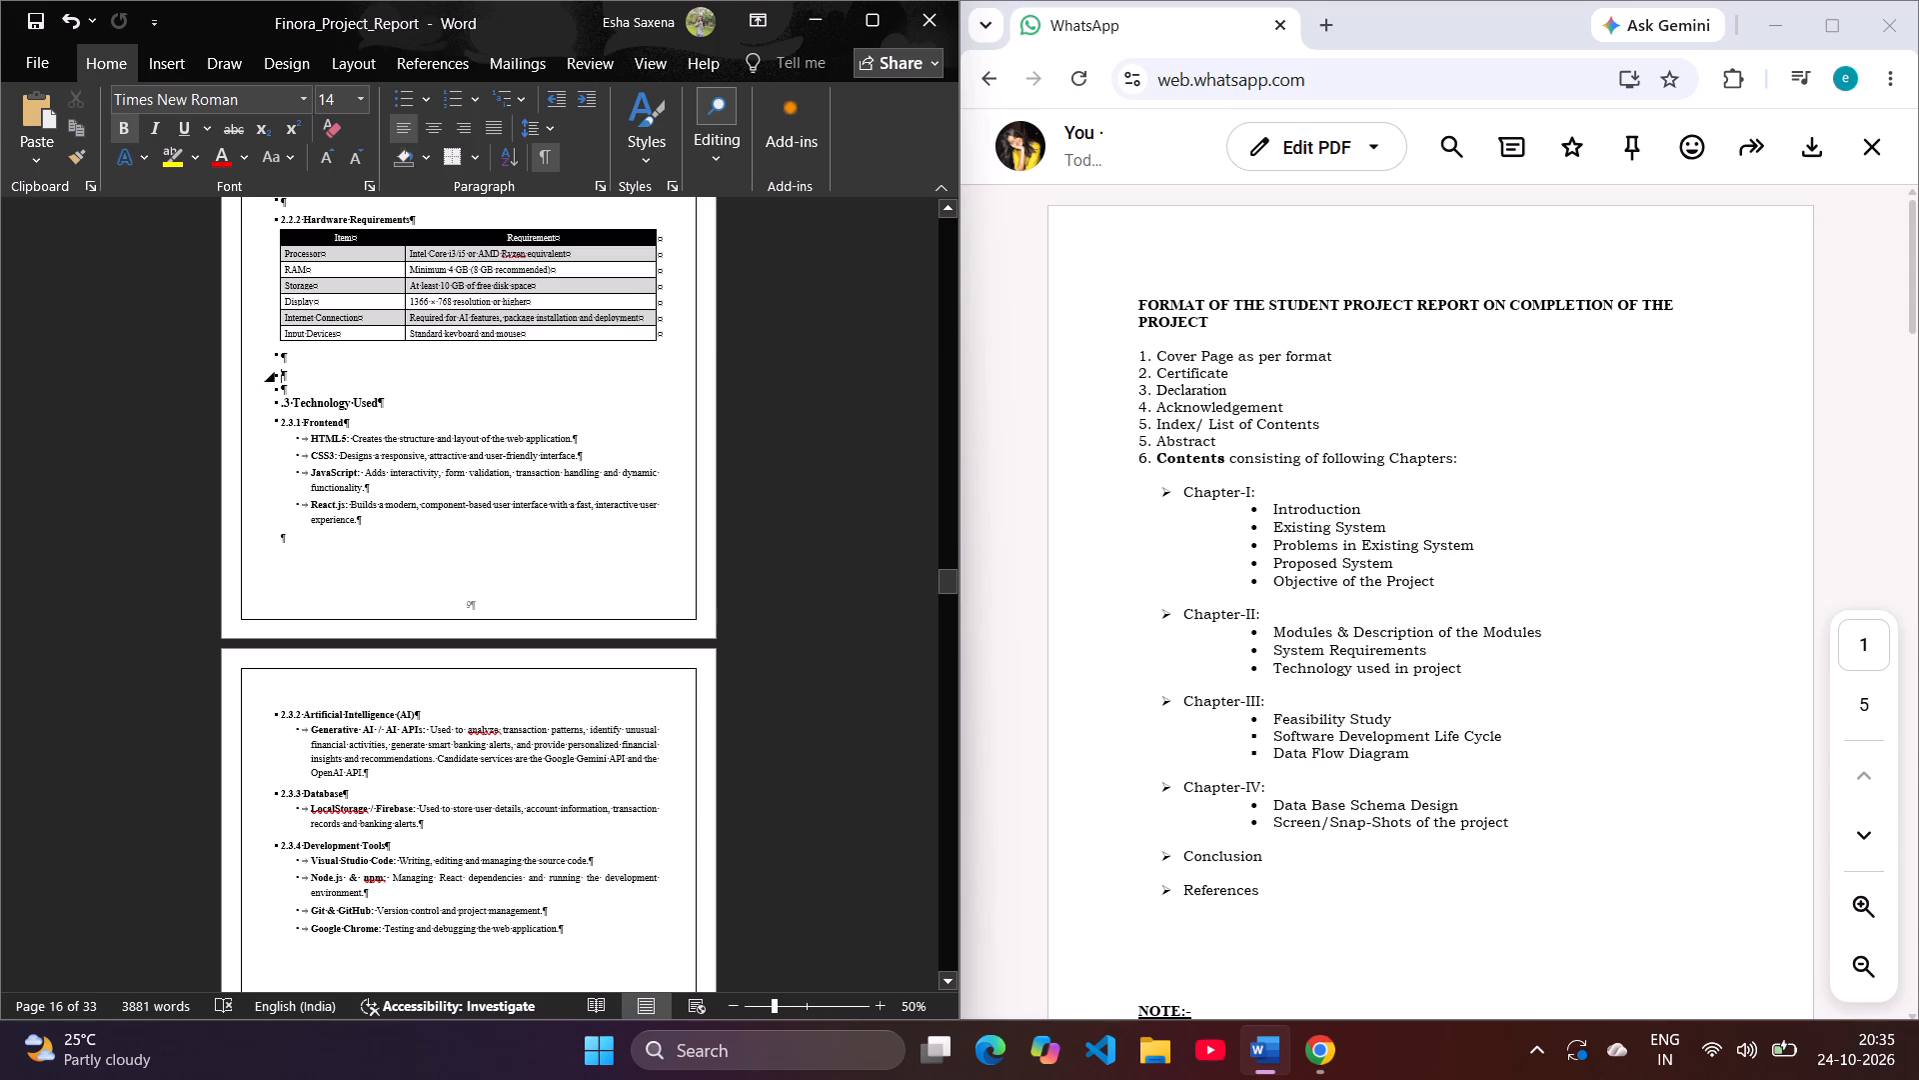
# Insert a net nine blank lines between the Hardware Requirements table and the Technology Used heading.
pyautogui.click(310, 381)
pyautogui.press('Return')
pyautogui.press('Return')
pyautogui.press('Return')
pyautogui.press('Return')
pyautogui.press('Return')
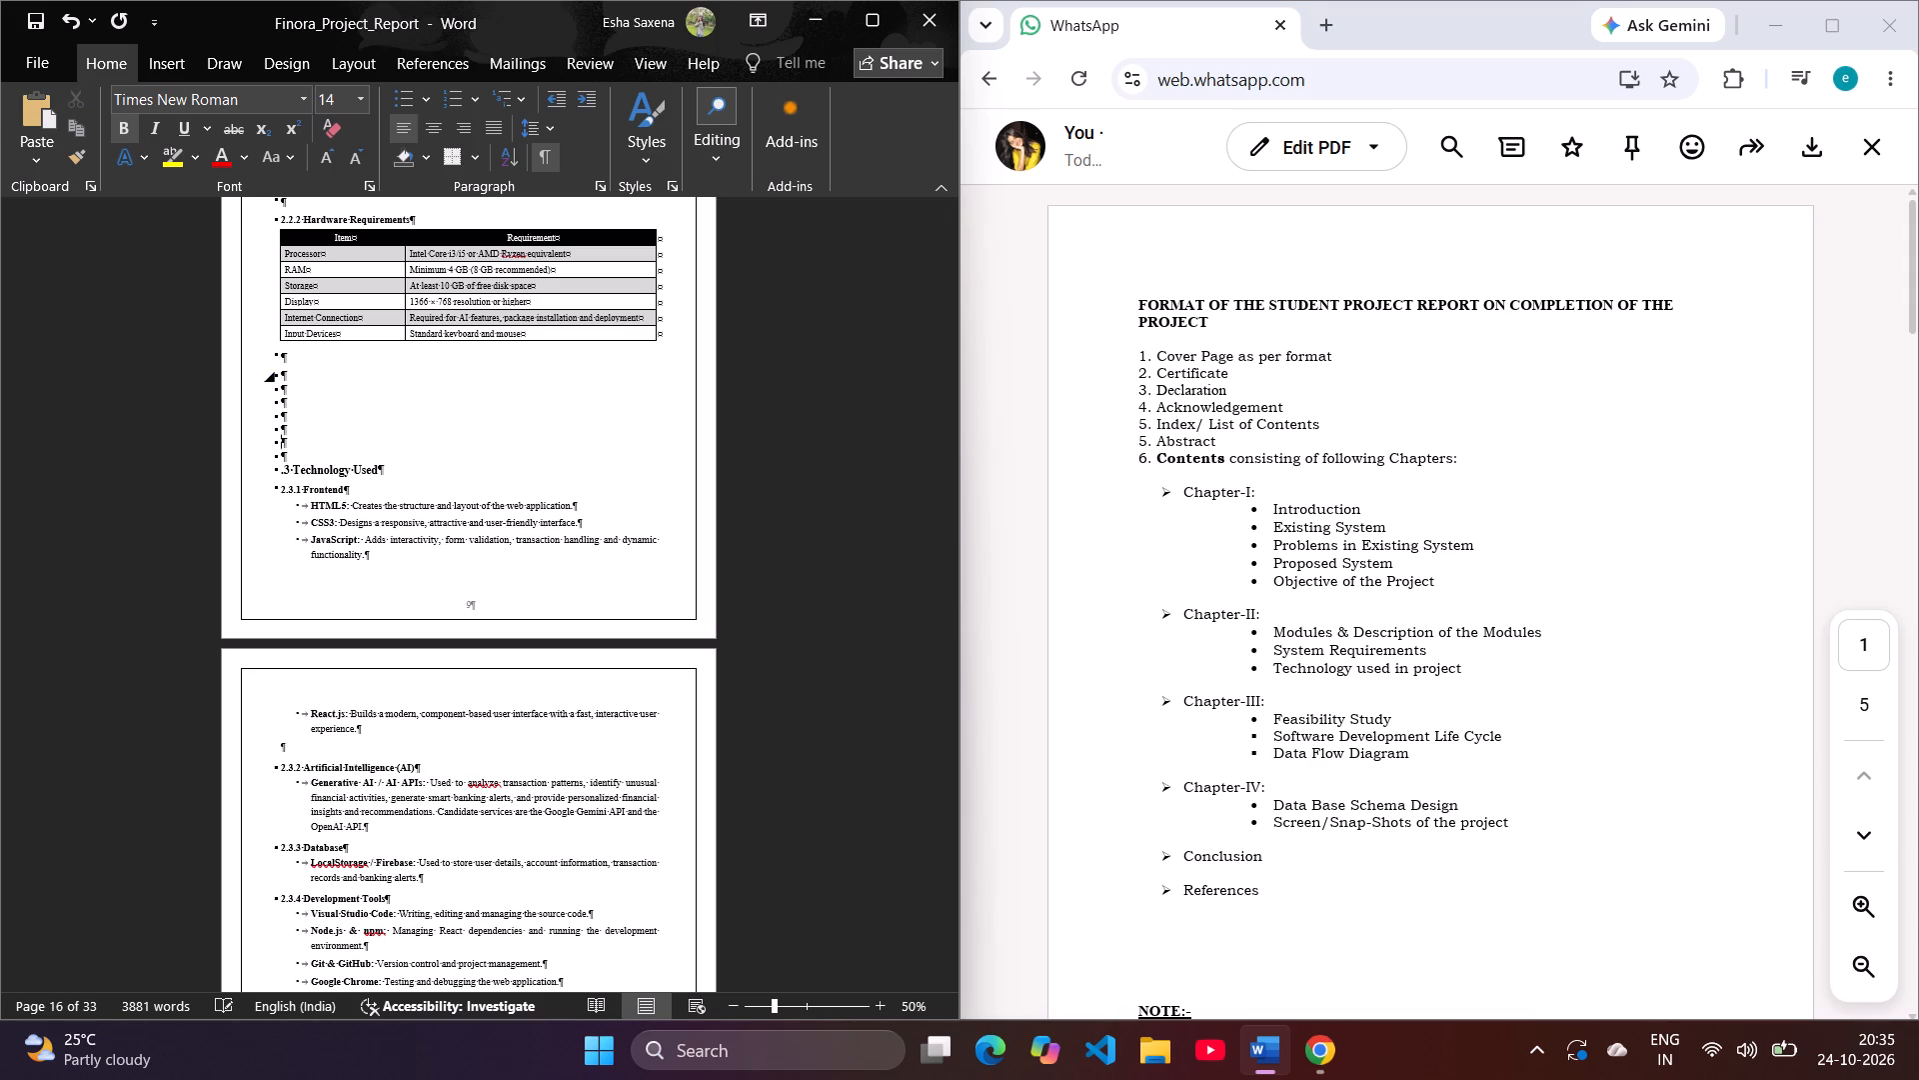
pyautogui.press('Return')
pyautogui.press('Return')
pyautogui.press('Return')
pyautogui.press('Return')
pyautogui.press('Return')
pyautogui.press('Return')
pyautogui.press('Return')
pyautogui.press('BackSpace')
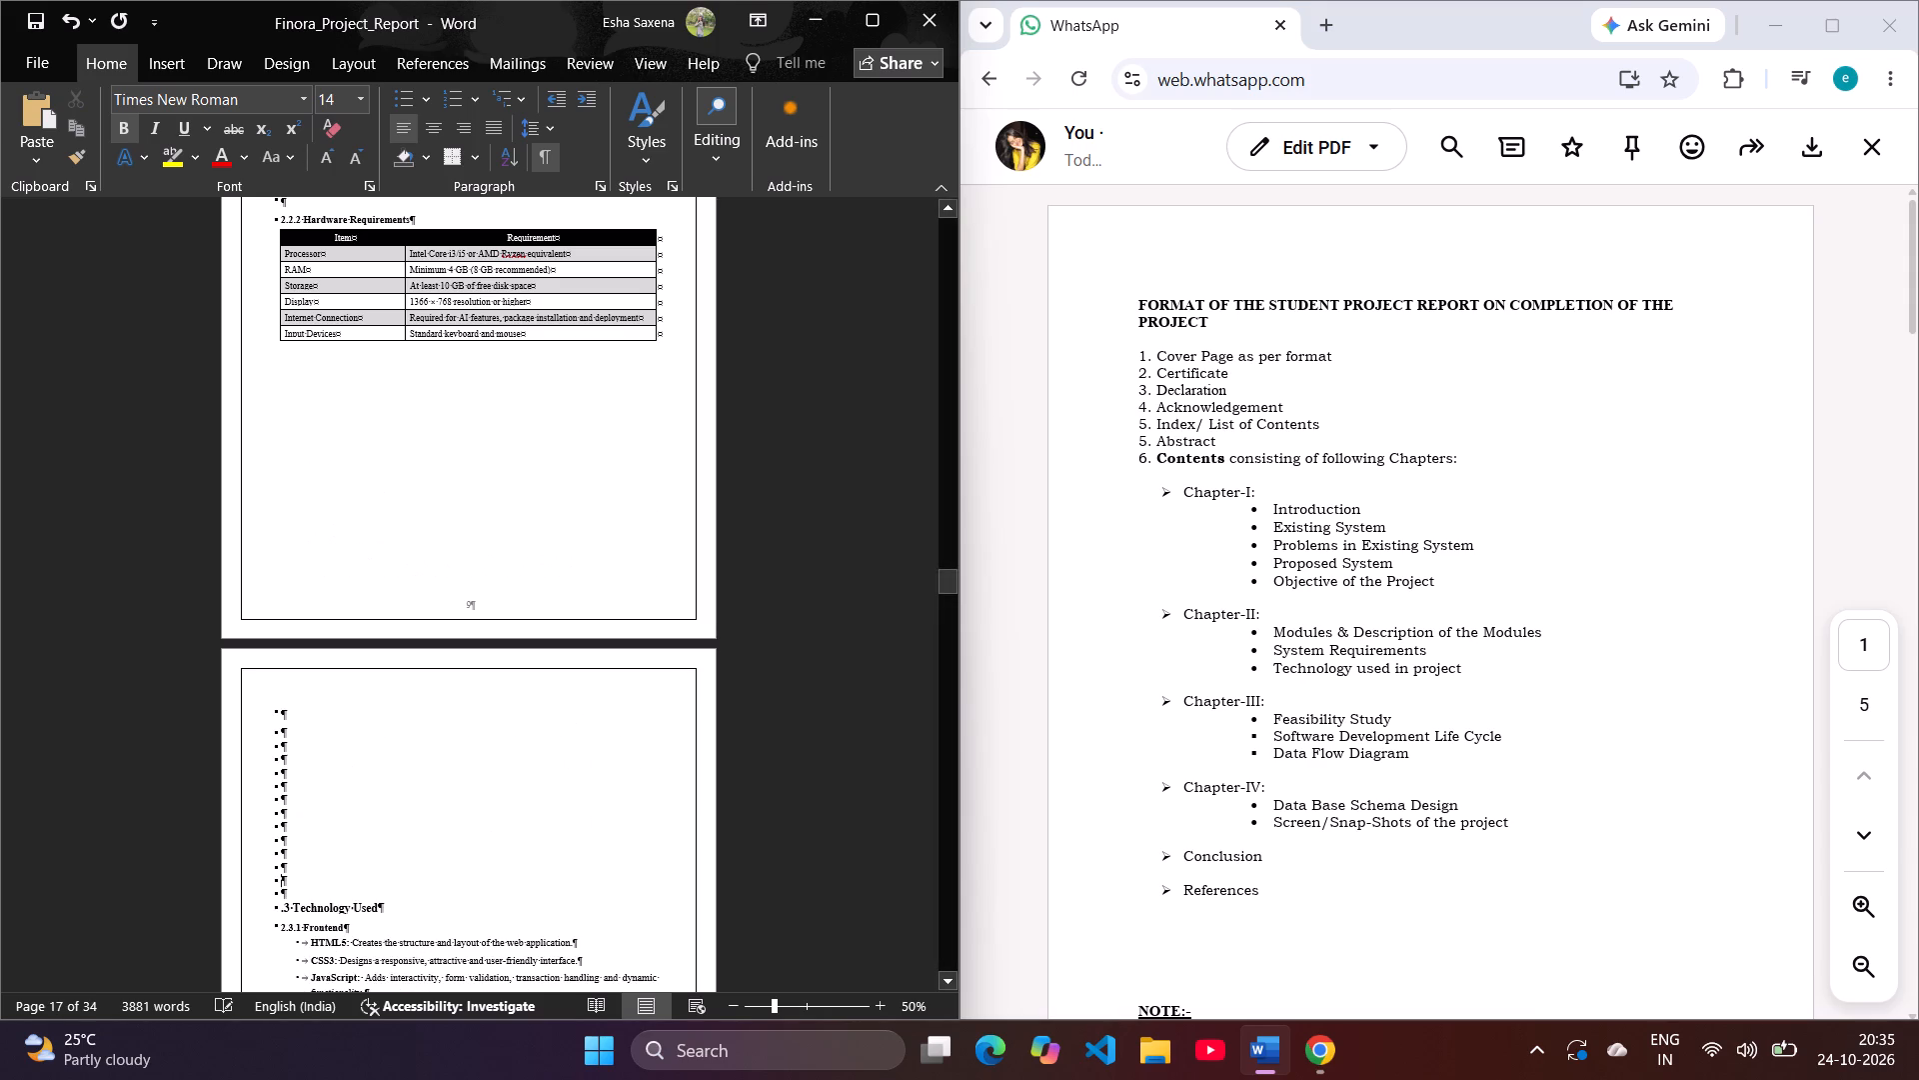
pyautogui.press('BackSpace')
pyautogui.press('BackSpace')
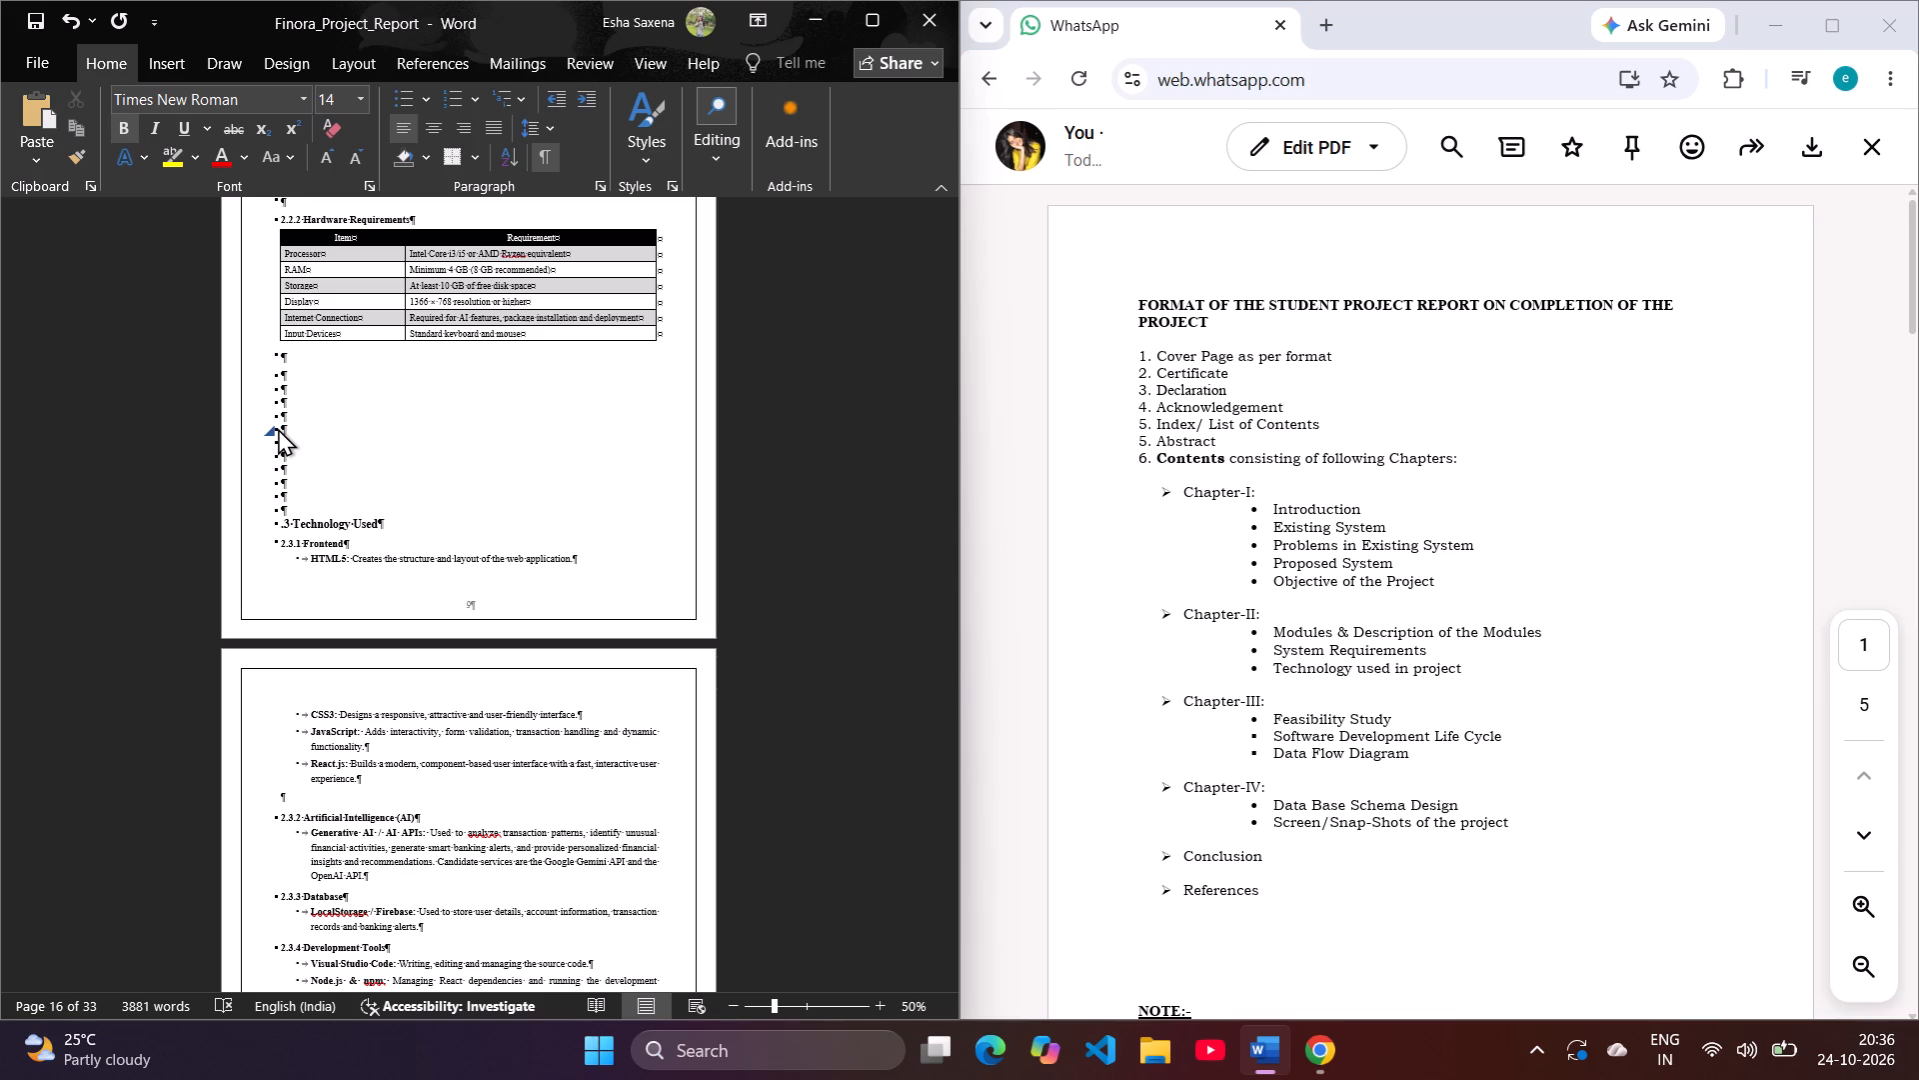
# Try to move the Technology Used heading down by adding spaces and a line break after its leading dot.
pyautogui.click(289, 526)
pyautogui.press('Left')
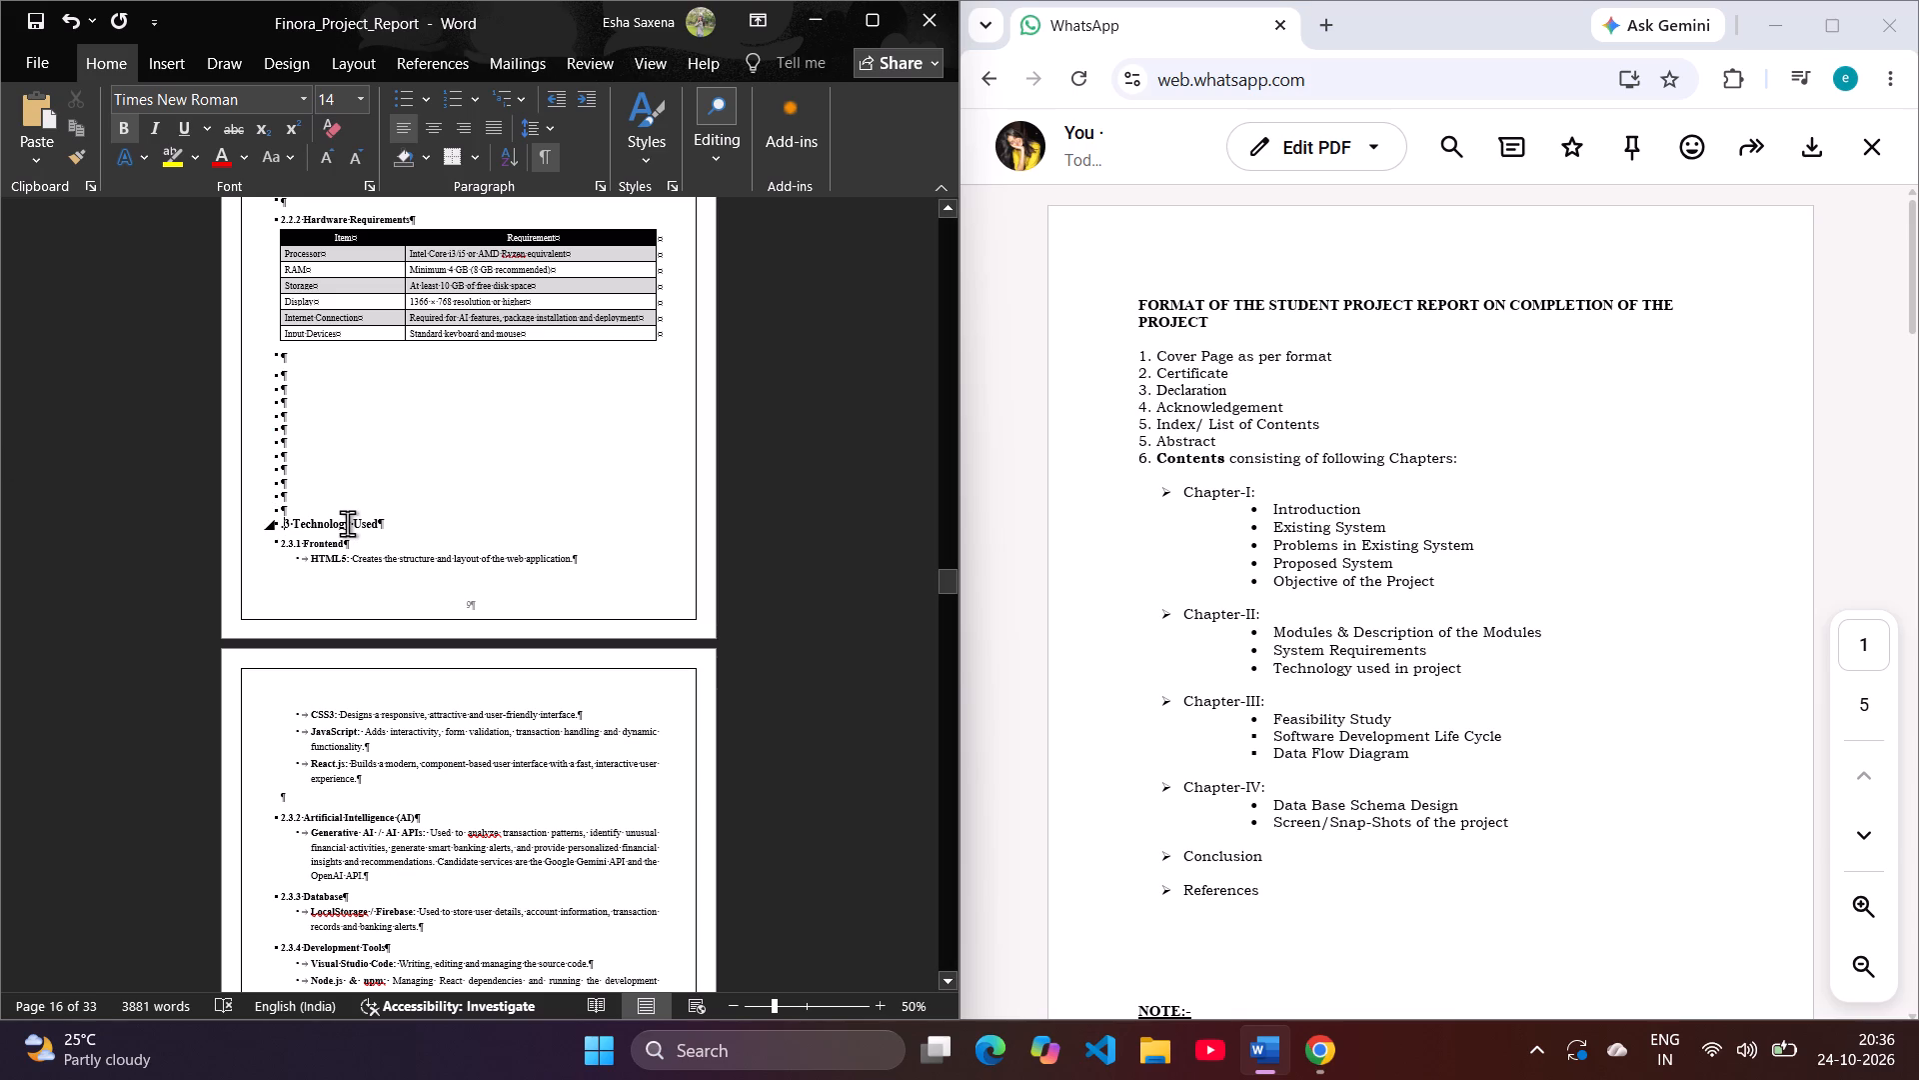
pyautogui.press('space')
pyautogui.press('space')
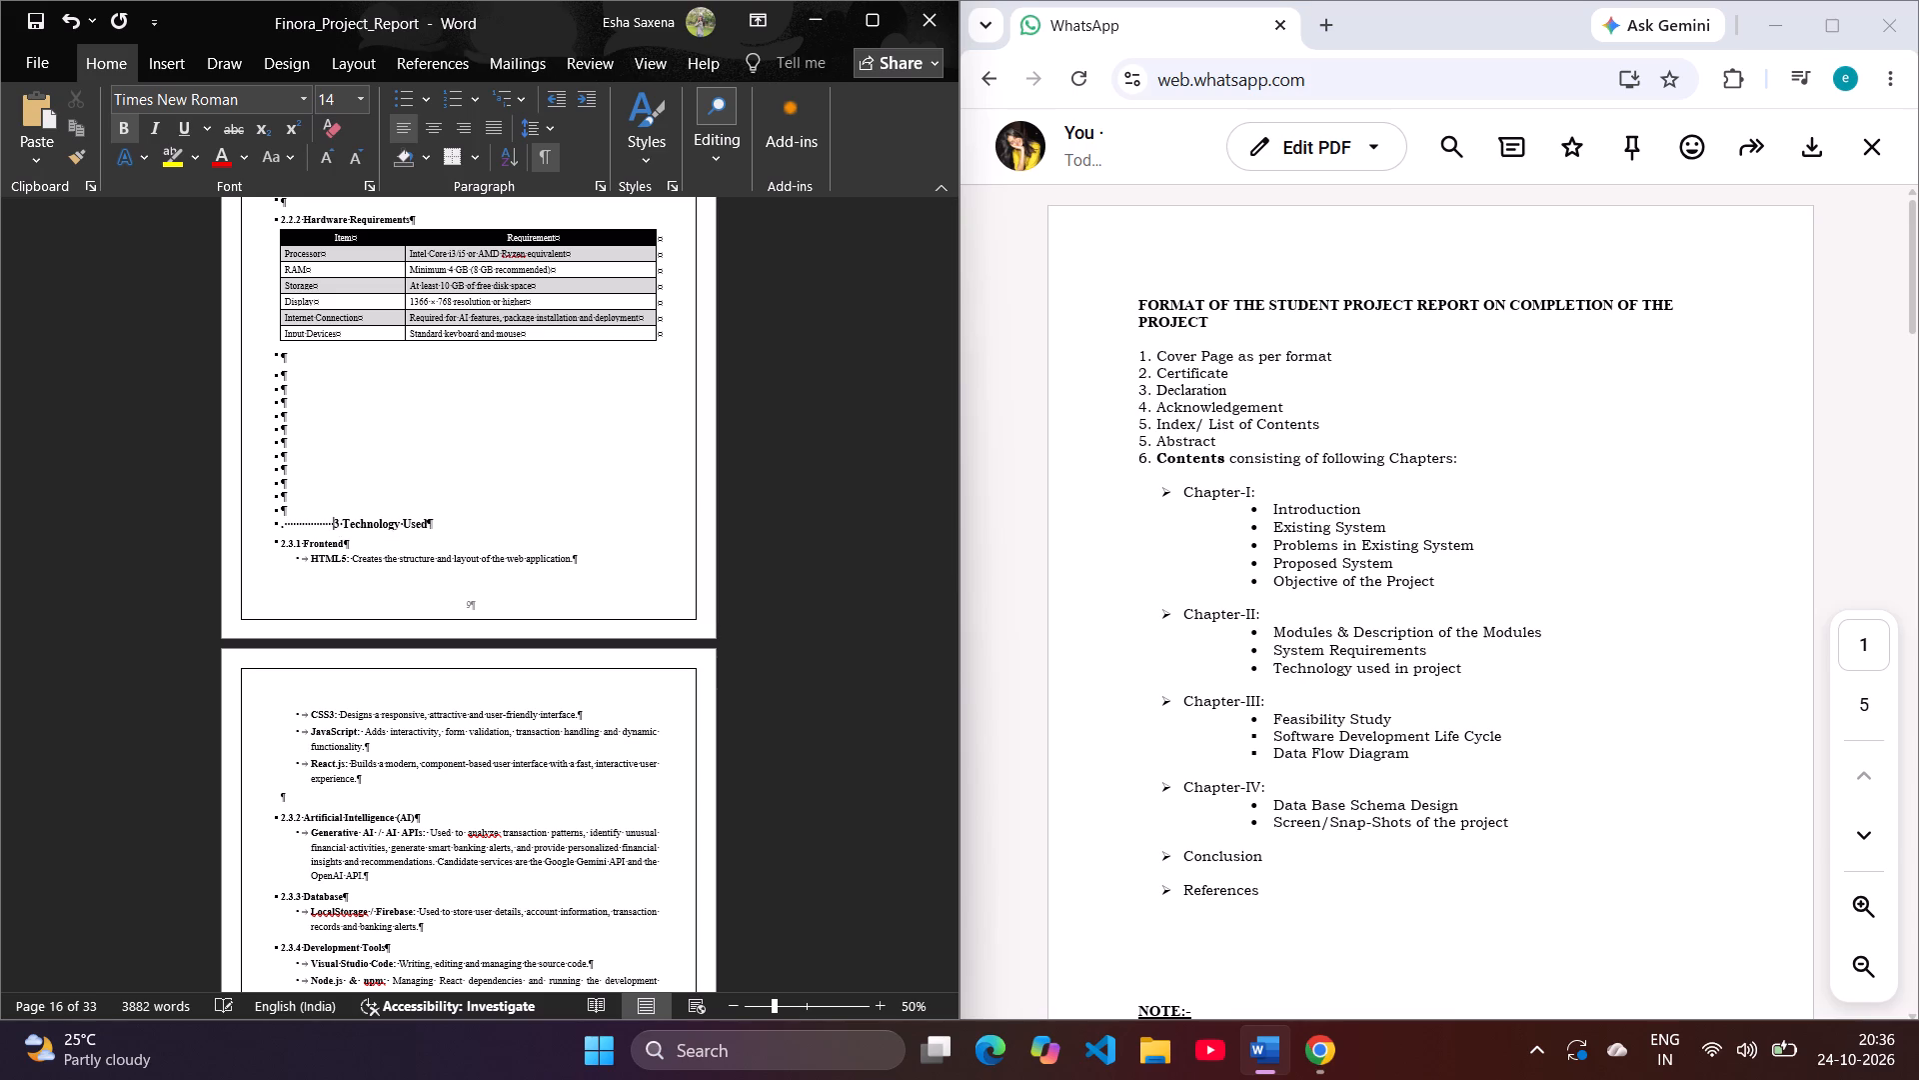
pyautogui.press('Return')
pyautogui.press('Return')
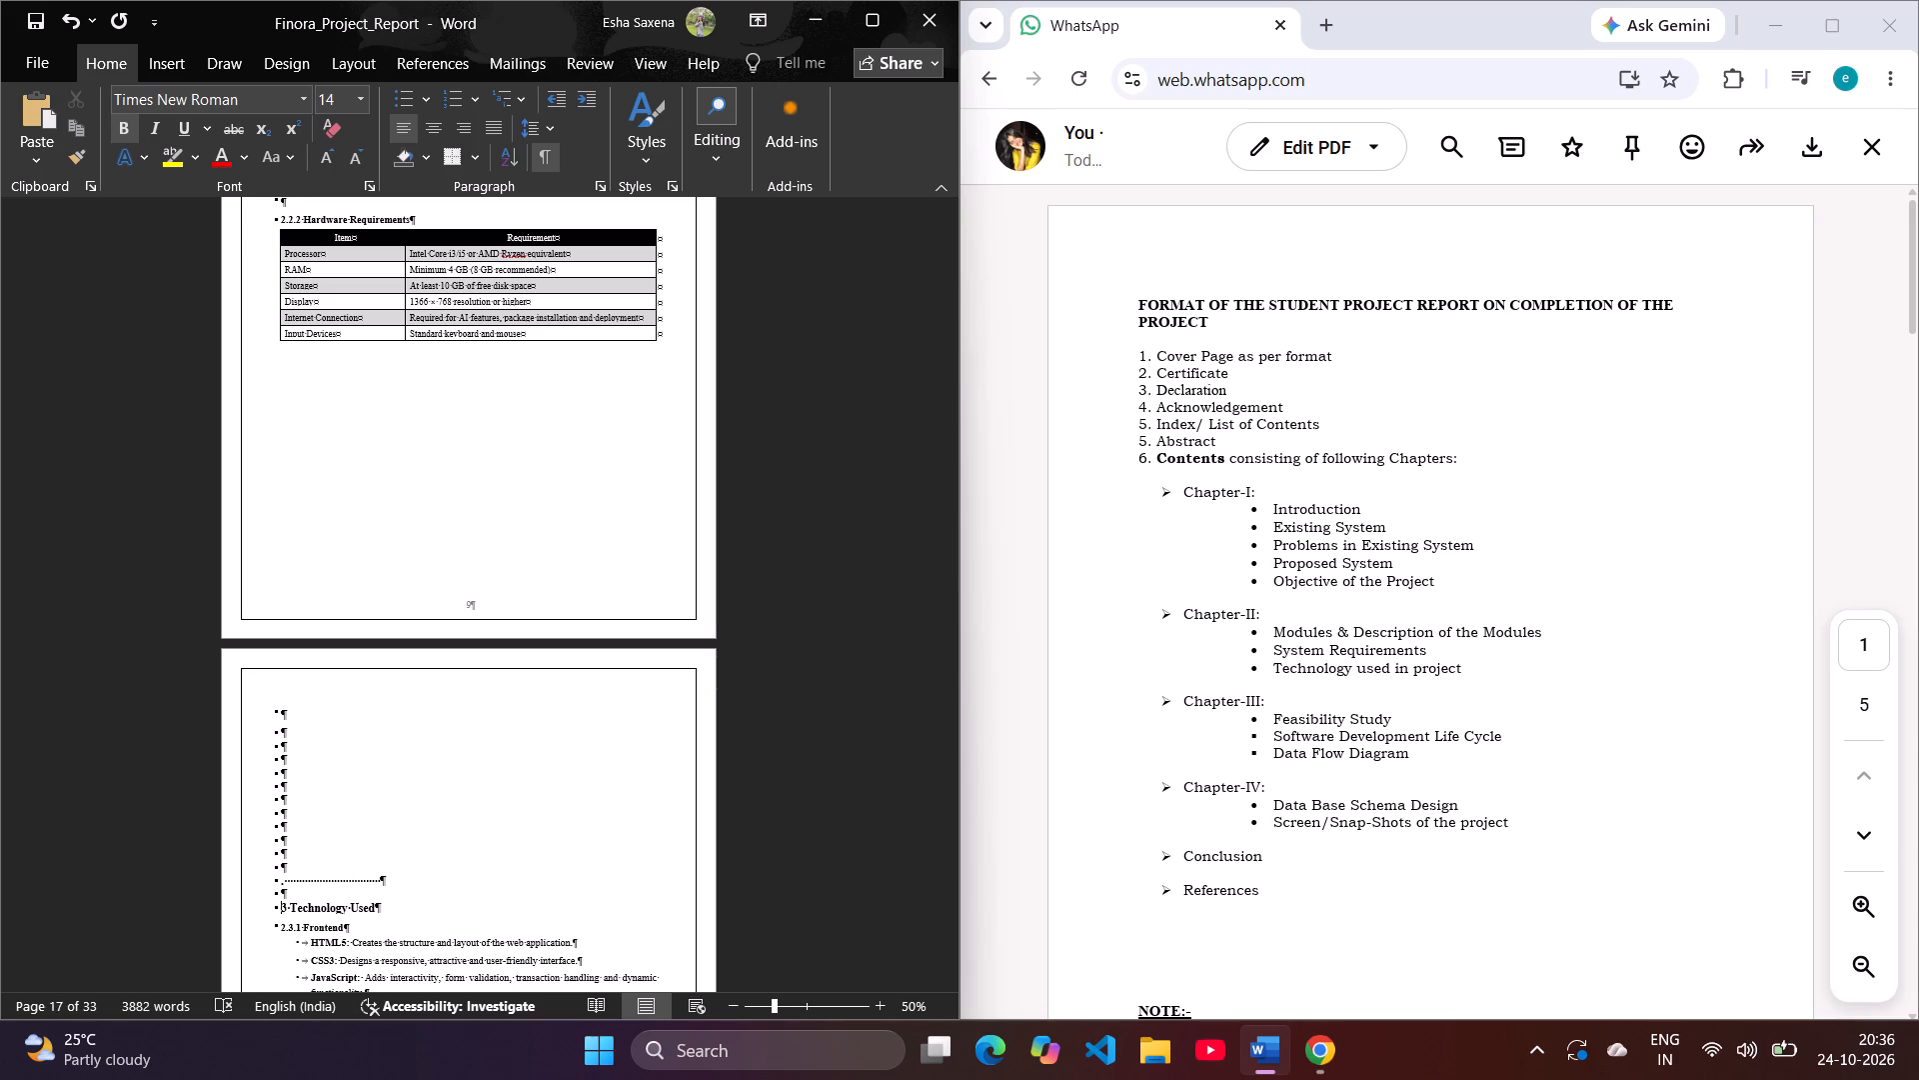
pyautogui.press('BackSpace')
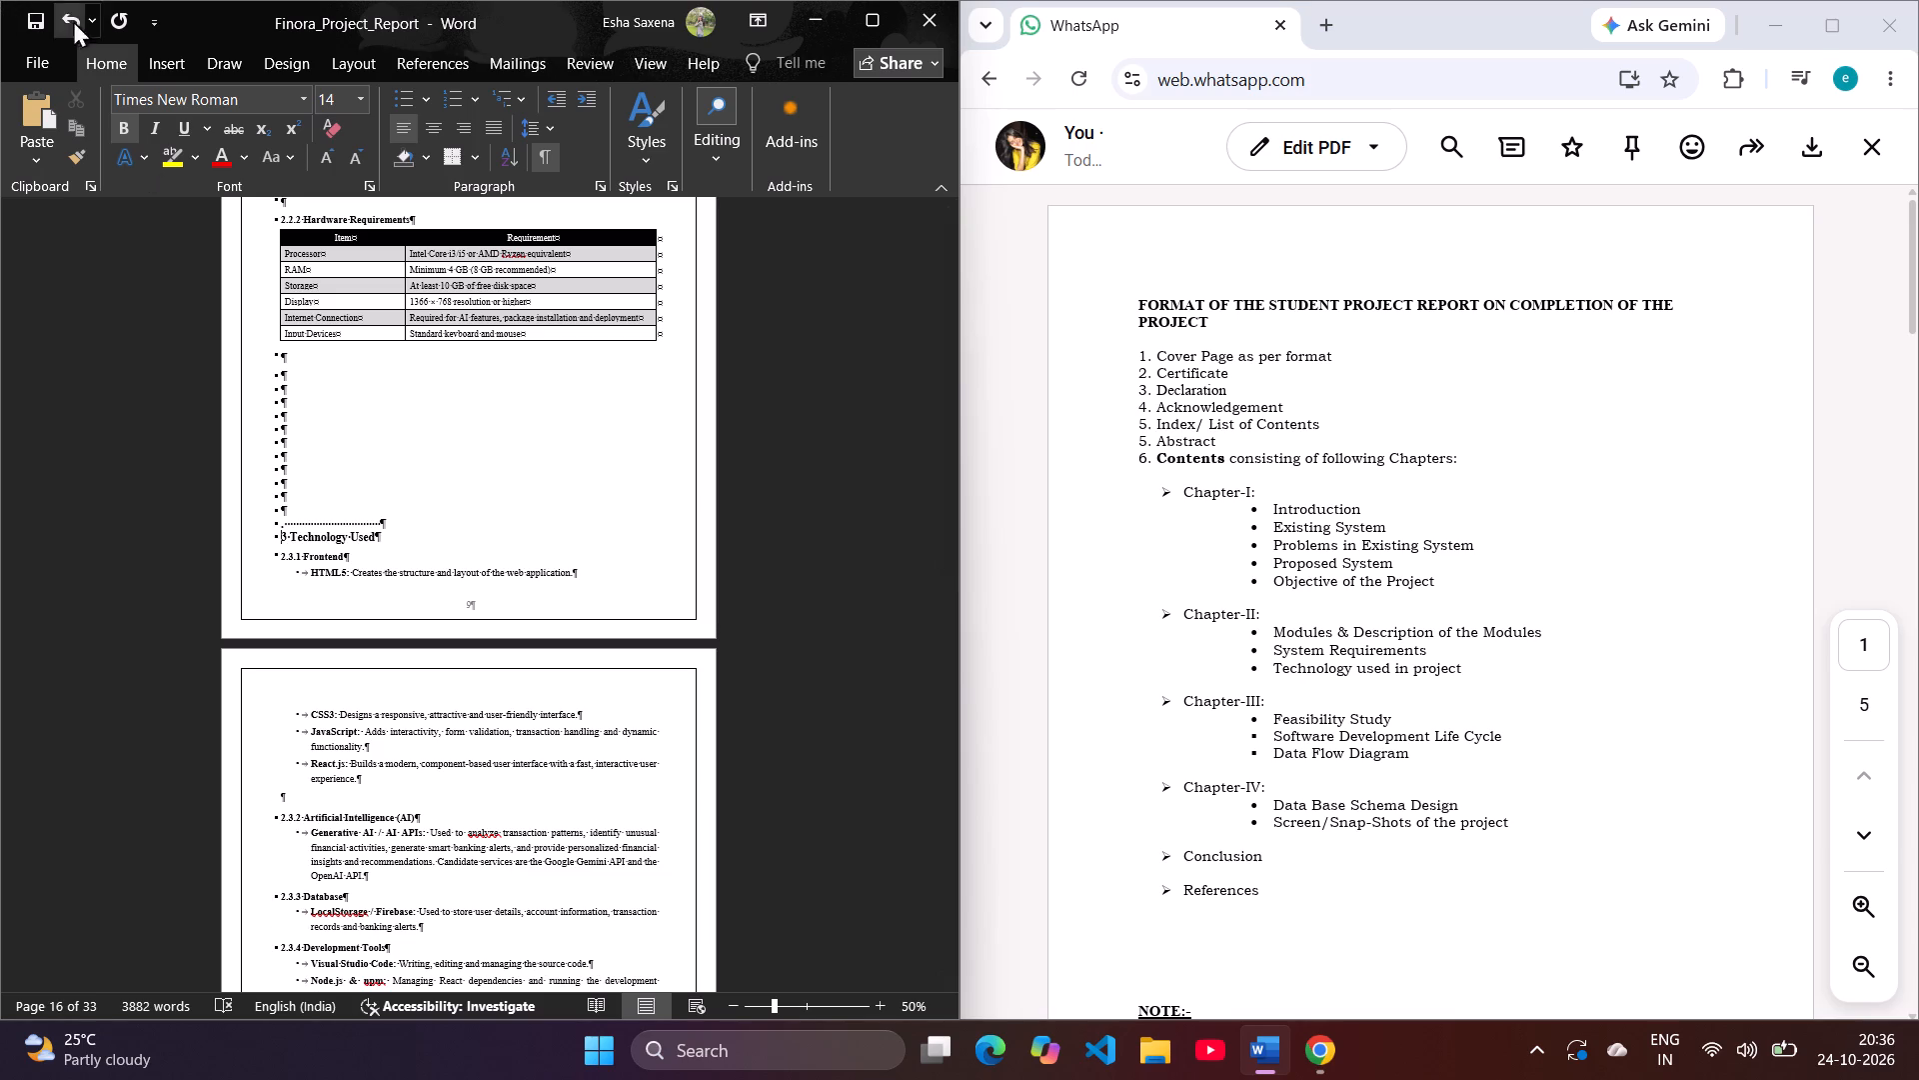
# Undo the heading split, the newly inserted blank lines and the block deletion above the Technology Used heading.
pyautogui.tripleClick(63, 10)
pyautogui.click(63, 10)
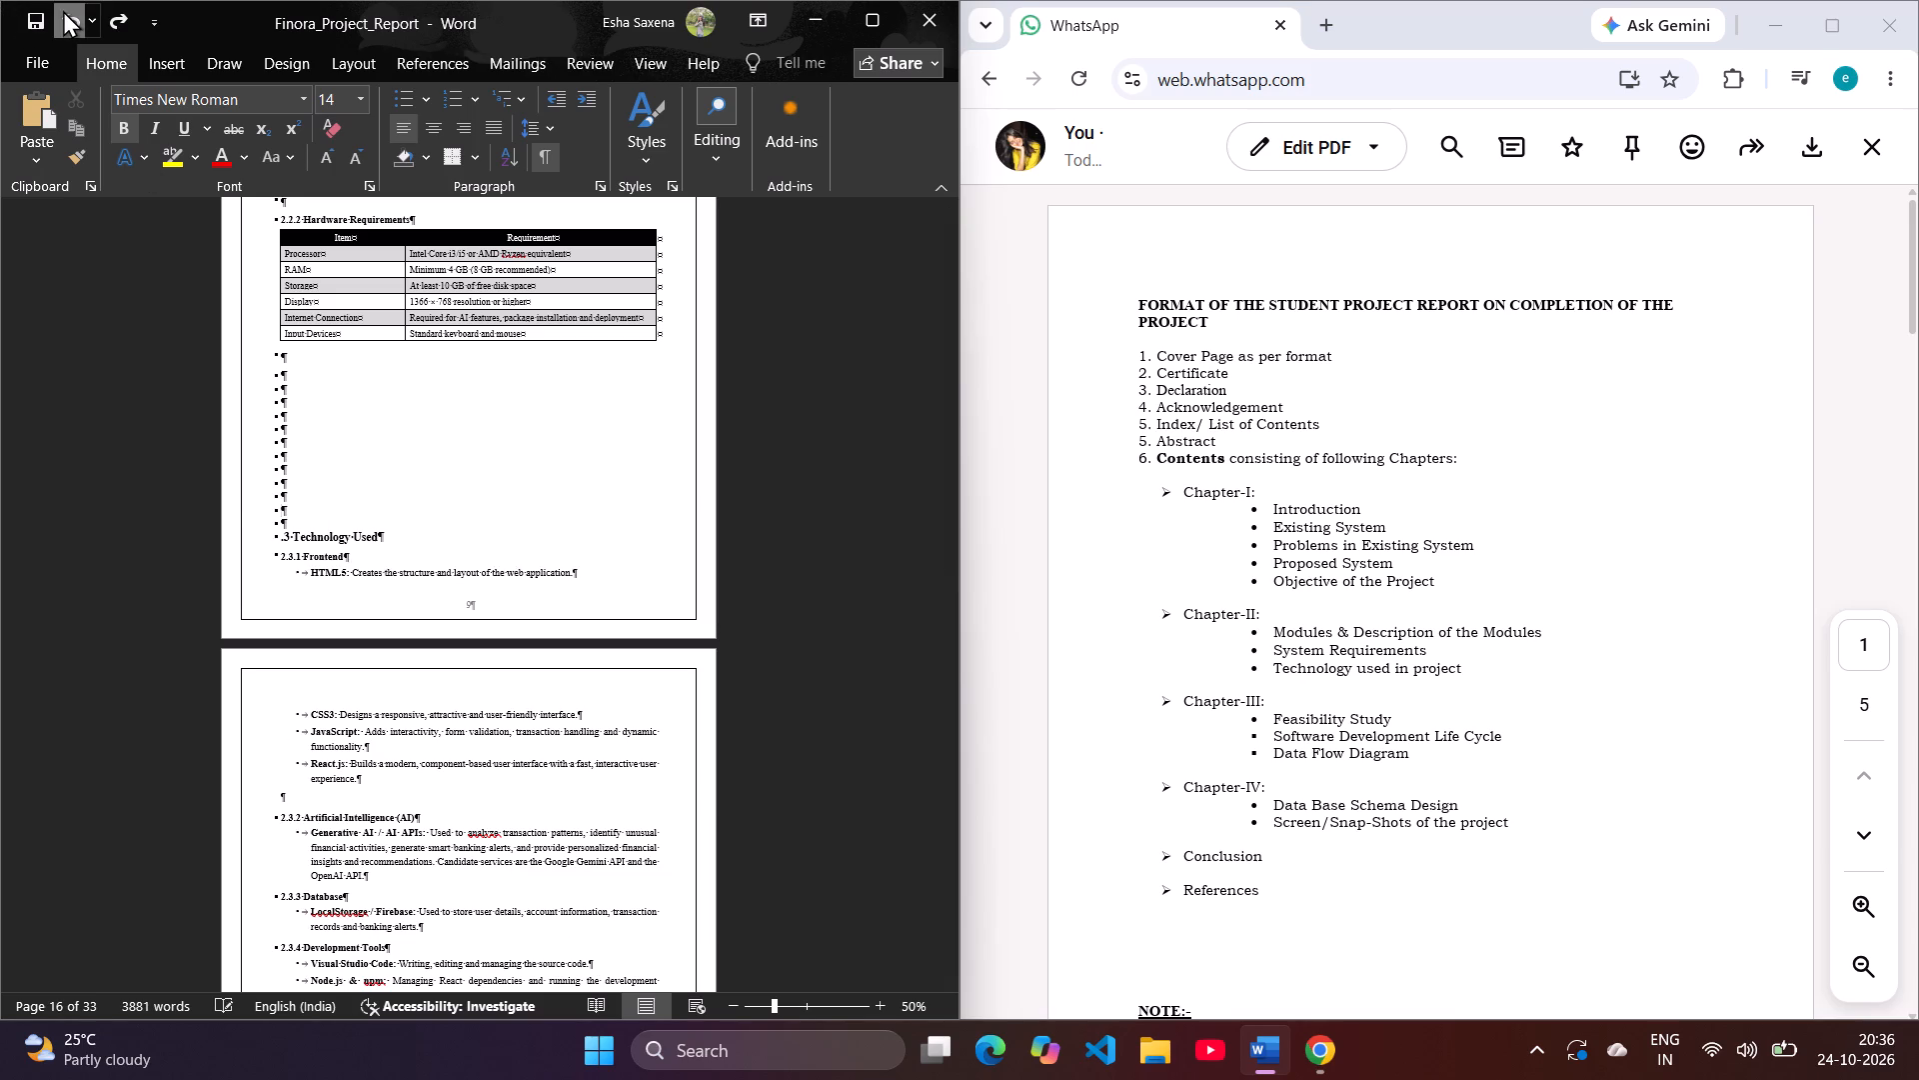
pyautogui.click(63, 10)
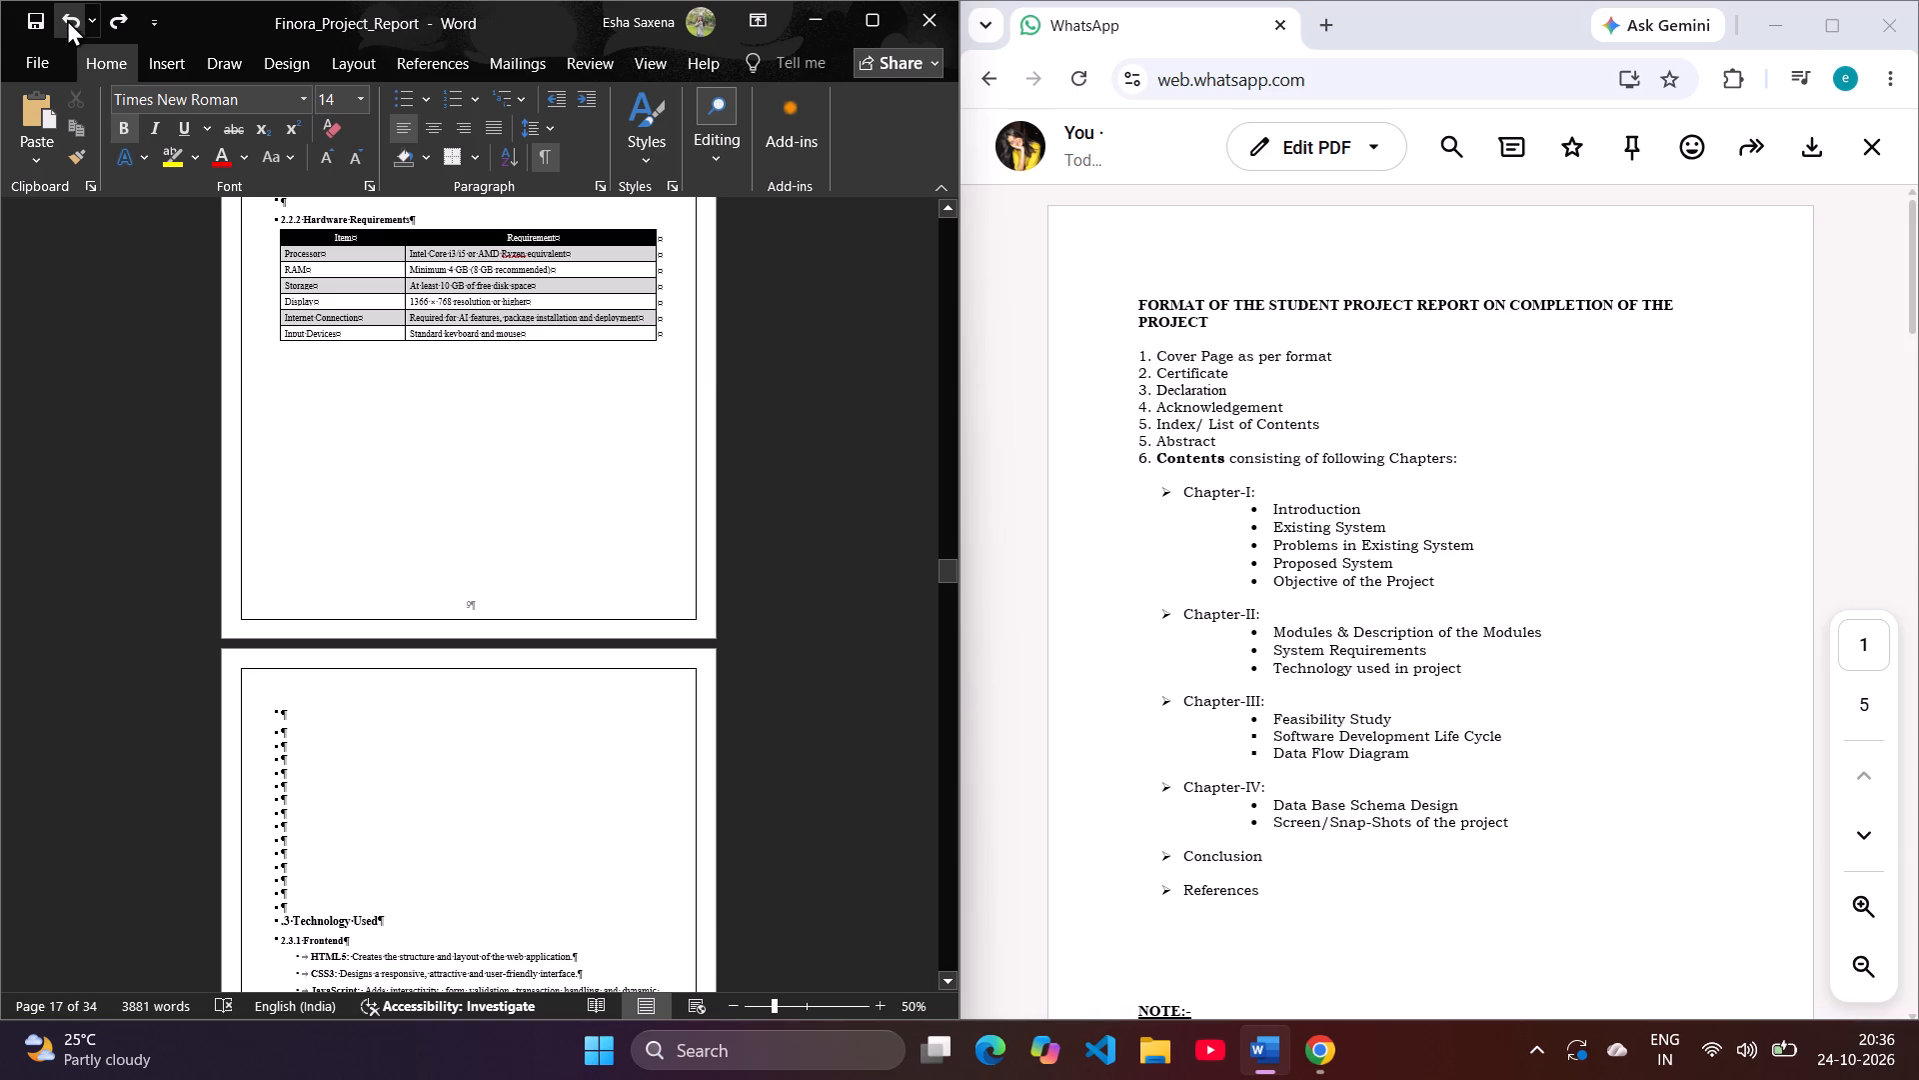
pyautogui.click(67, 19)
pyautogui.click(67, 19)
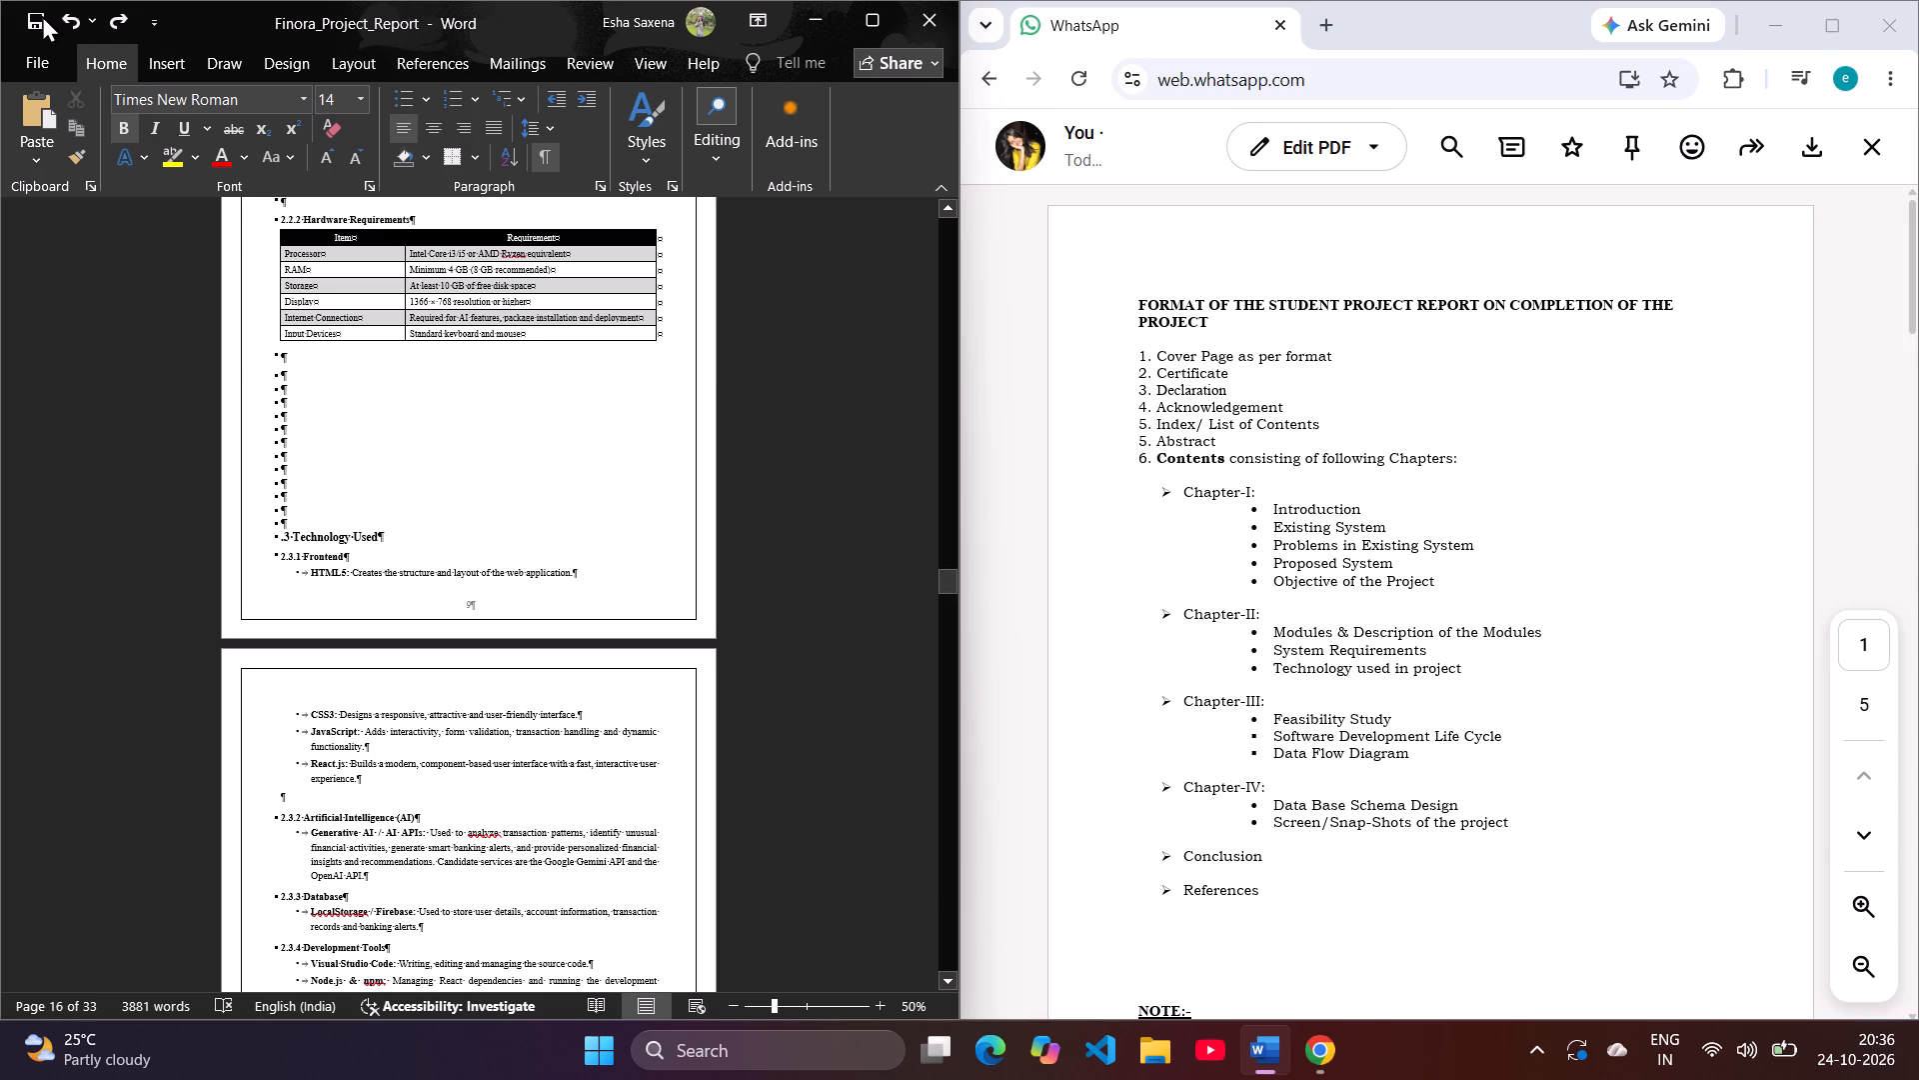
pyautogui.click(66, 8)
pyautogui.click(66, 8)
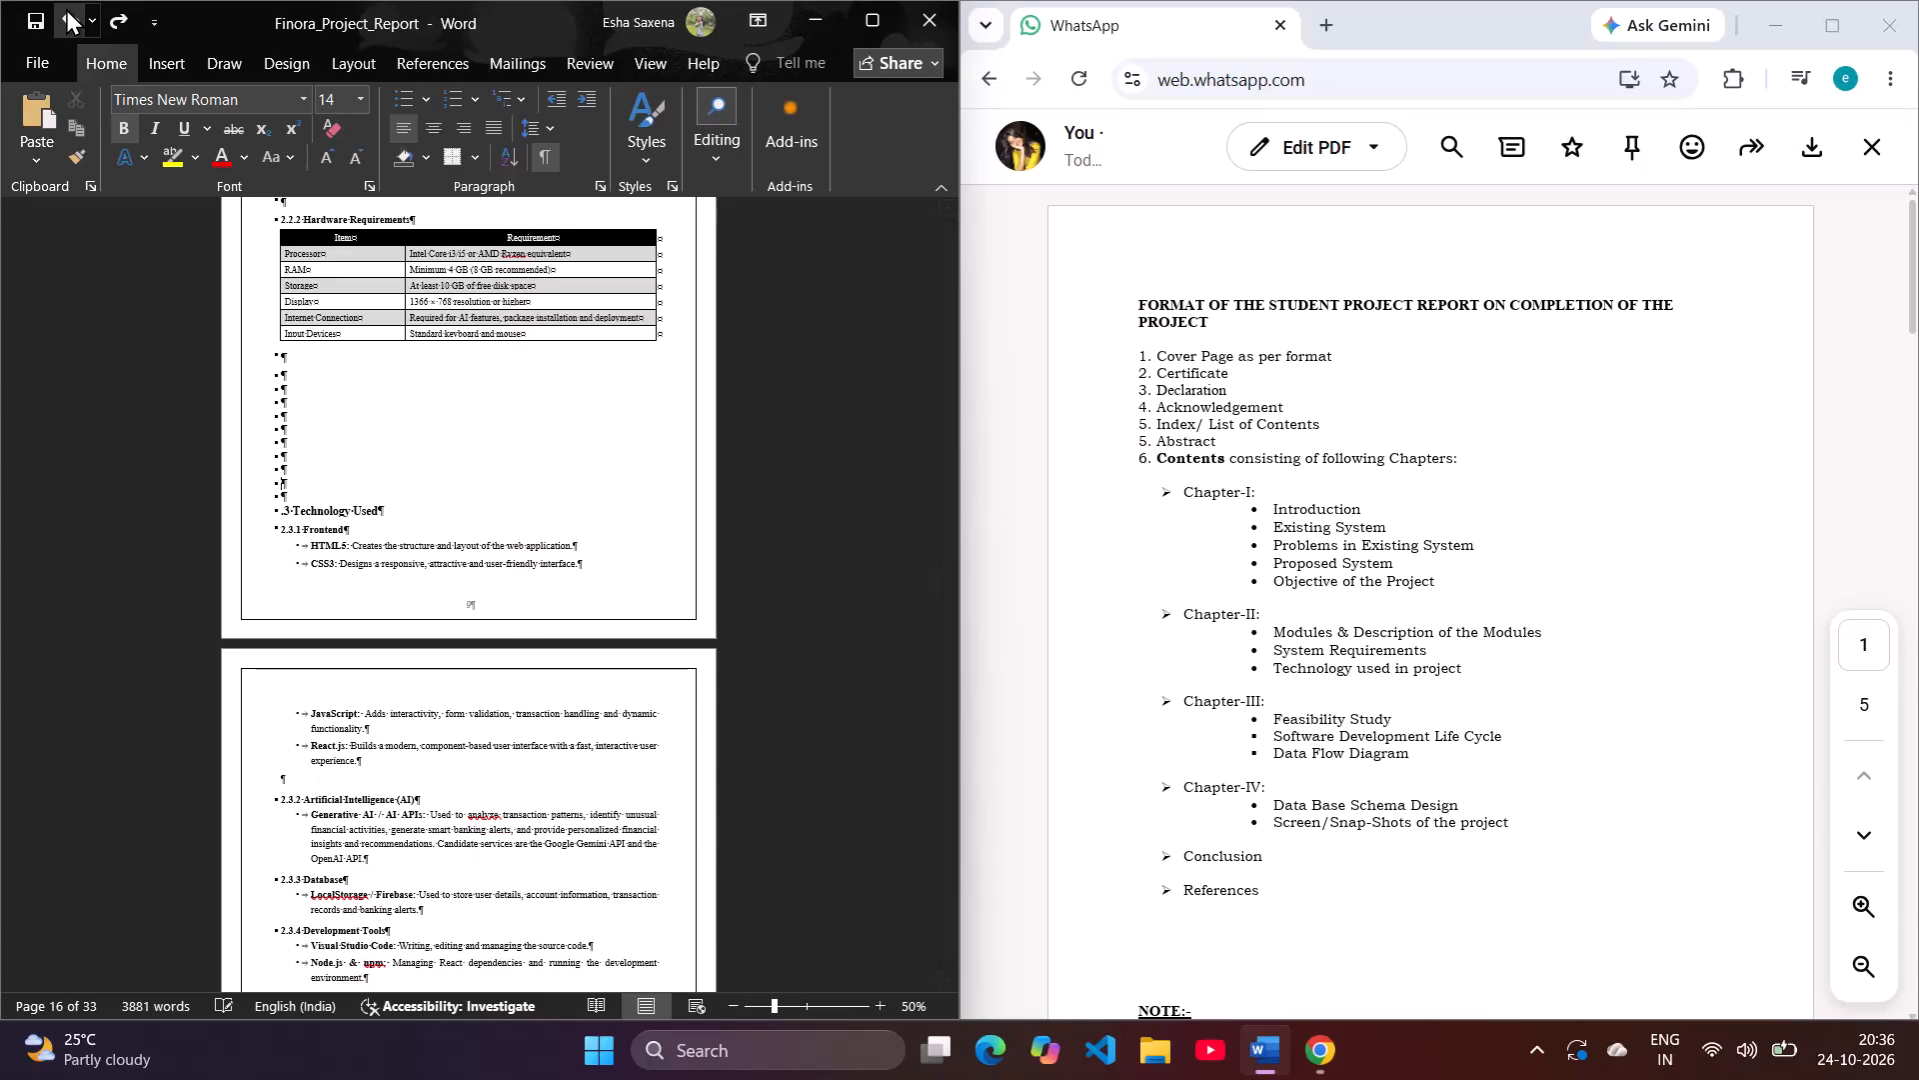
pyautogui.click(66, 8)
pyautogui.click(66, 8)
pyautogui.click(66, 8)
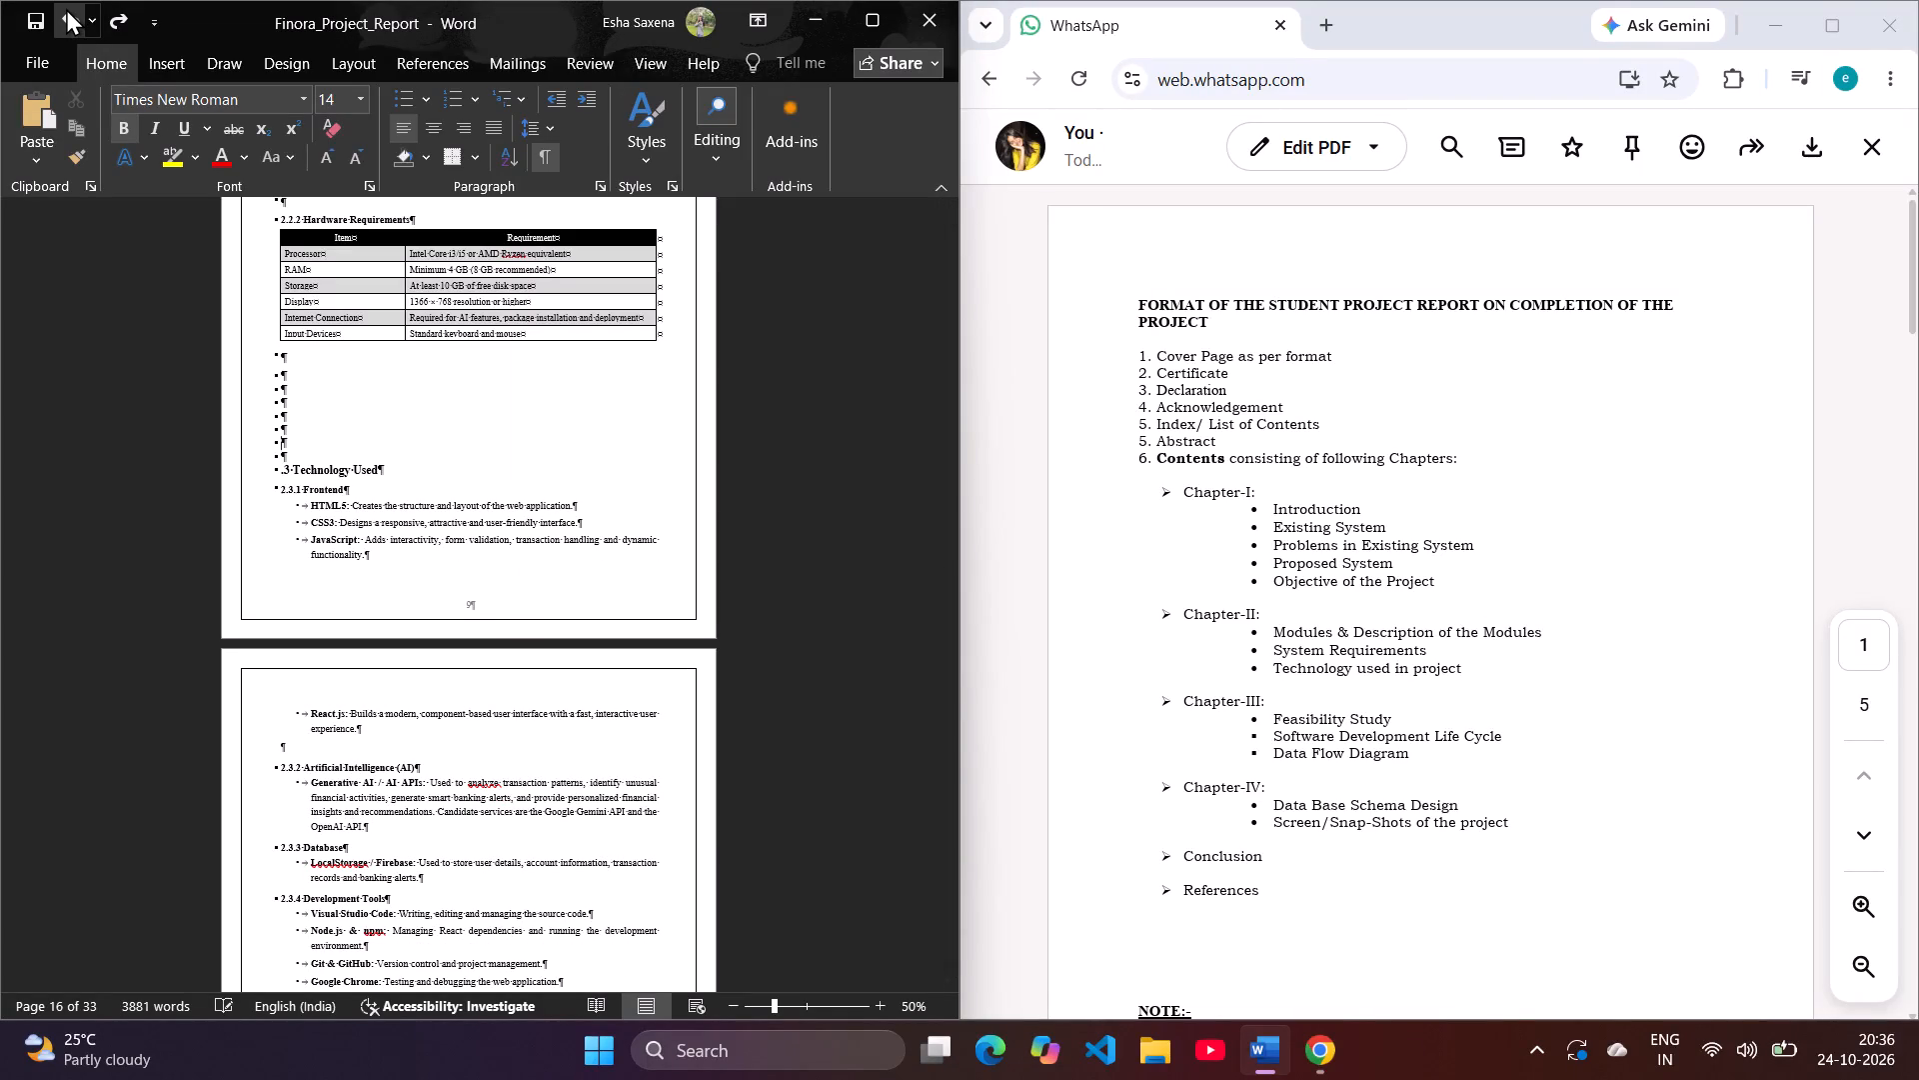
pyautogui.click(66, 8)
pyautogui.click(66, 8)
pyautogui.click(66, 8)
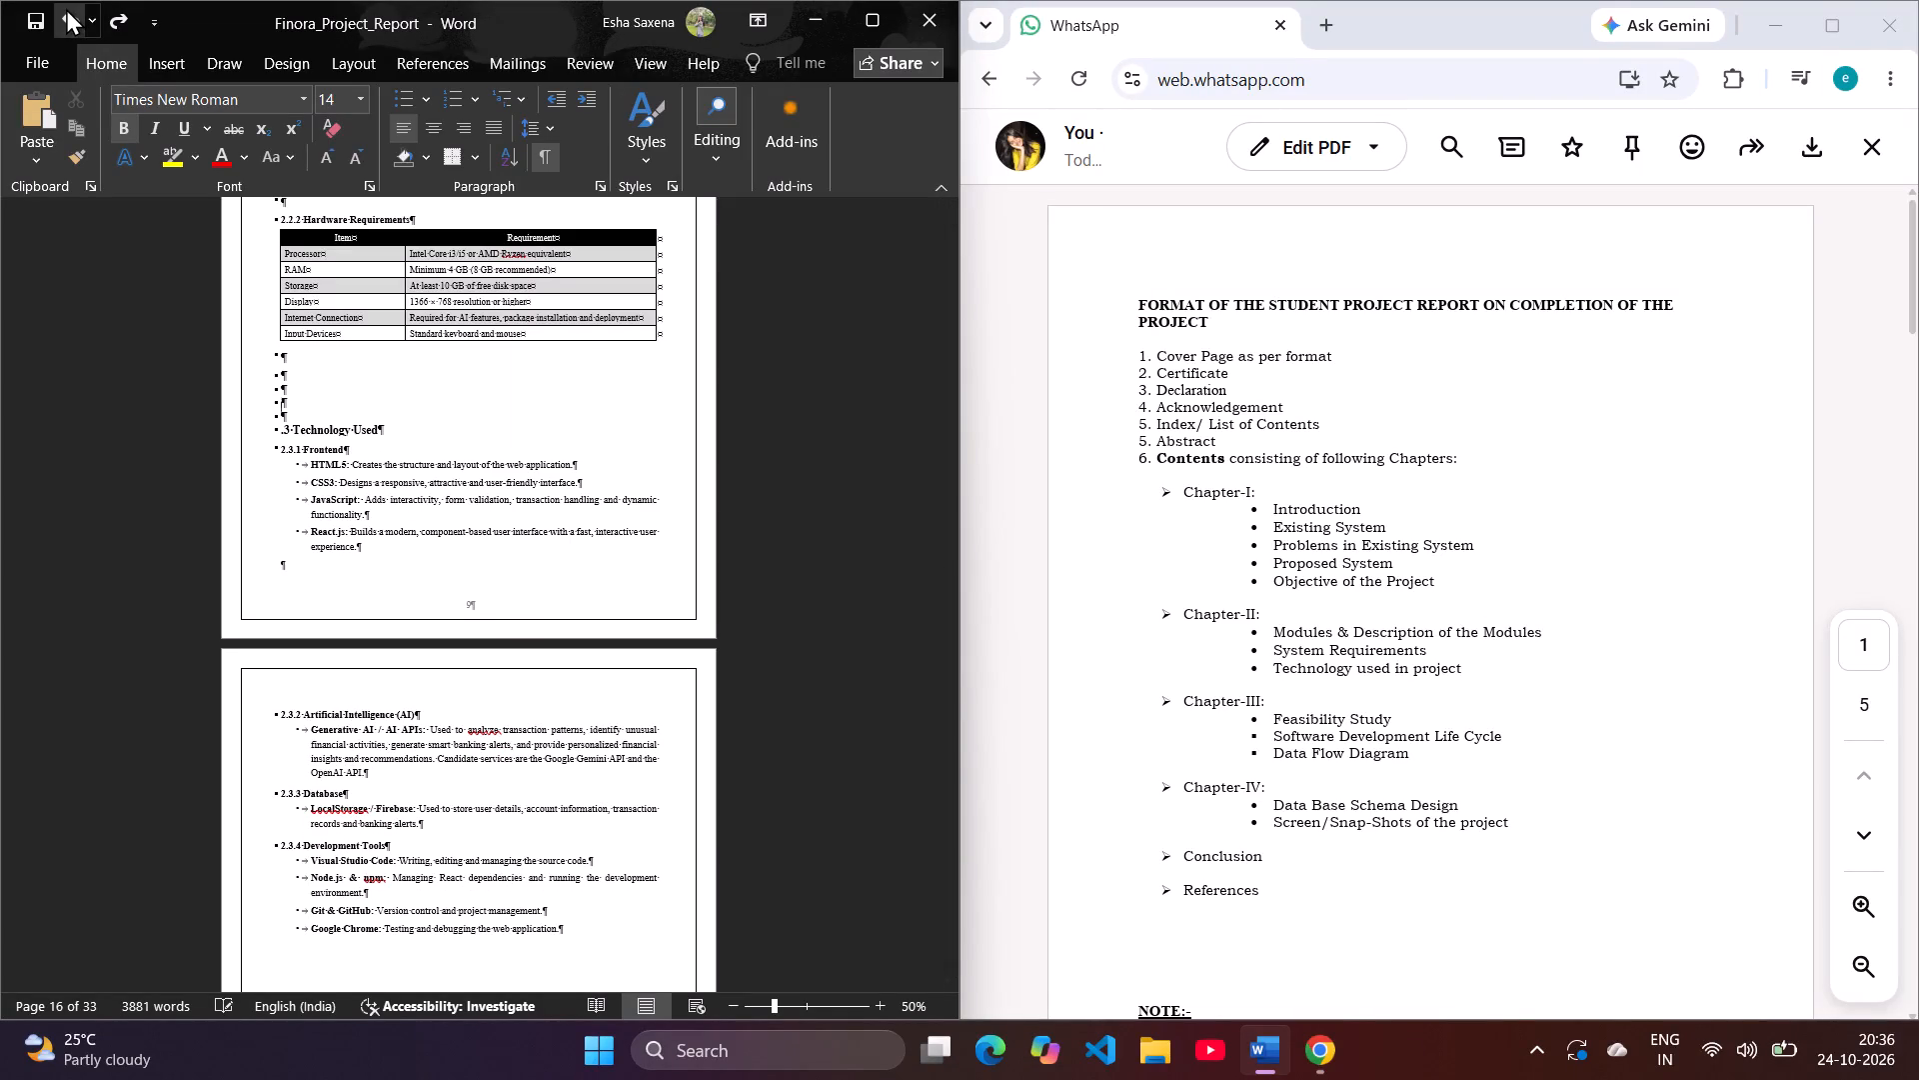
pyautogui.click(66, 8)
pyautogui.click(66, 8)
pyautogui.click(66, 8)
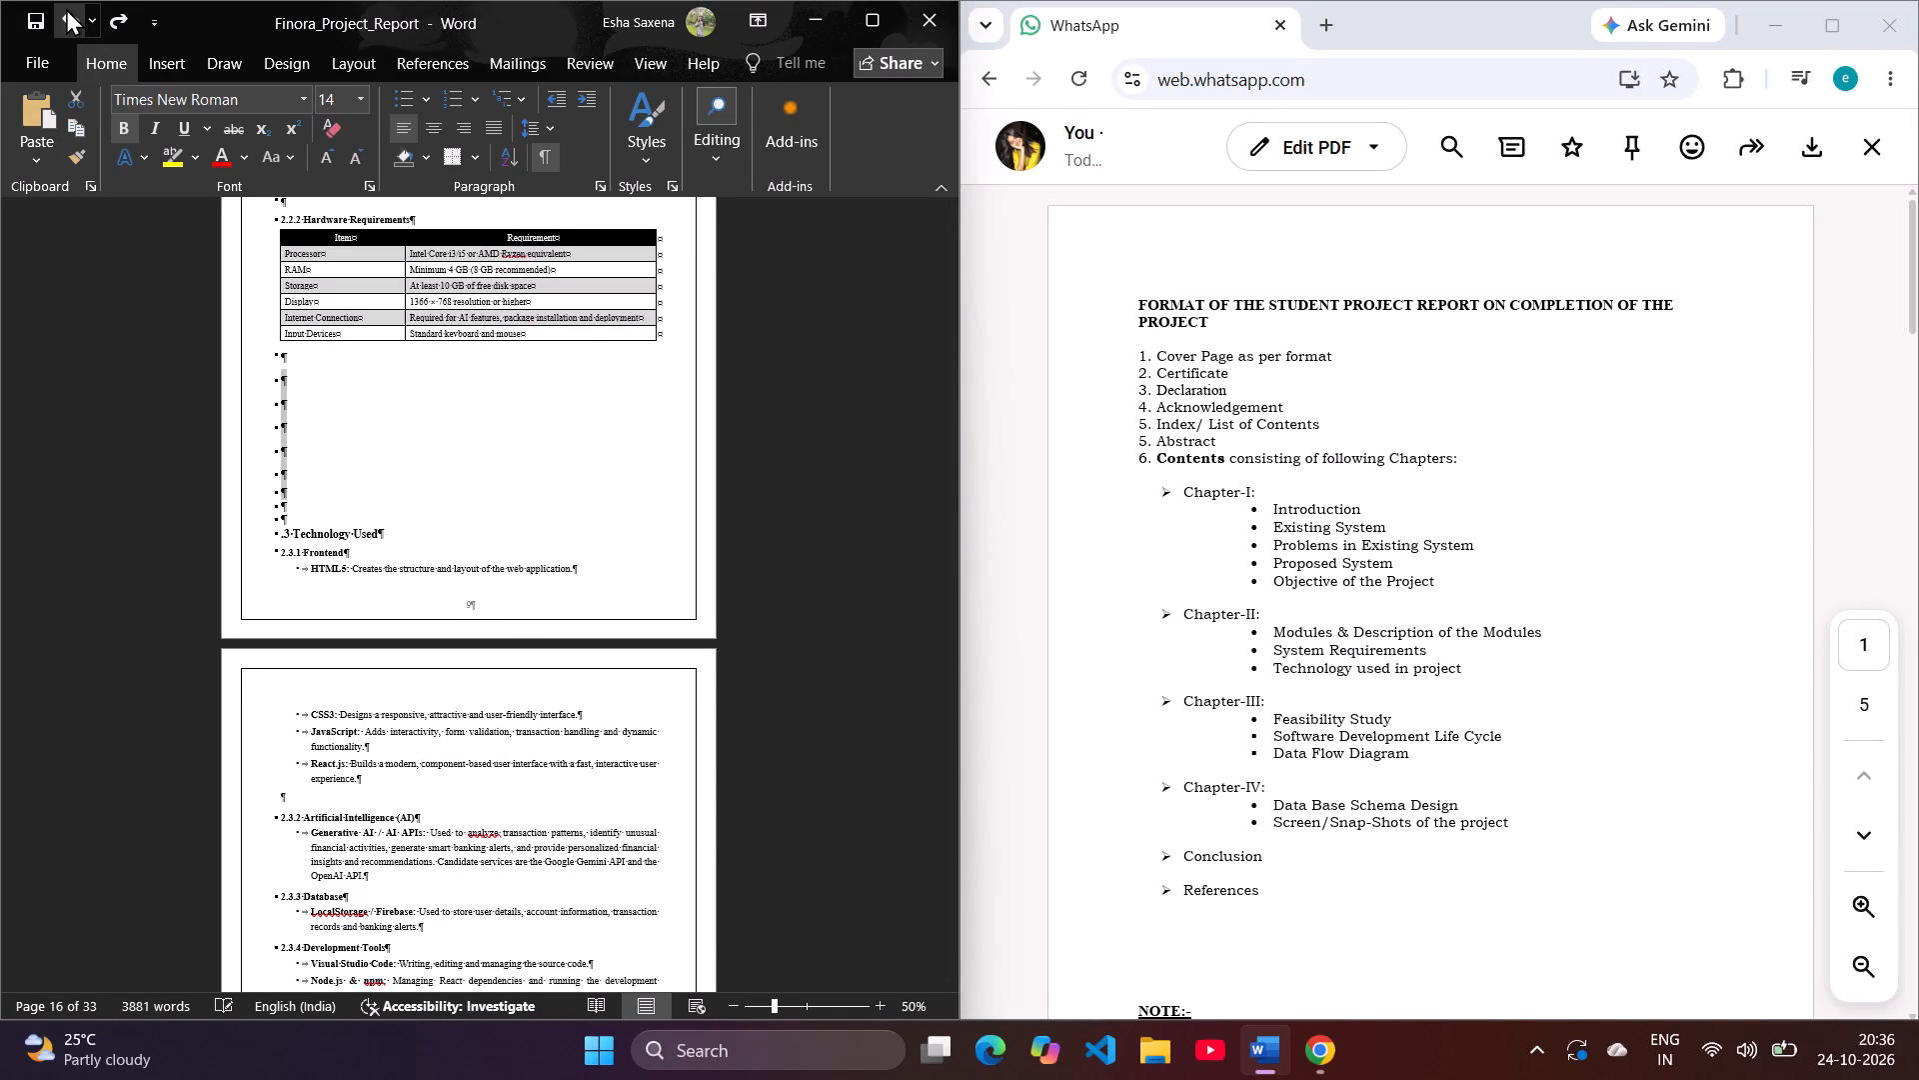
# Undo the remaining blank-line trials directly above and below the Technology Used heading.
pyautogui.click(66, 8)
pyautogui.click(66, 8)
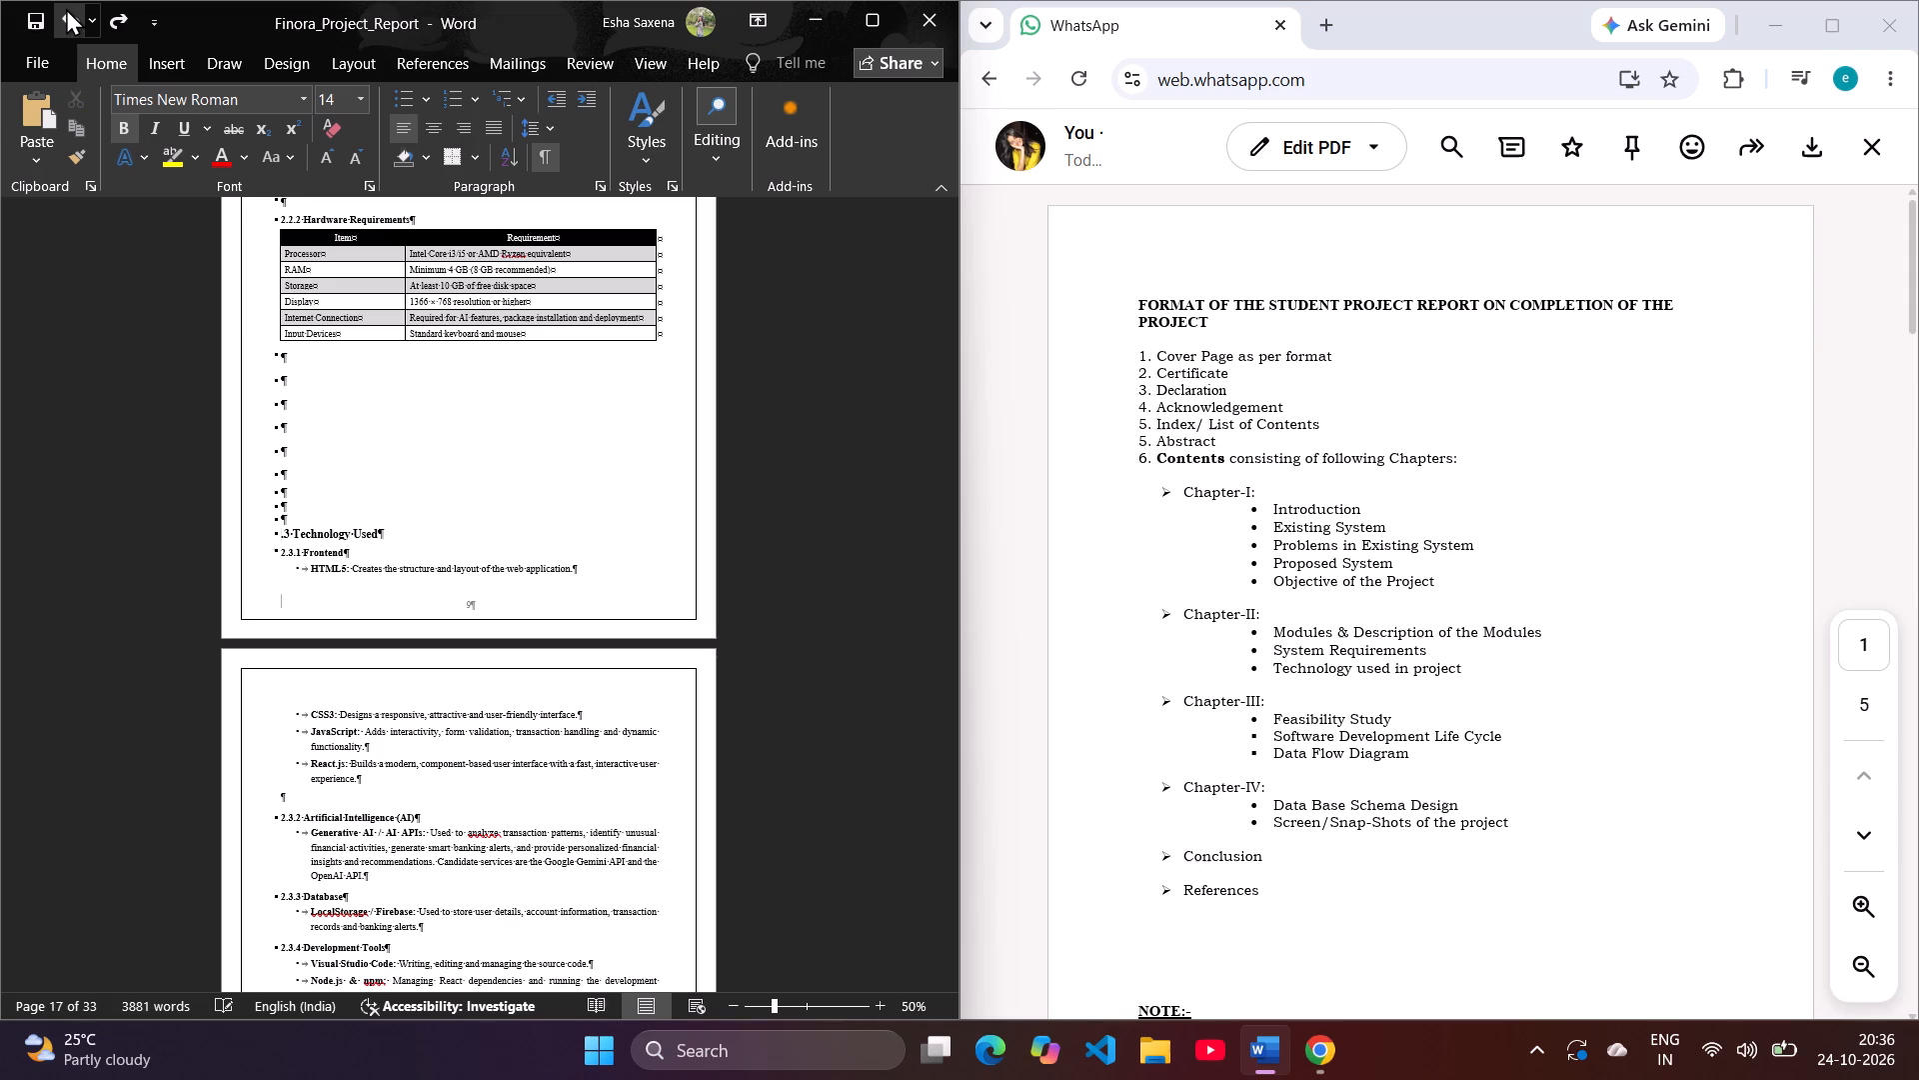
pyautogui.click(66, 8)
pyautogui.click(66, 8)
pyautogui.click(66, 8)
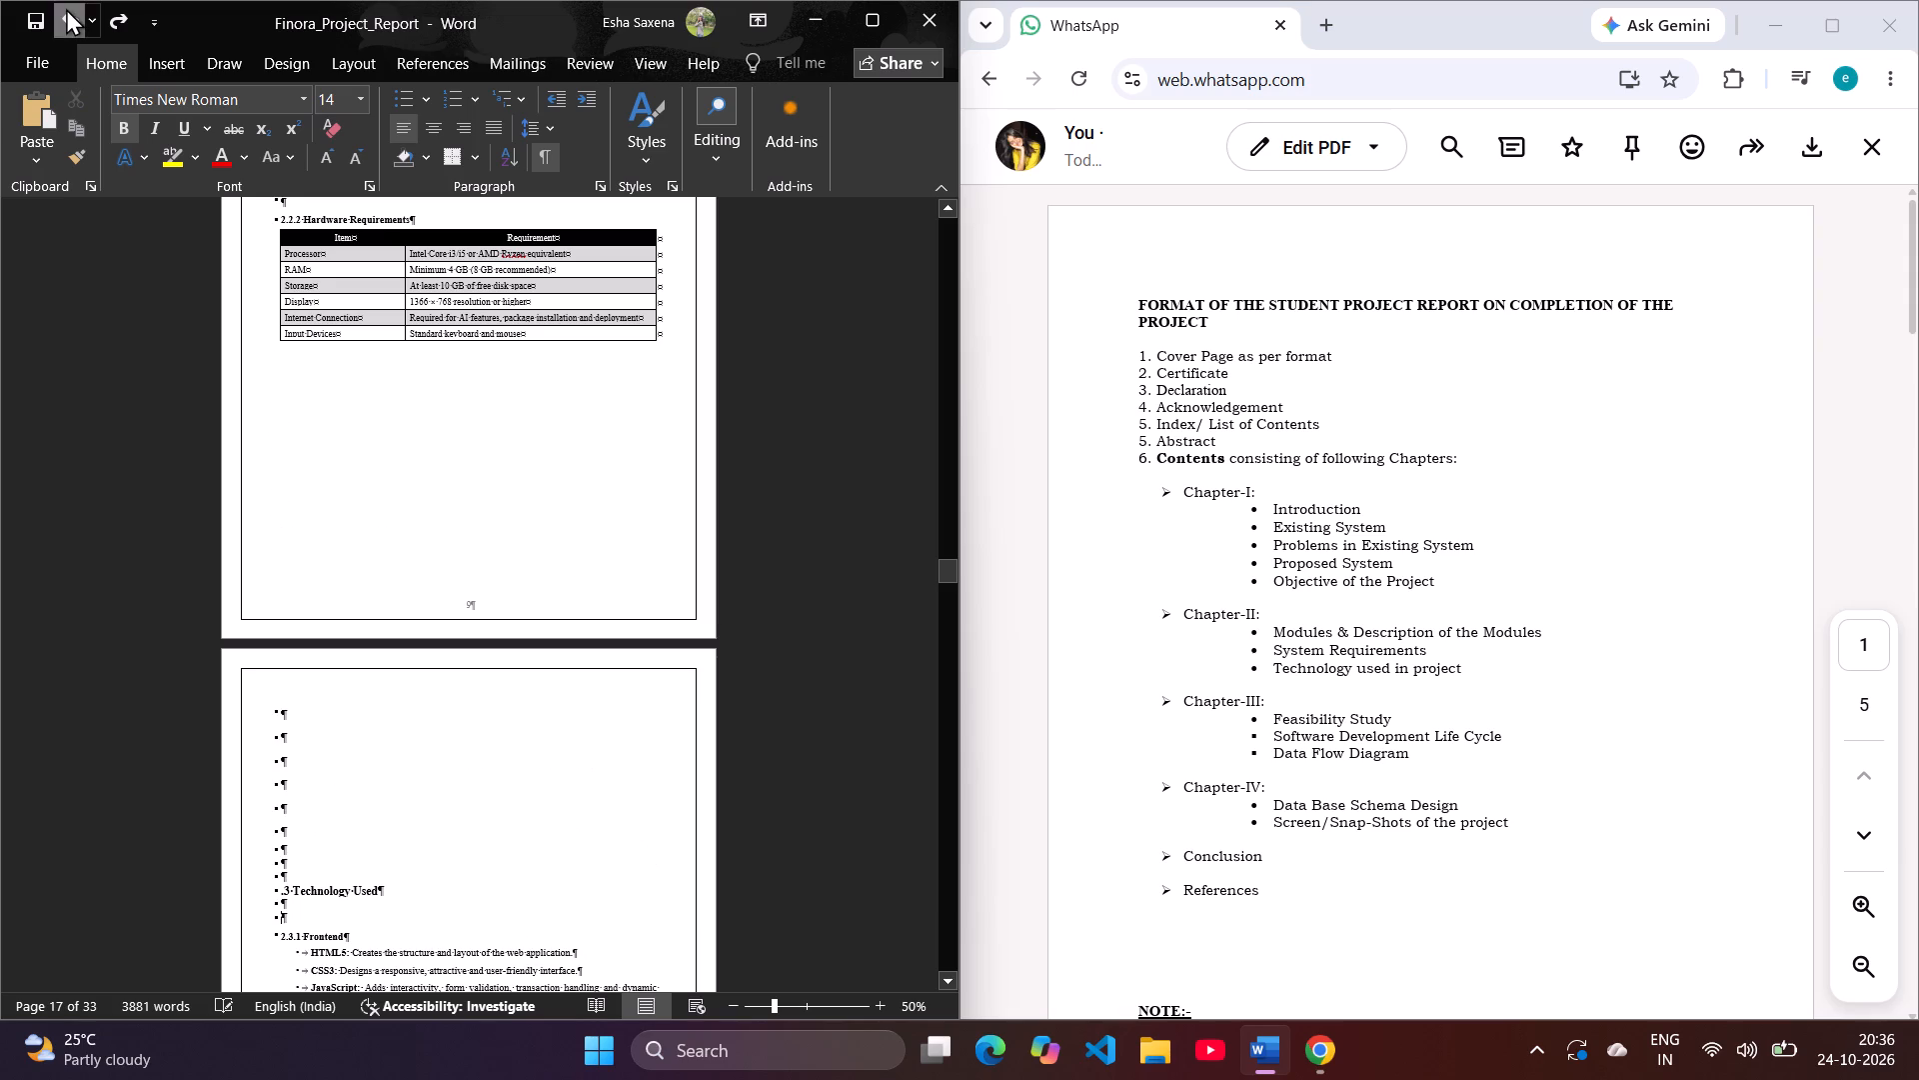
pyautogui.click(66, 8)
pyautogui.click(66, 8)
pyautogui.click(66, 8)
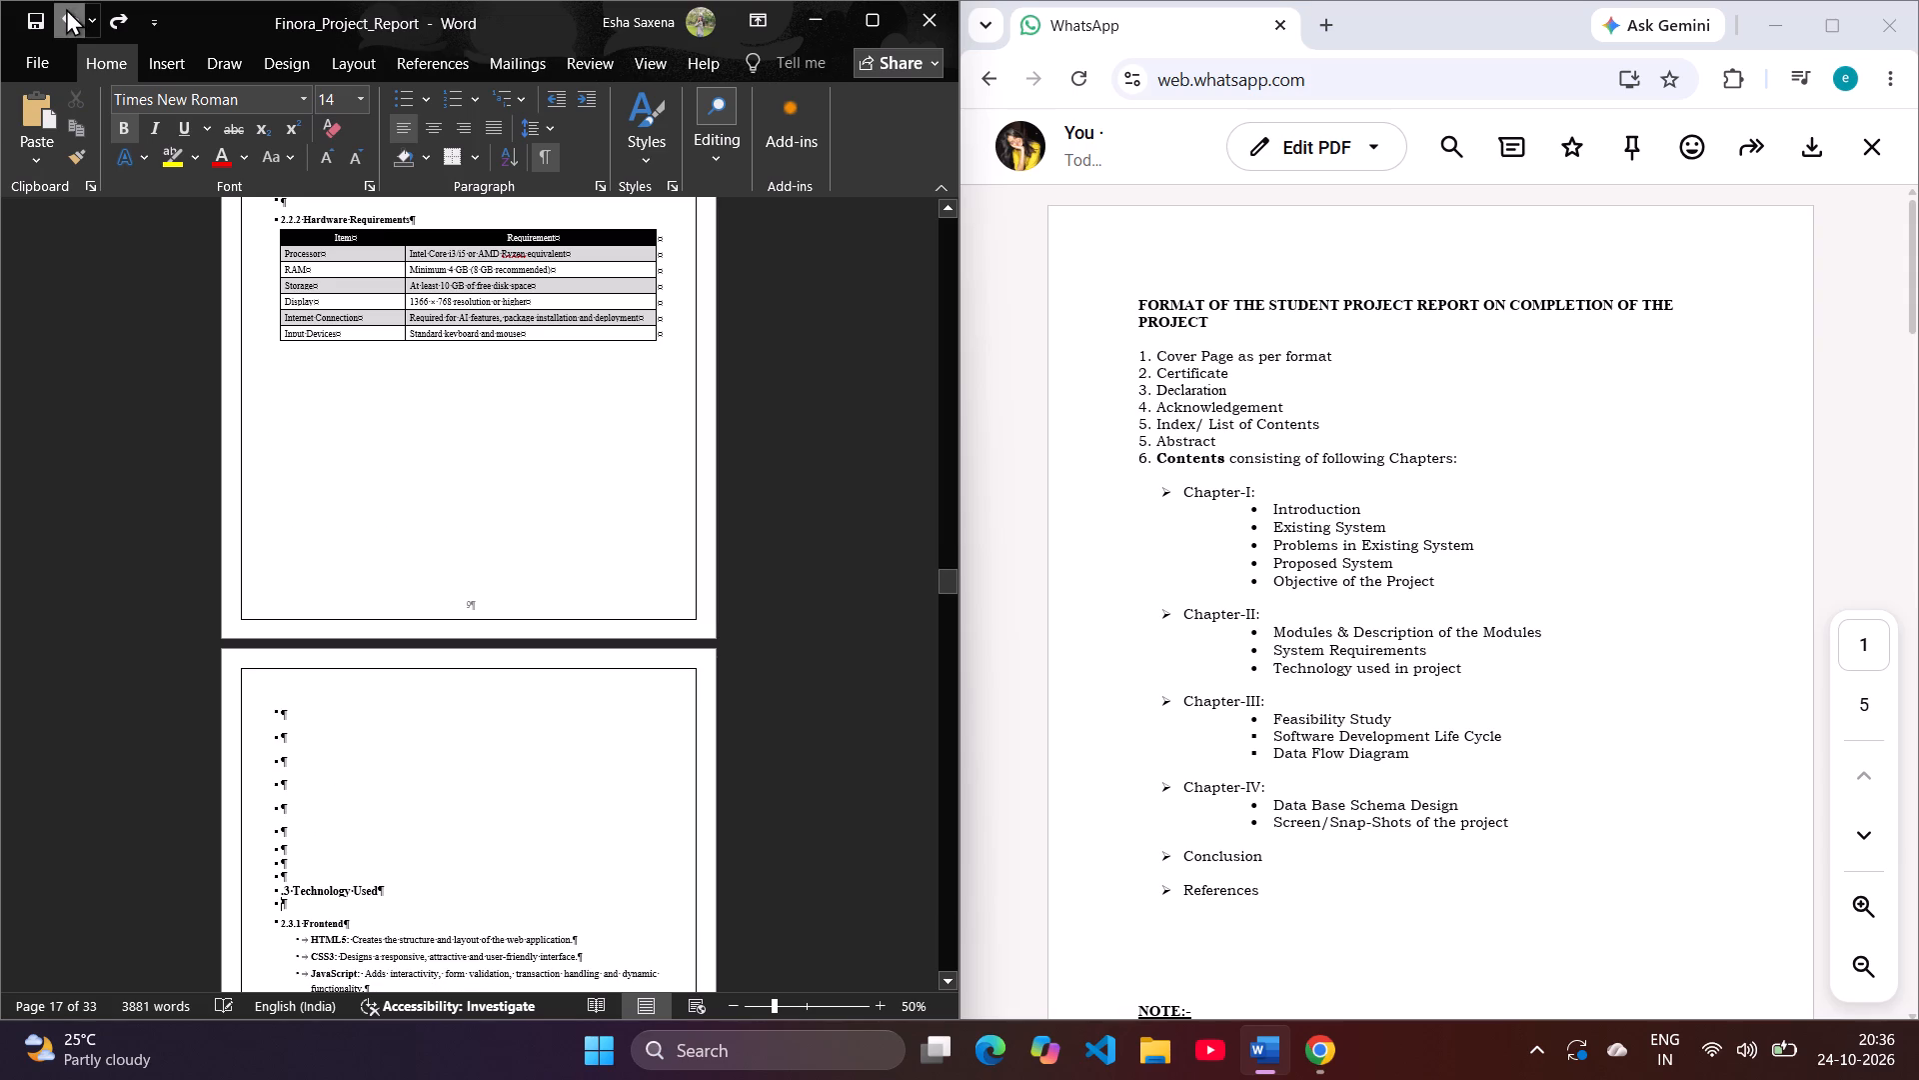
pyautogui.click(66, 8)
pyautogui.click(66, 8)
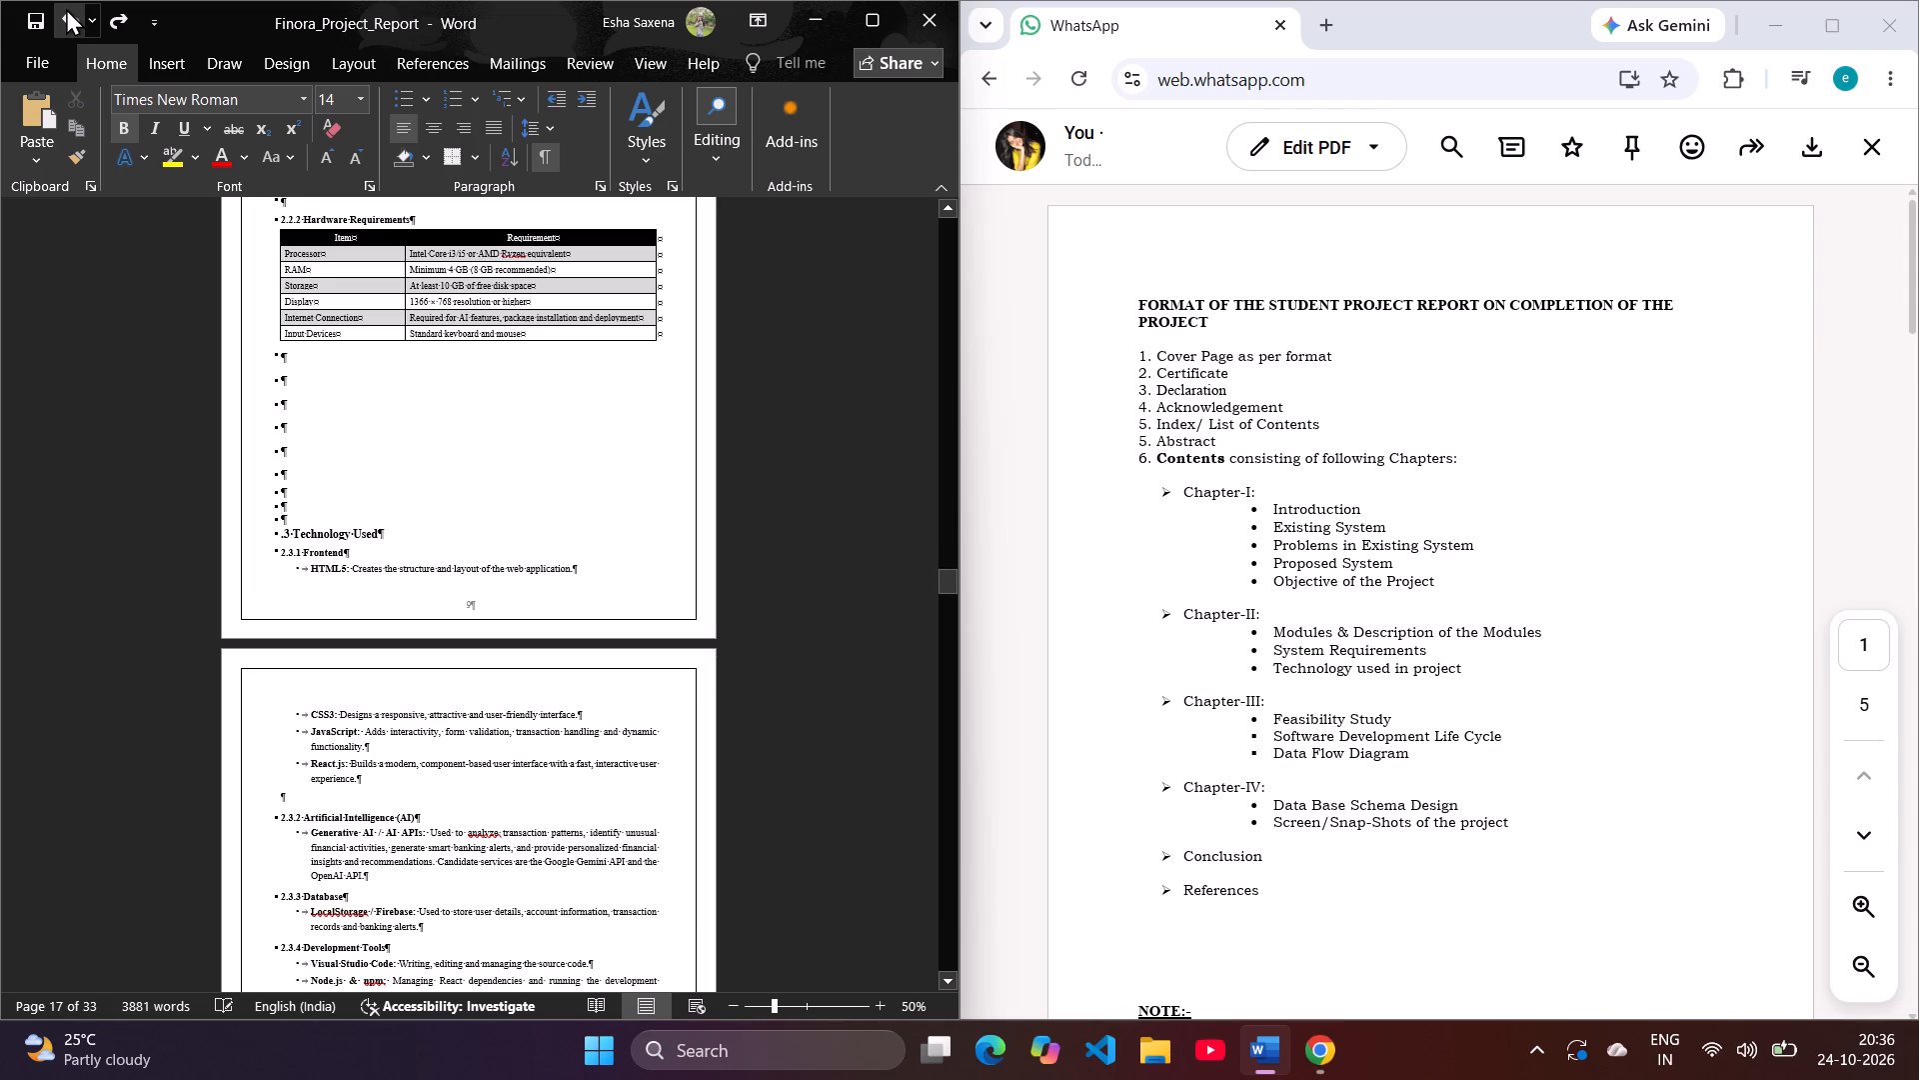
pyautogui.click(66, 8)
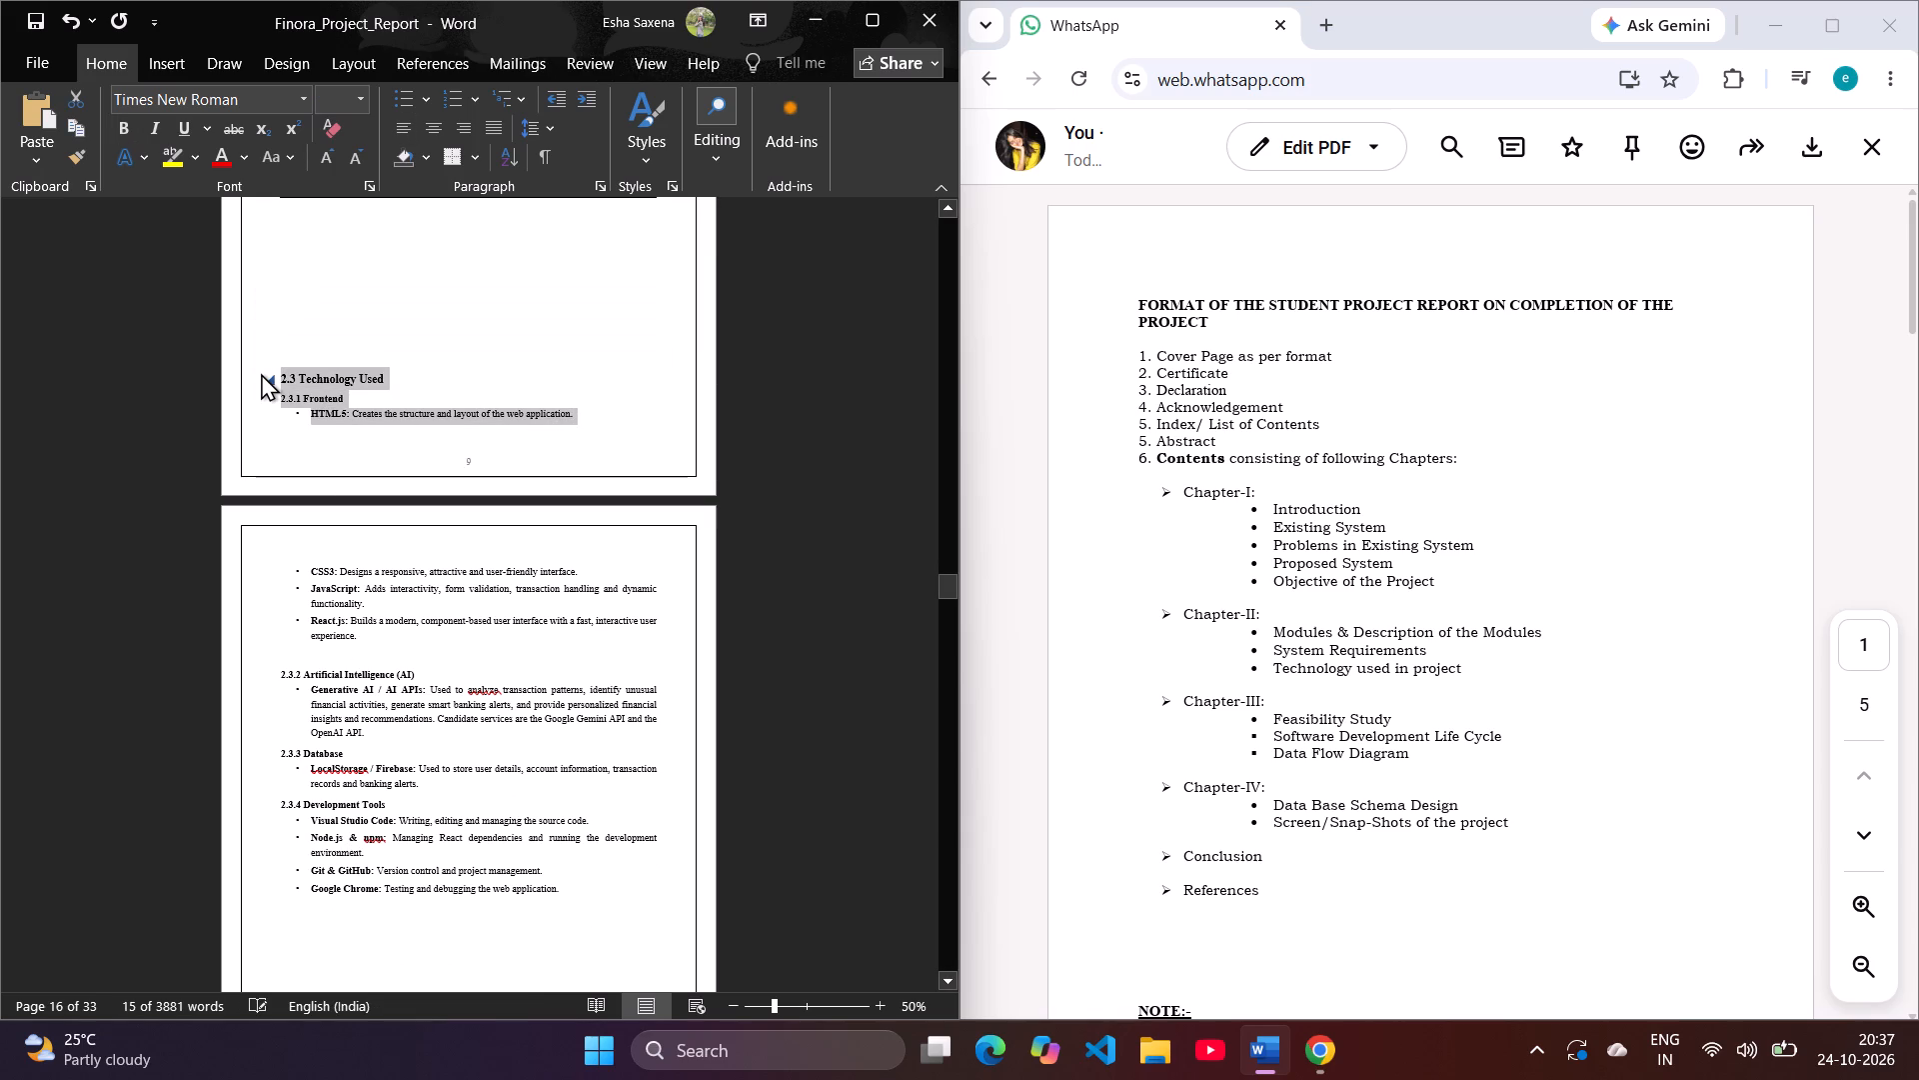
pyautogui.hotkey('ctrl', 'c')
pyautogui.click(292, 575)
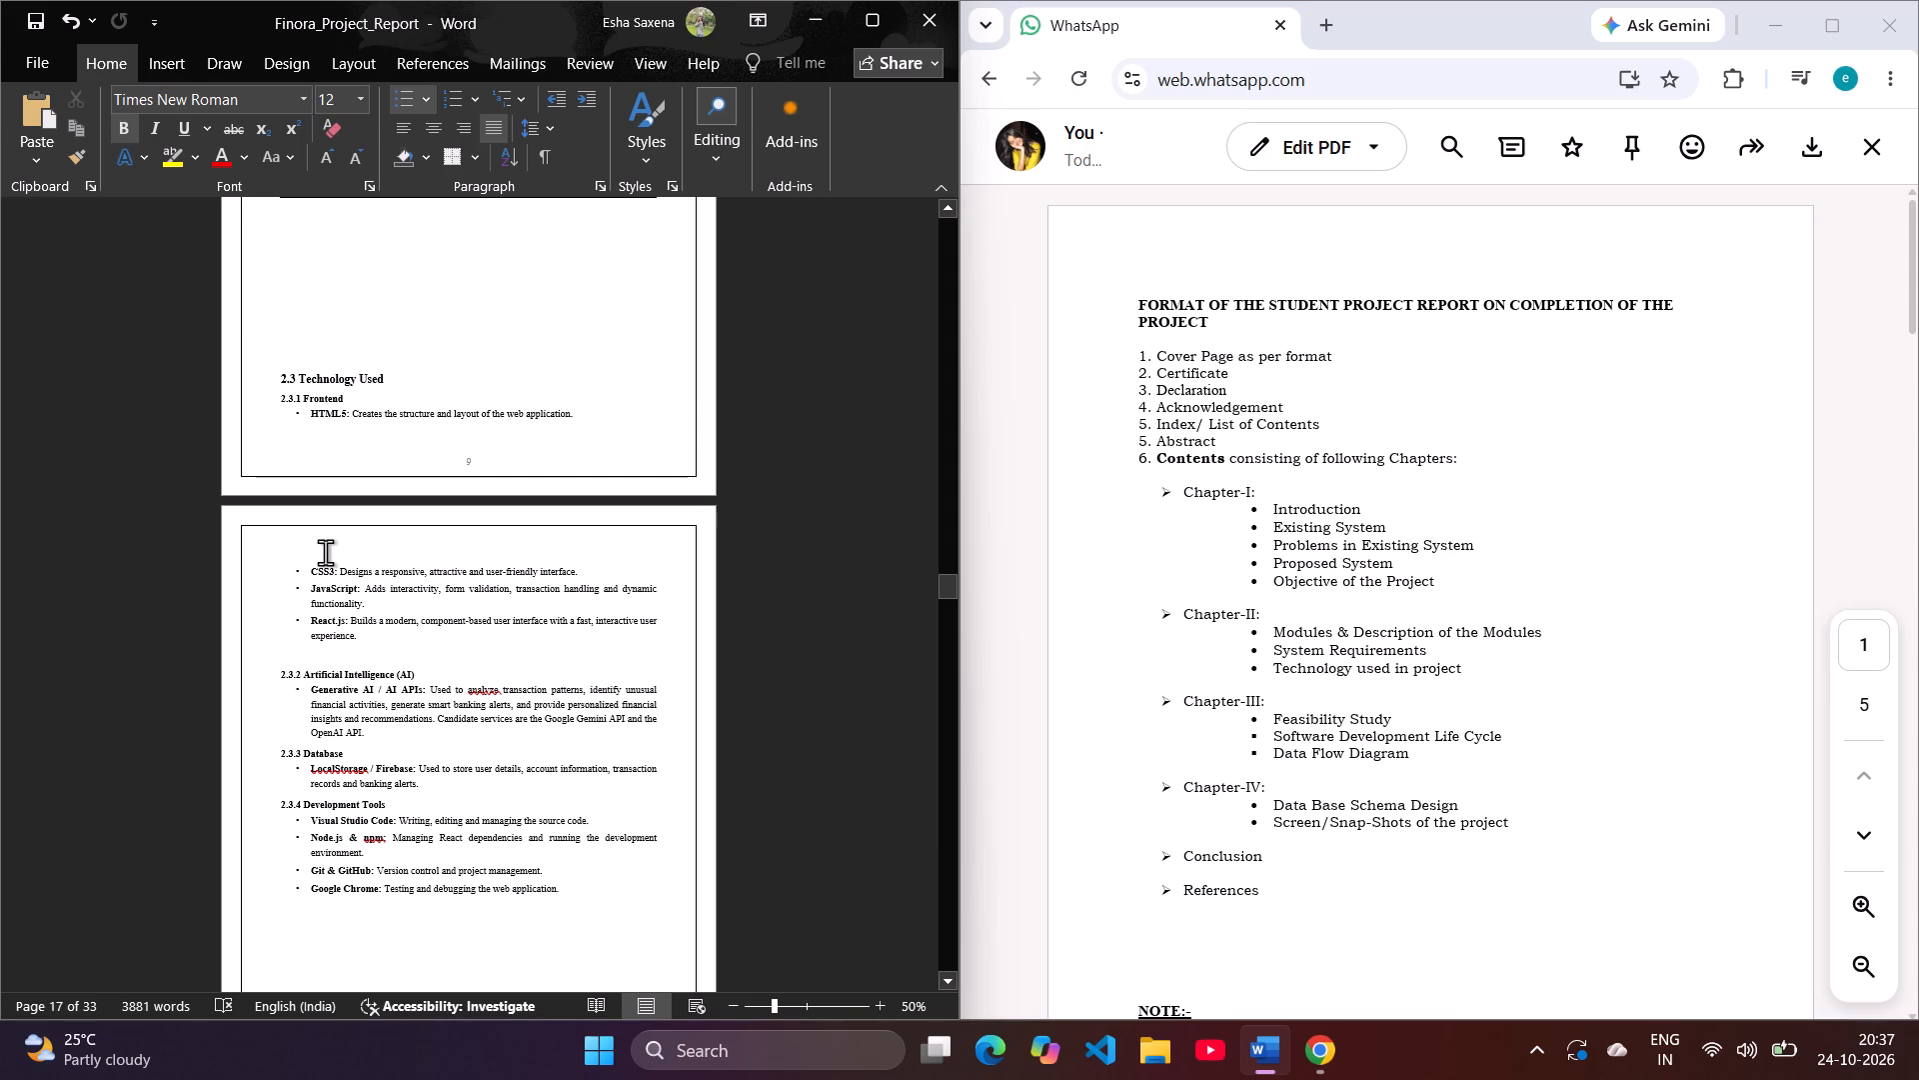
pyautogui.hotkey('ctrl', 'v')
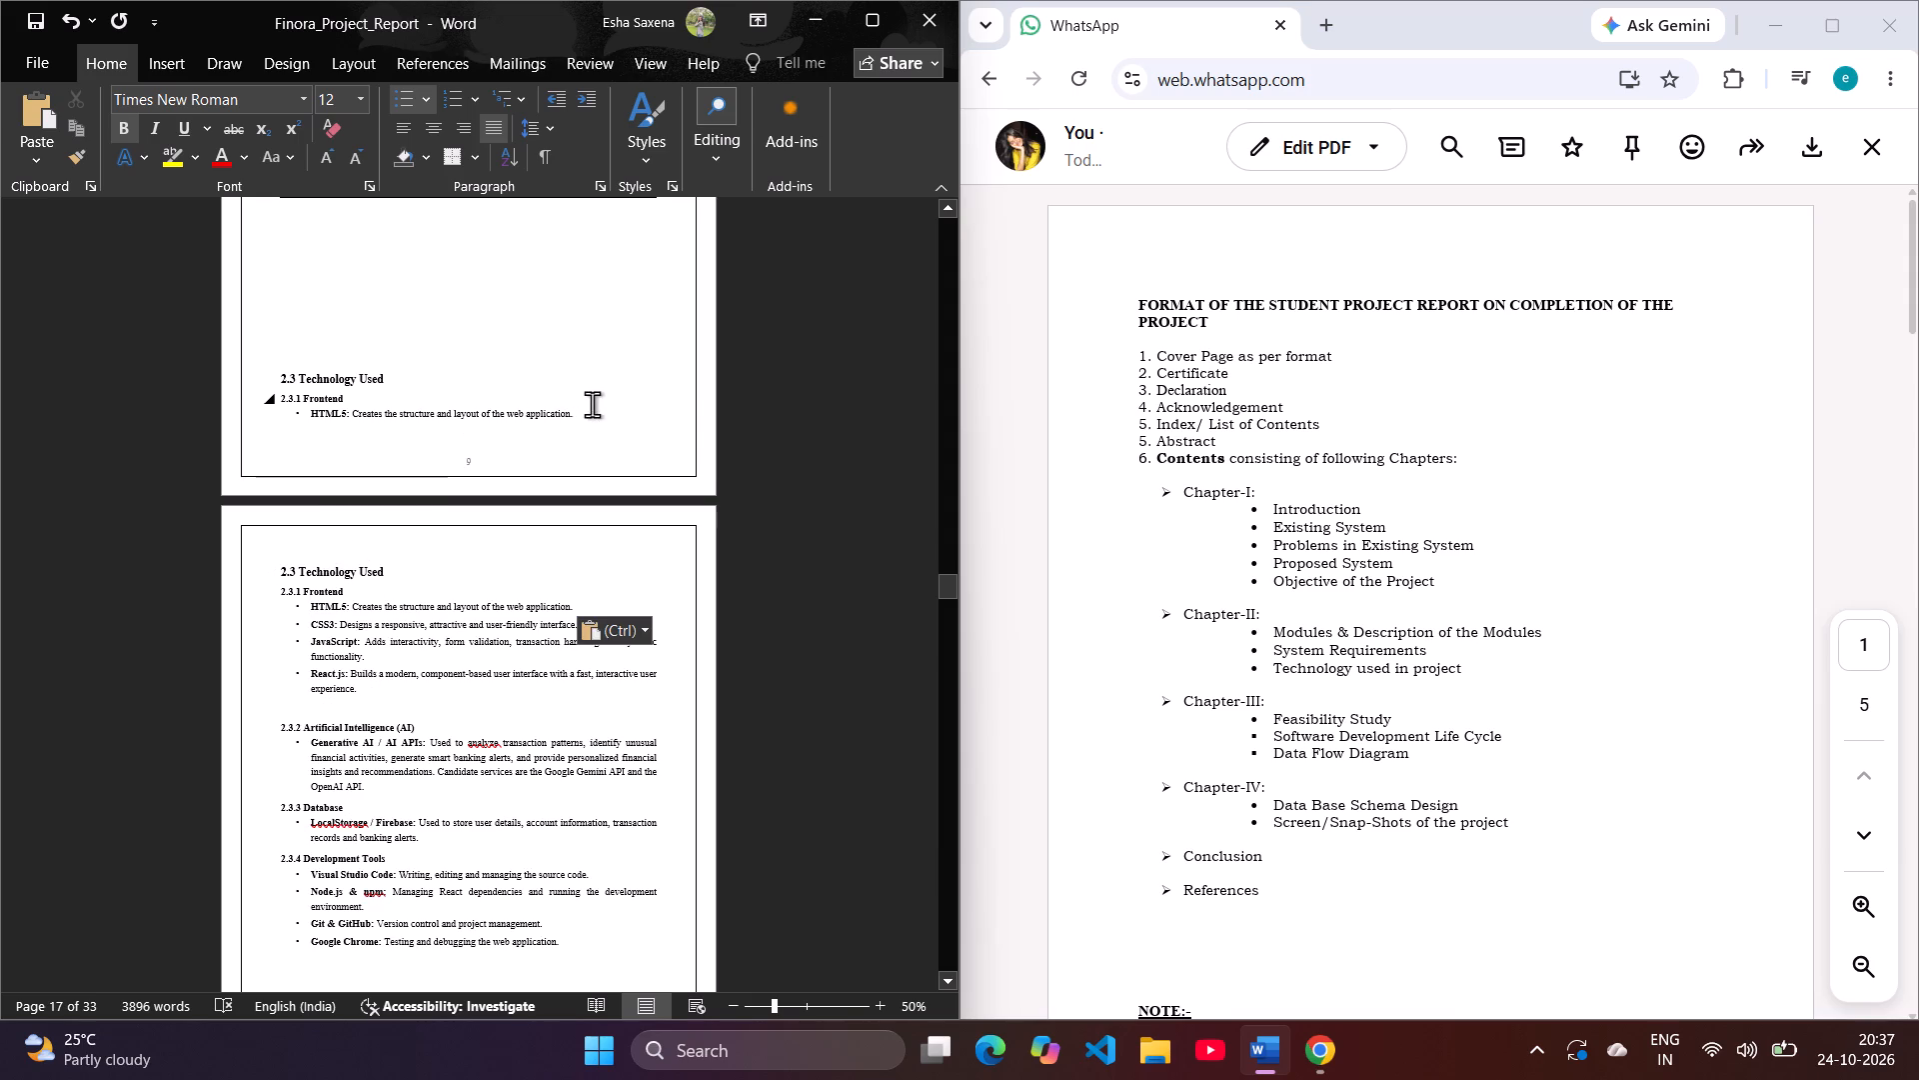
# Erase the original 2.3.1 Frontend subheading text on the earlier page down to its first digit.
pyautogui.moveTo(592, 404); pyautogui.dragTo(299, 393)
pyautogui.press('BackSpace')
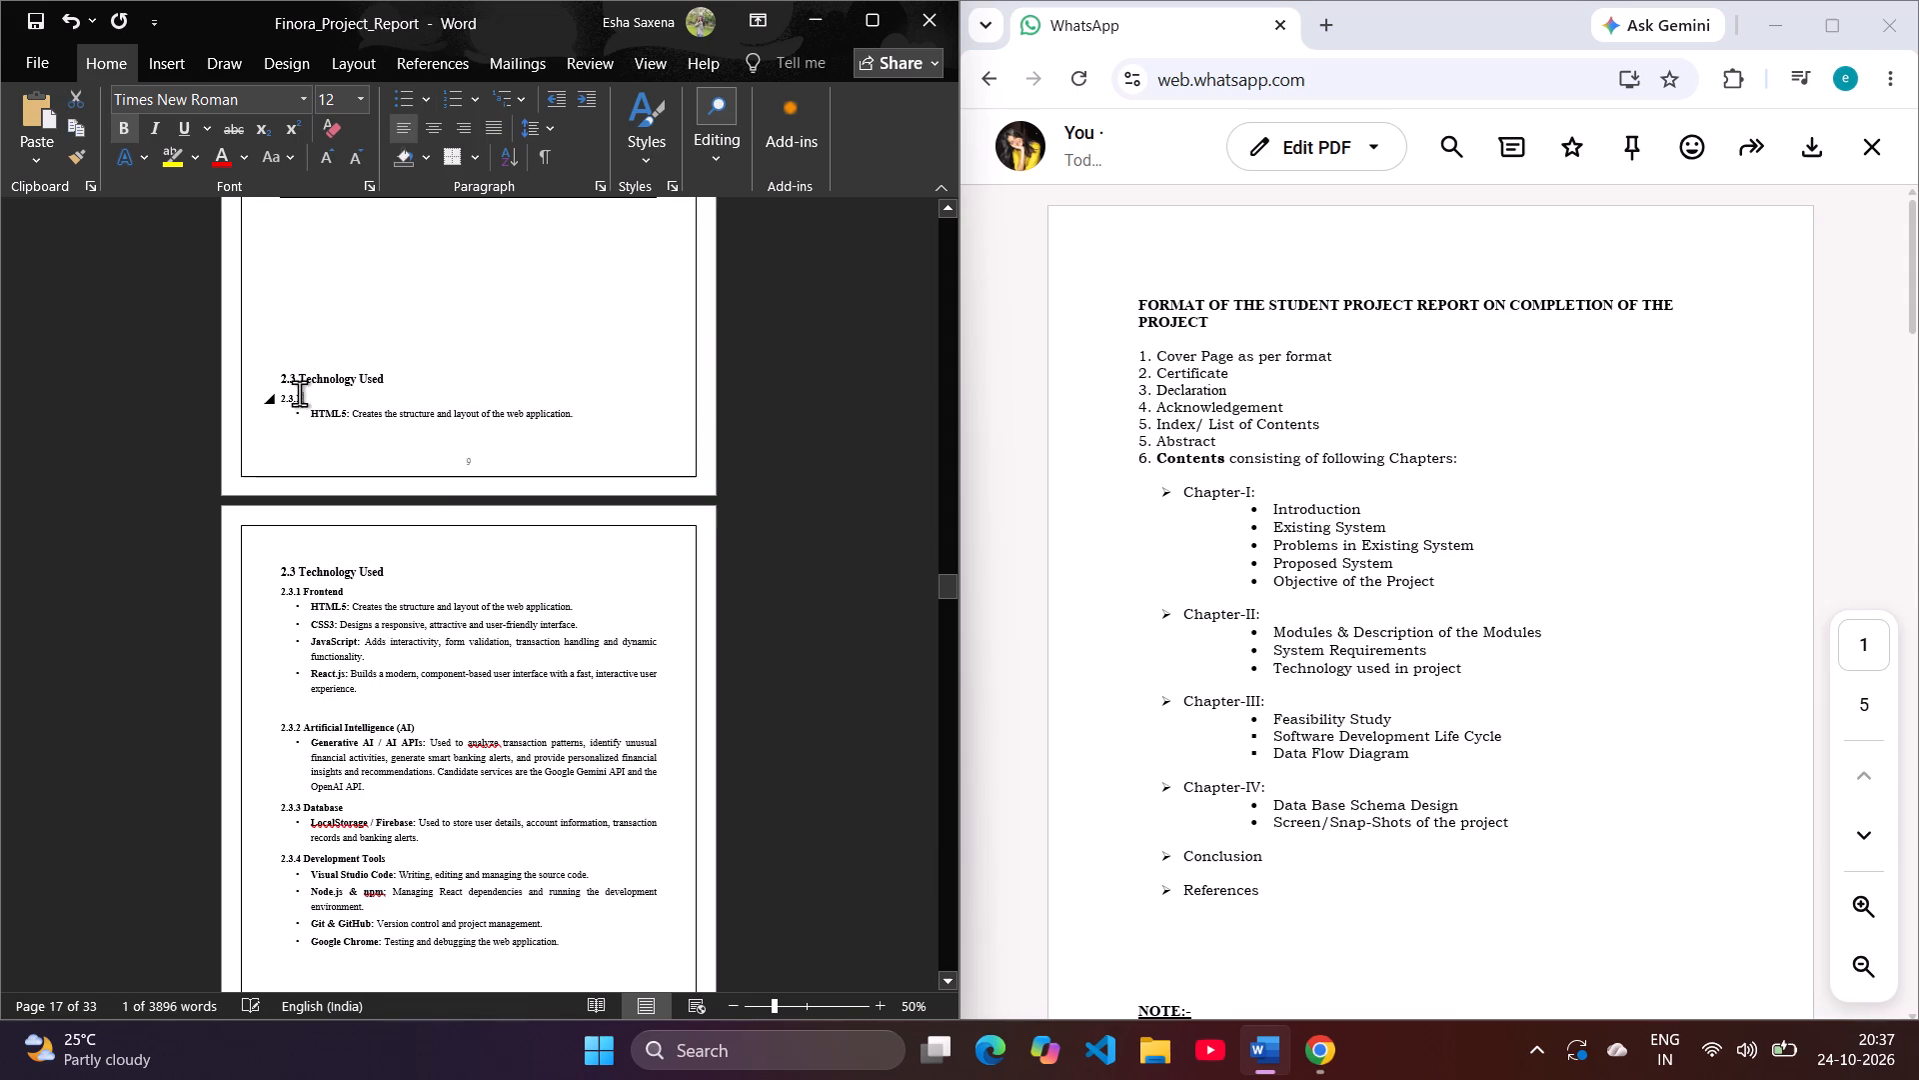
pyautogui.press('BackSpace')
pyautogui.press('BackSpace')
pyautogui.press('BackSpace')
pyautogui.press('BackSpace')
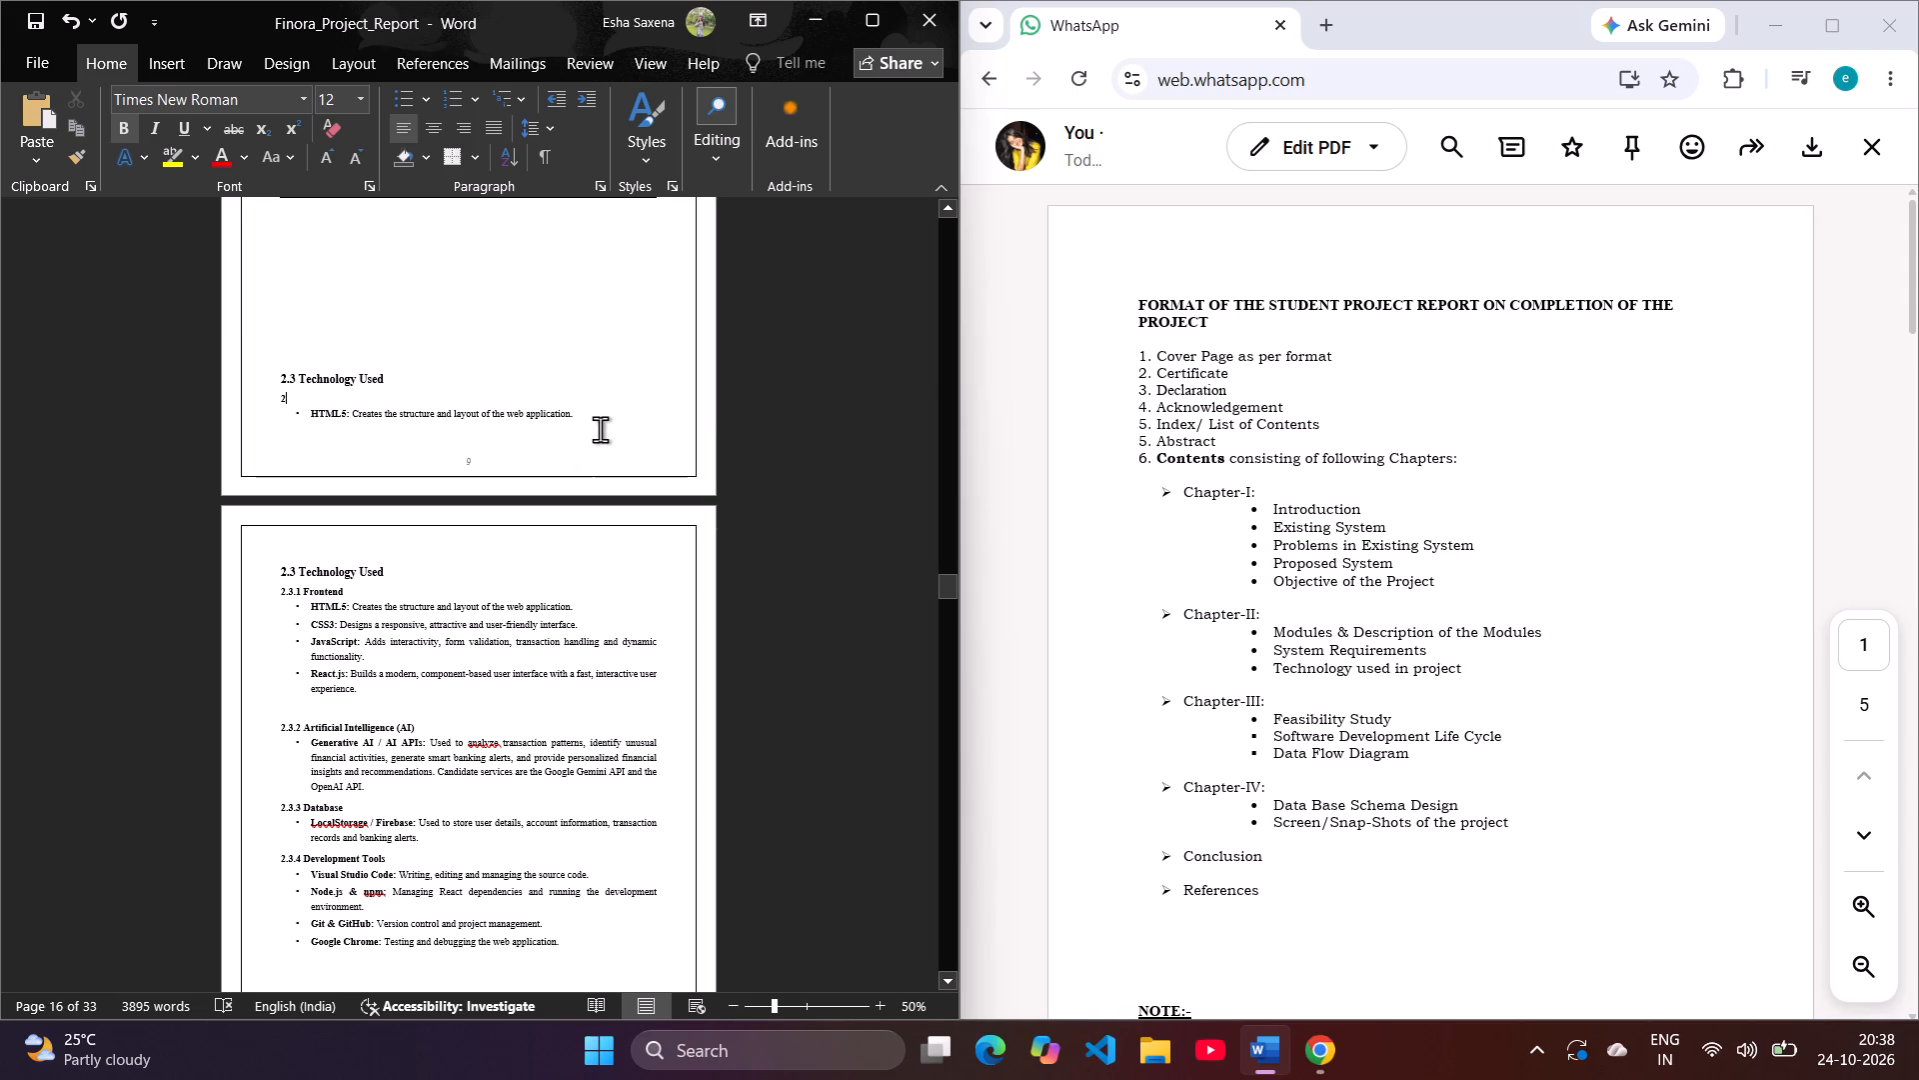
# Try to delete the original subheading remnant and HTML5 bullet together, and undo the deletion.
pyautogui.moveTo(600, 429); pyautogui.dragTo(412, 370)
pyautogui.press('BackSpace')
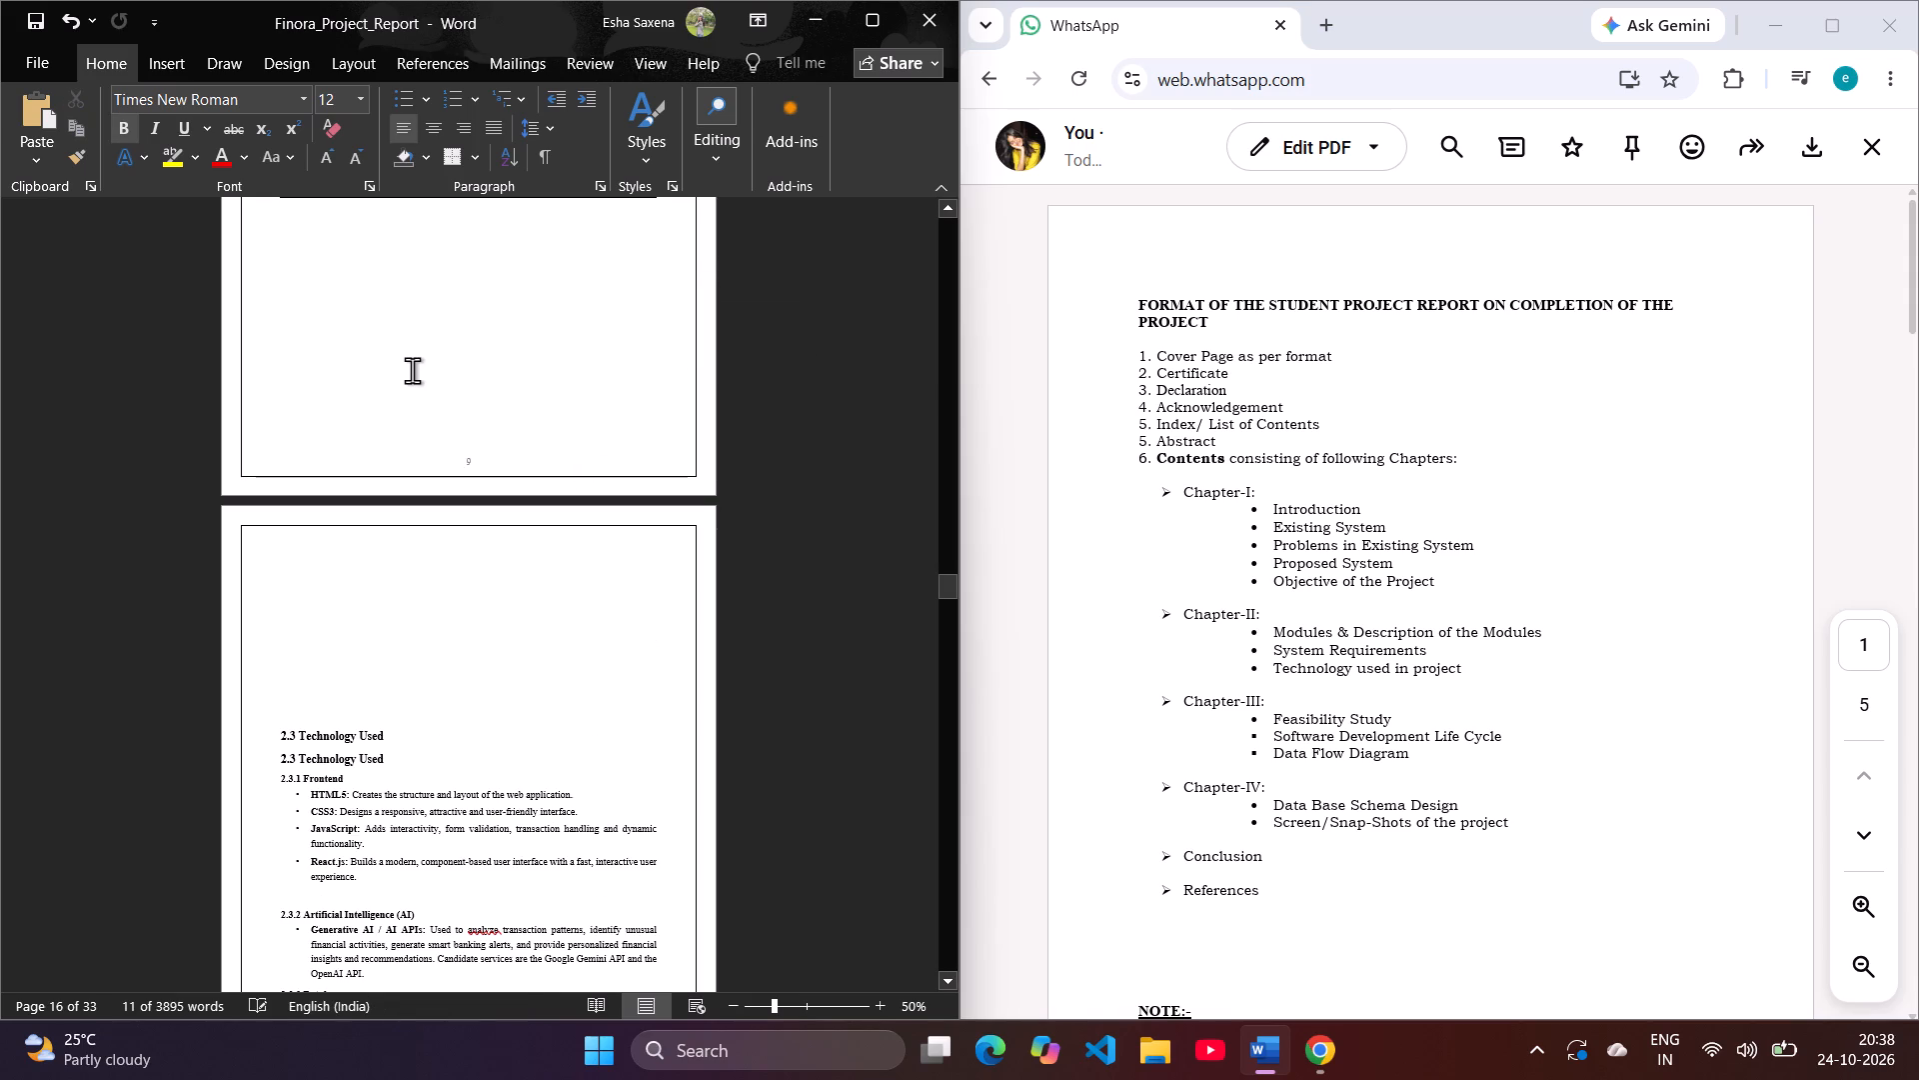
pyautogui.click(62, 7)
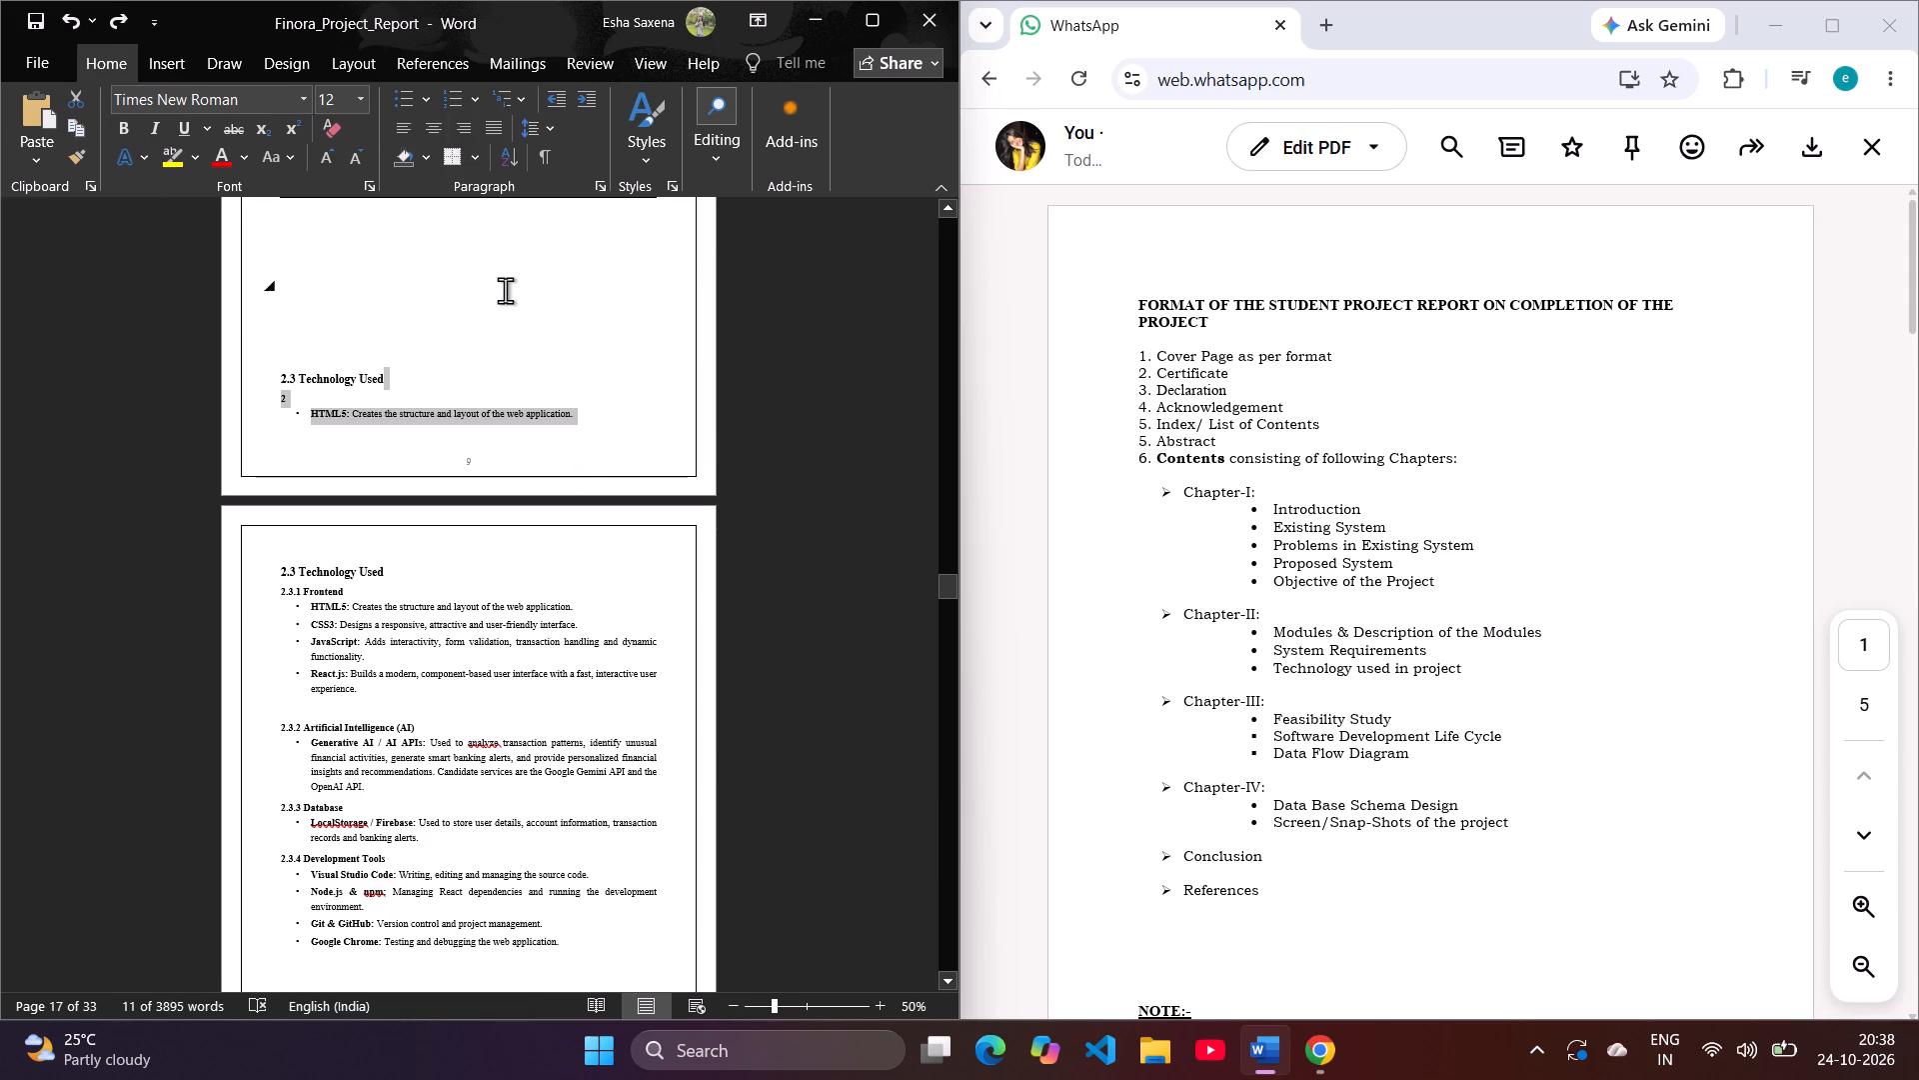
# Delete the original HTML5 bullet and its text on the earlier page, undoing the extra deletion that joins it to the subheading remnant.
pyautogui.click(576, 422)
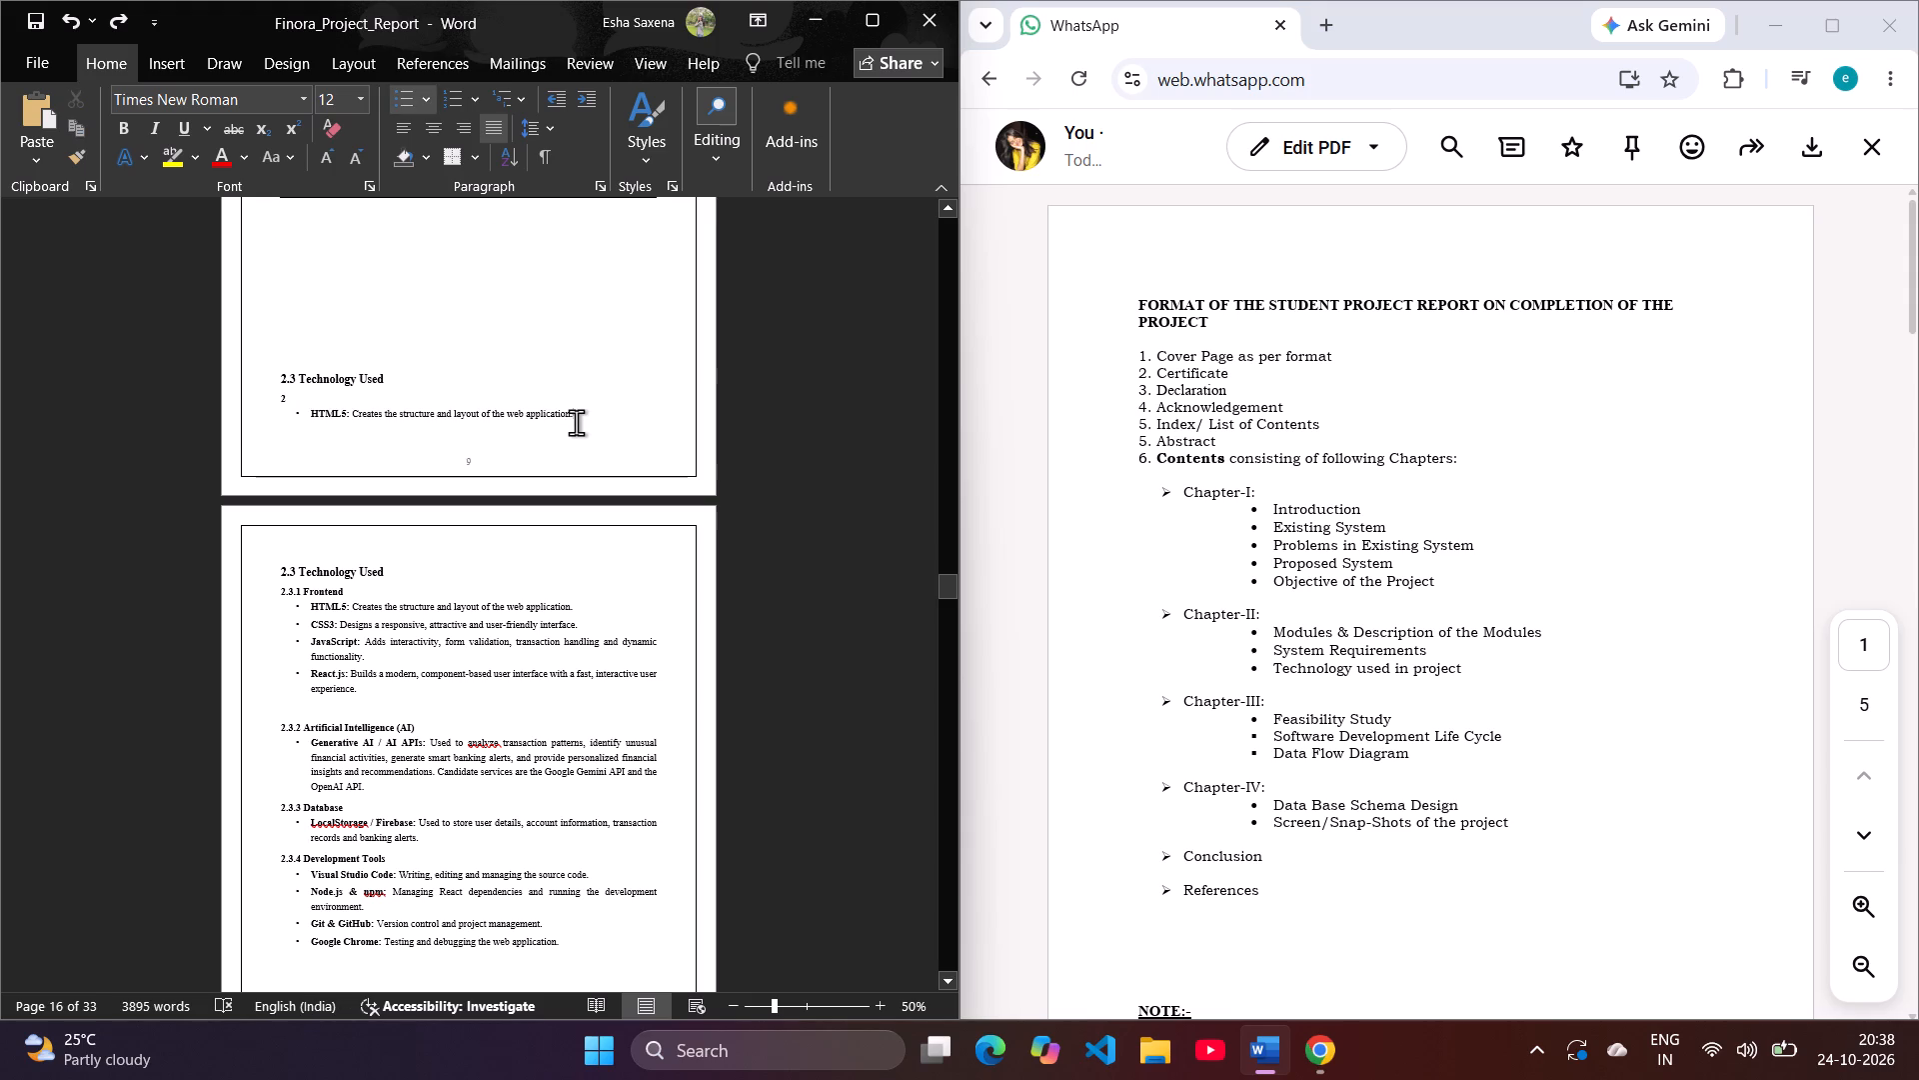
pyautogui.press('BackSpace')
pyautogui.press('BackSpace')
pyautogui.press('BackSpace')
pyautogui.press('BackSpace')
pyautogui.press('BackSpace')
pyautogui.press('BackSpace')
pyautogui.press('BackSpace')
pyautogui.press('BackSpace')
pyautogui.press('BackSpace')
pyautogui.press('BackSpace')
pyautogui.press('BackSpace')
pyautogui.press('BackSpace')
pyautogui.press('BackSpace')
pyautogui.press('BackSpace')
pyautogui.press('BackSpace')
pyautogui.press('BackSpace')
pyautogui.press('BackSpace')
pyautogui.press('BackSpace')
pyautogui.press('BackSpace')
pyautogui.press('BackSpace')
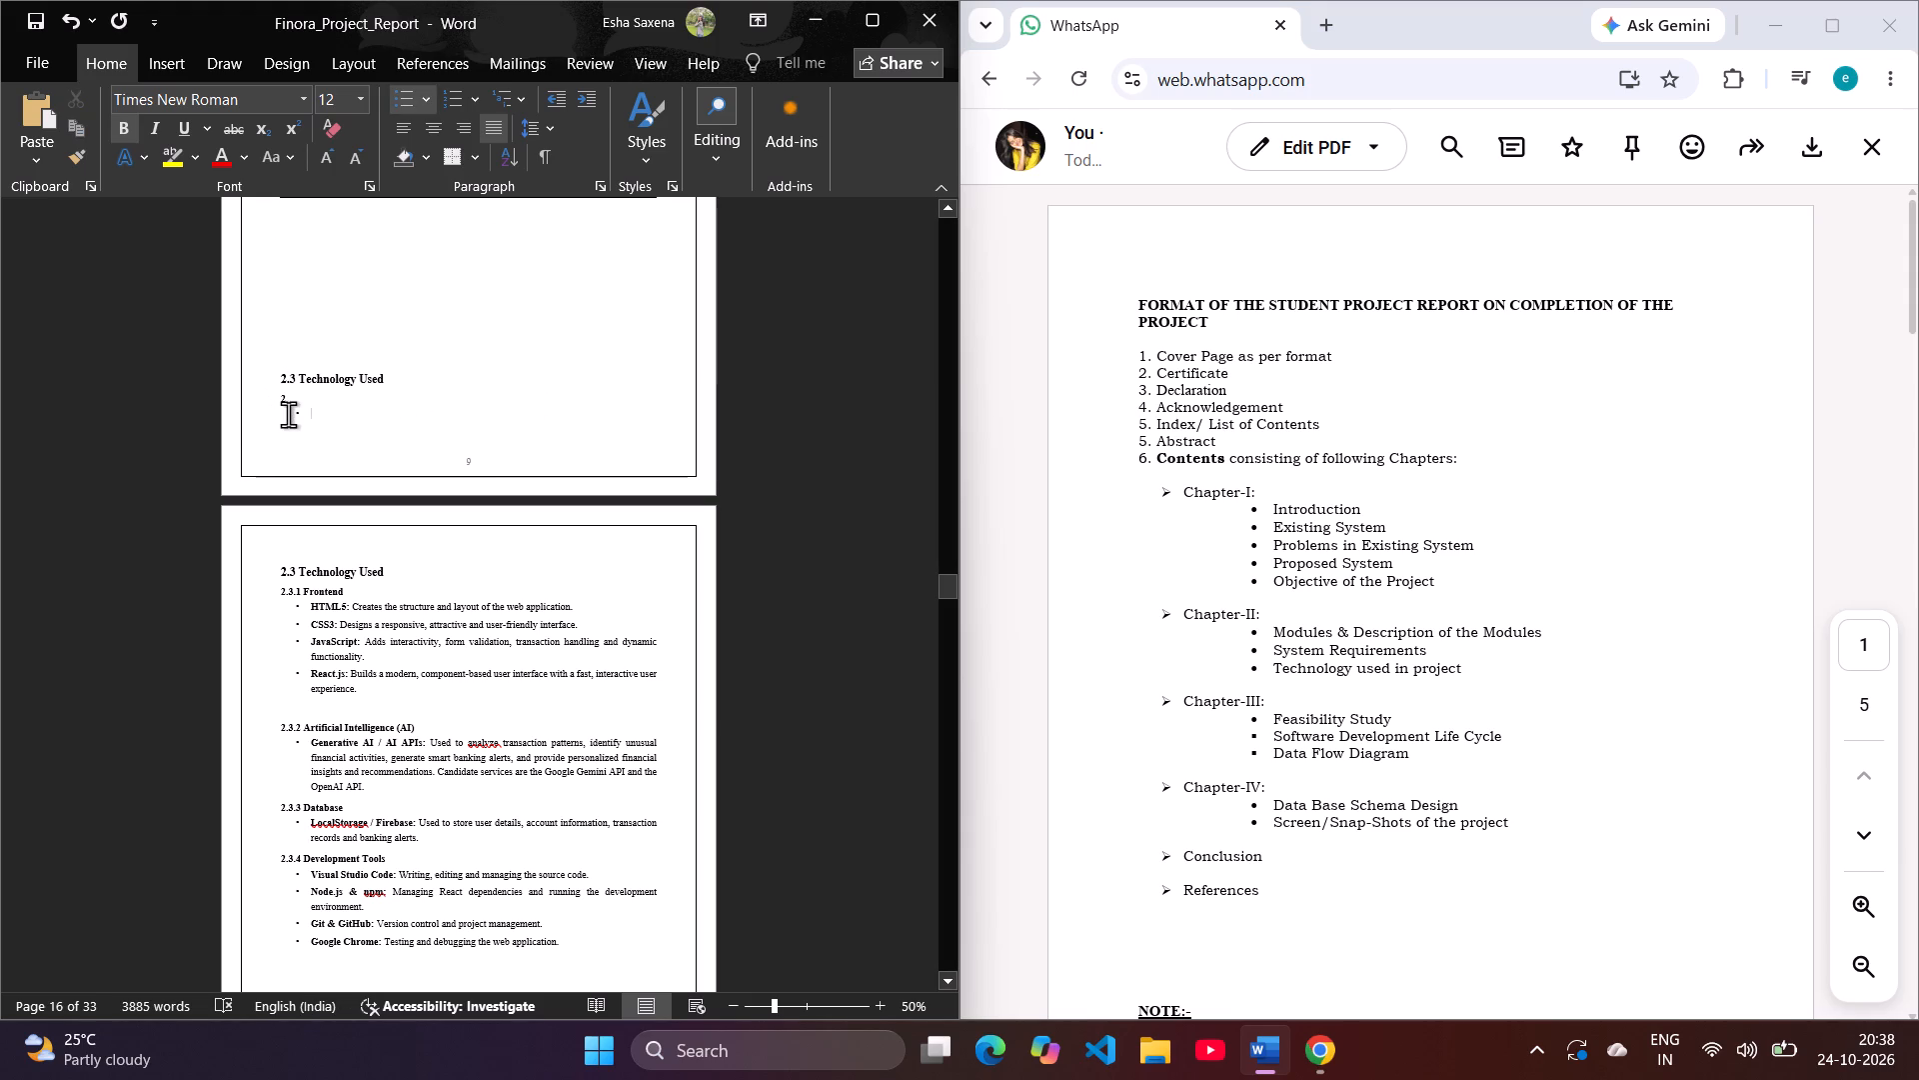
pyautogui.press('BackSpace')
pyautogui.press('BackSpace')
pyautogui.press('BackSpace')
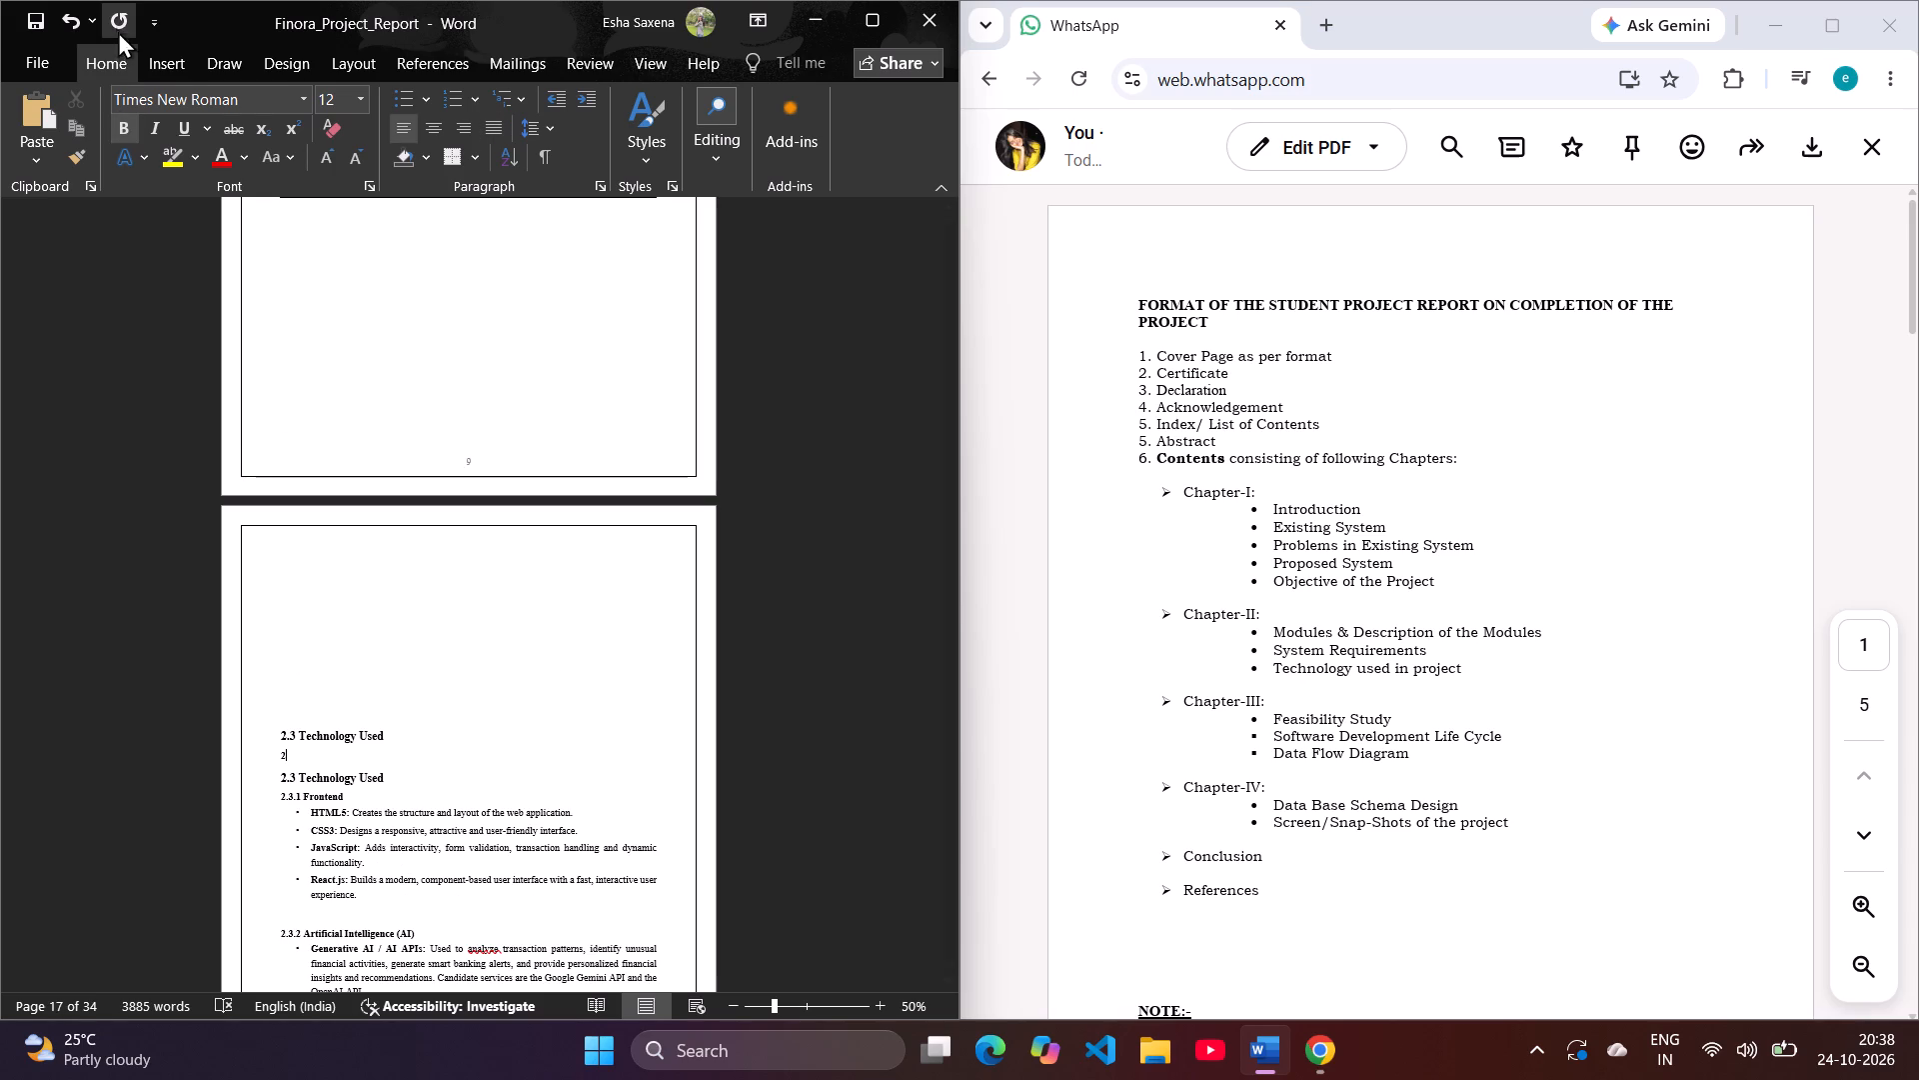
pyautogui.click(69, 10)
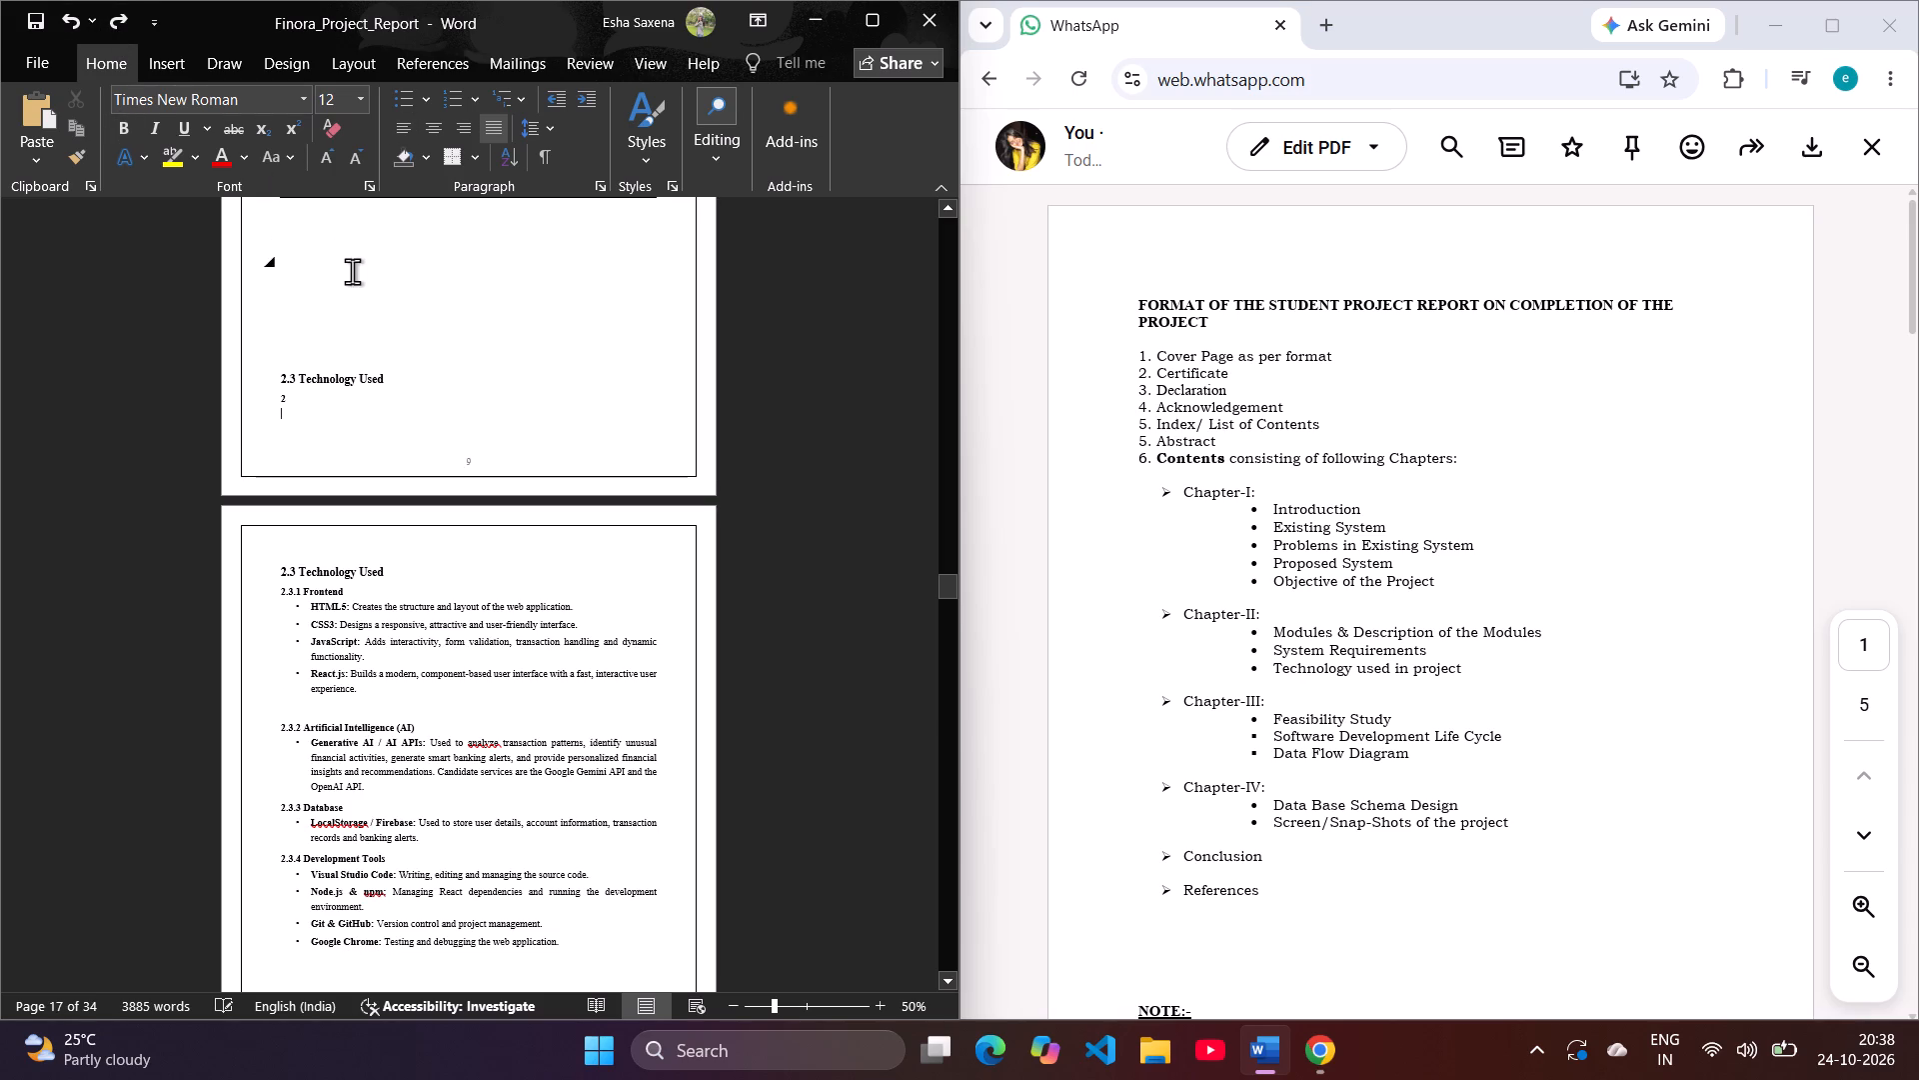
# Delete the original 2.3 Technology Used heading text at the bottom of the earlier page.
pyautogui.click(407, 385)
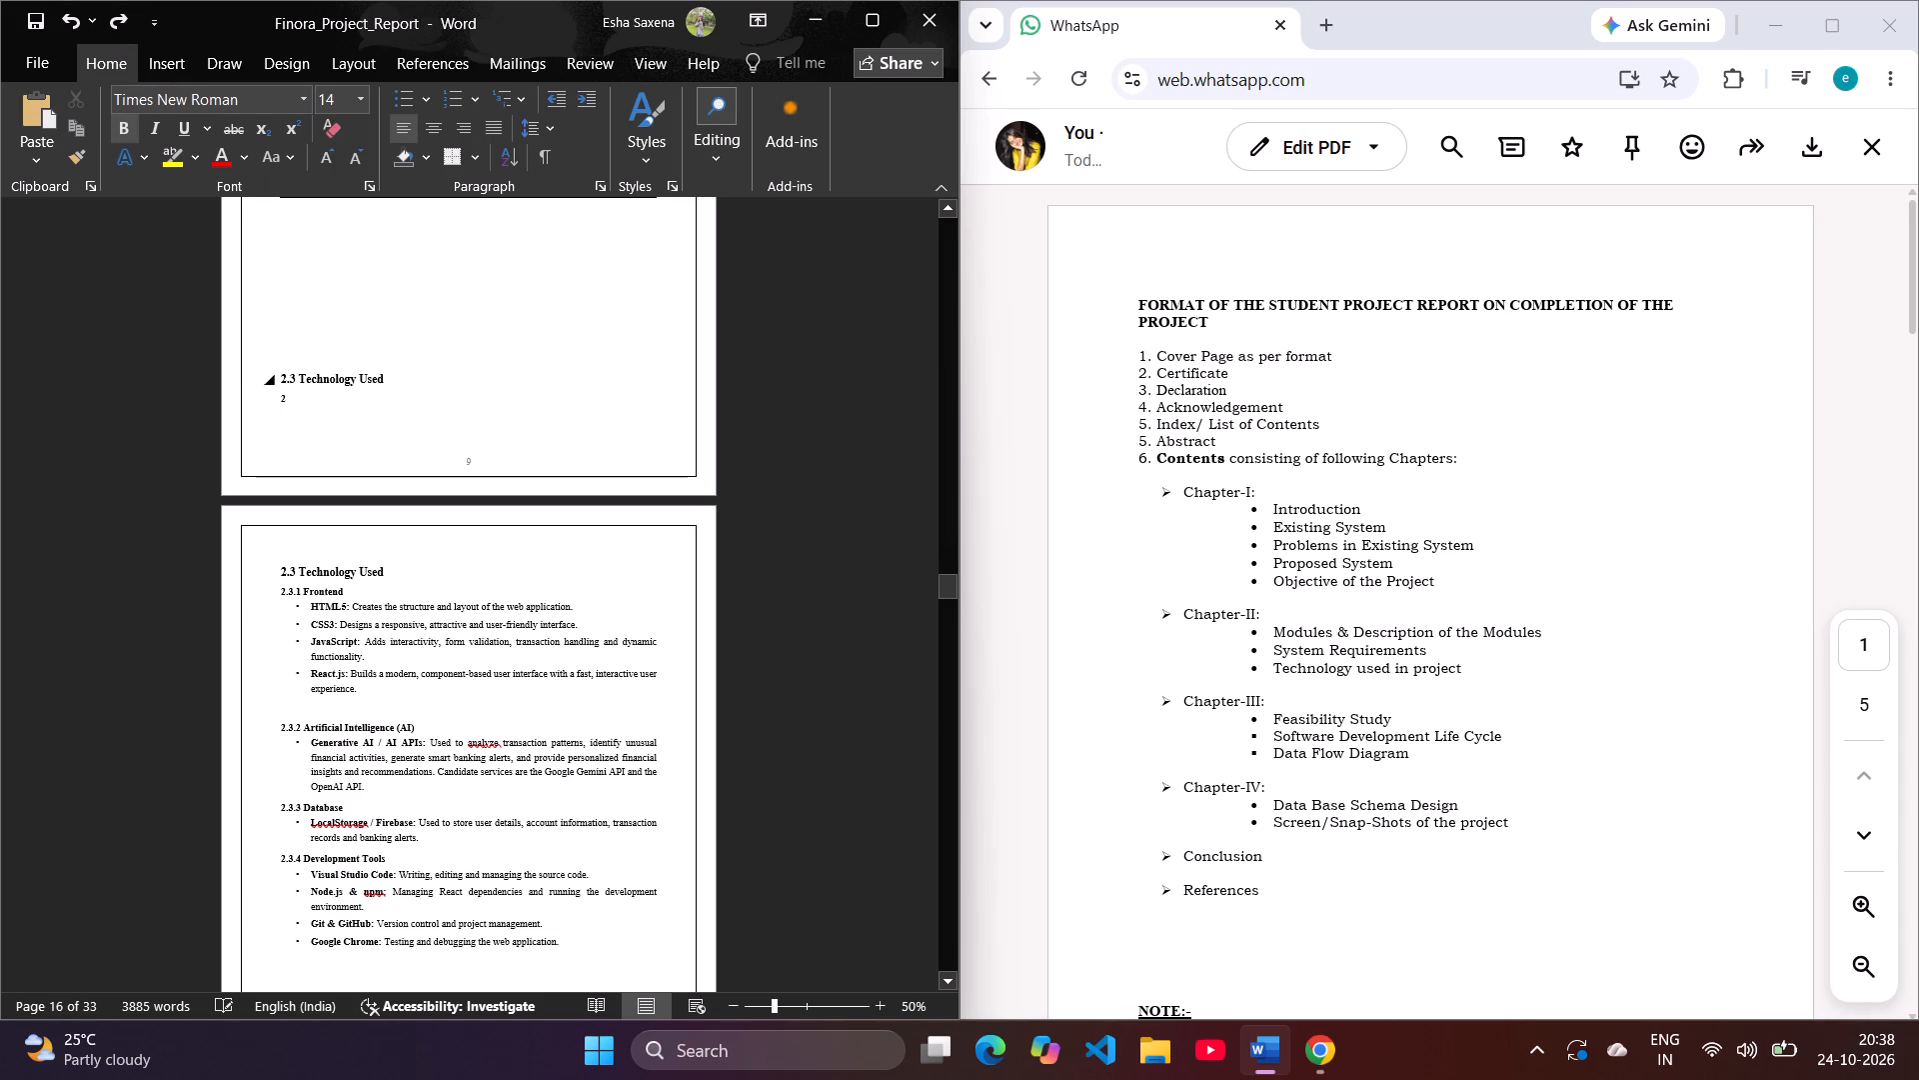
pyautogui.press('BackSpace')
pyautogui.press('BackSpace')
pyautogui.press('BackSpace')
pyautogui.press('BackSpace')
pyautogui.press('BackSpace')
pyautogui.press('BackSpace')
pyautogui.press('BackSpace')
pyautogui.press('BackSpace')
pyautogui.press('BackSpace')
pyautogui.press('BackSpace')
pyautogui.press('BackSpace')
pyautogui.press('BackSpace')
pyautogui.press('BackSpace')
pyautogui.press('BackSpace')
pyautogui.press('BackSpace')
pyautogui.press('BackSpace')
pyautogui.press('BackSpace')
pyautogui.press('BackSpace')
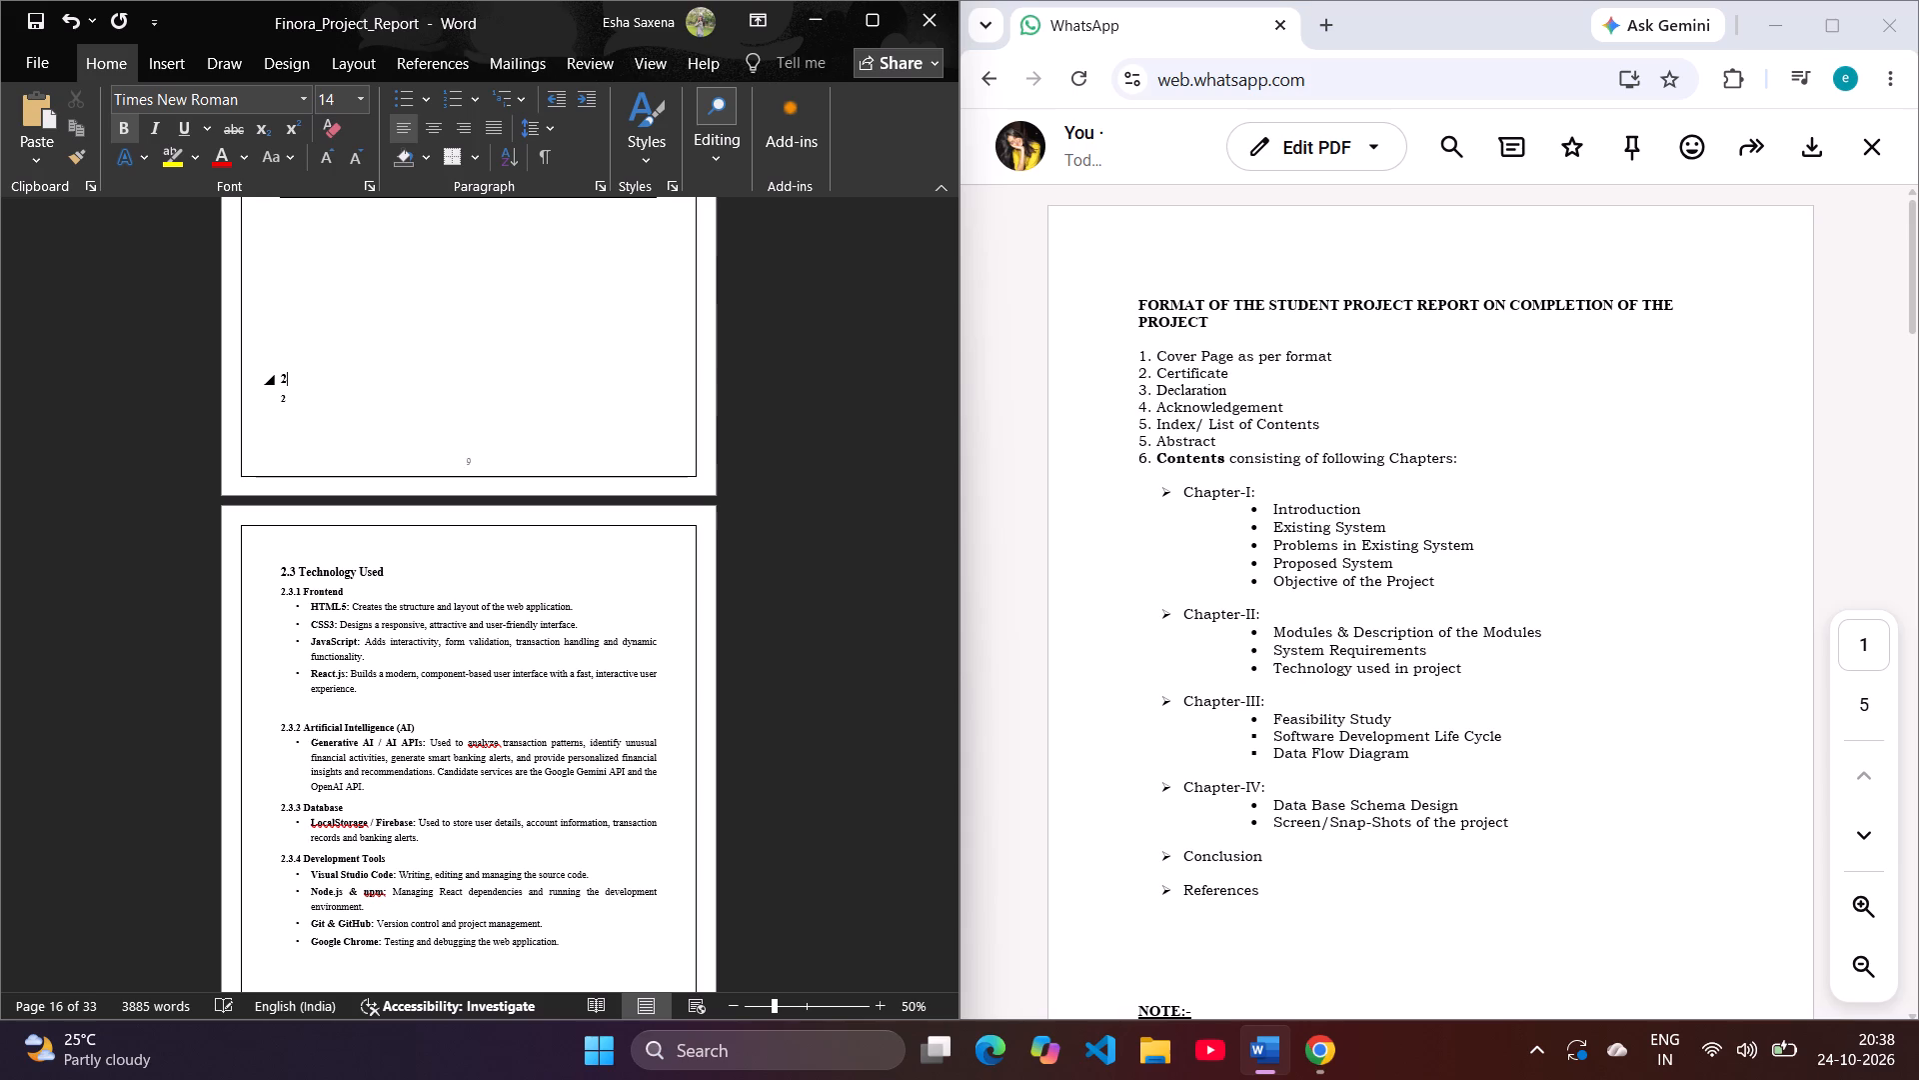
pyautogui.press('BackSpace')
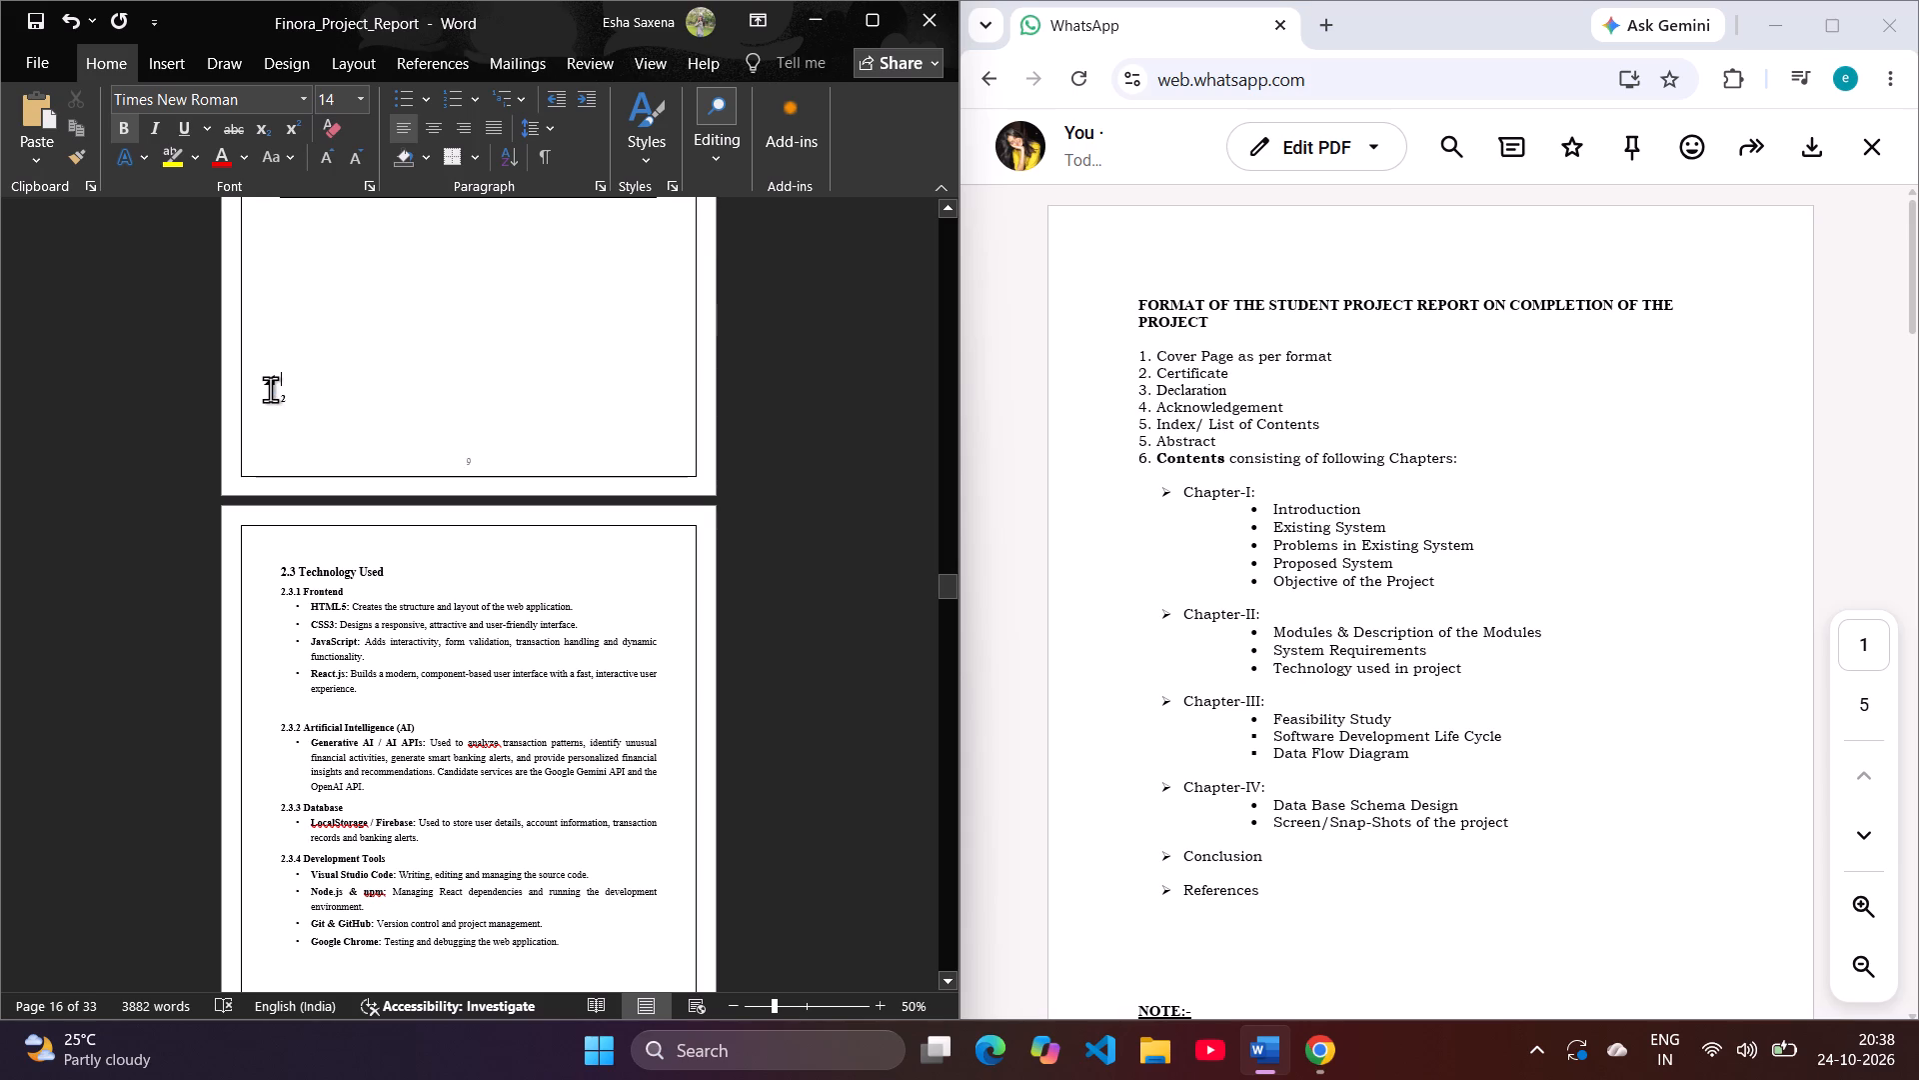
# Replace the leftover digit 2 below the hardware requirements table with a period.
pyautogui.click(290, 388)
pyautogui.press('Down')
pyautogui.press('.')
pyautogui.press('Right')
pyautogui.press('BackSpace')
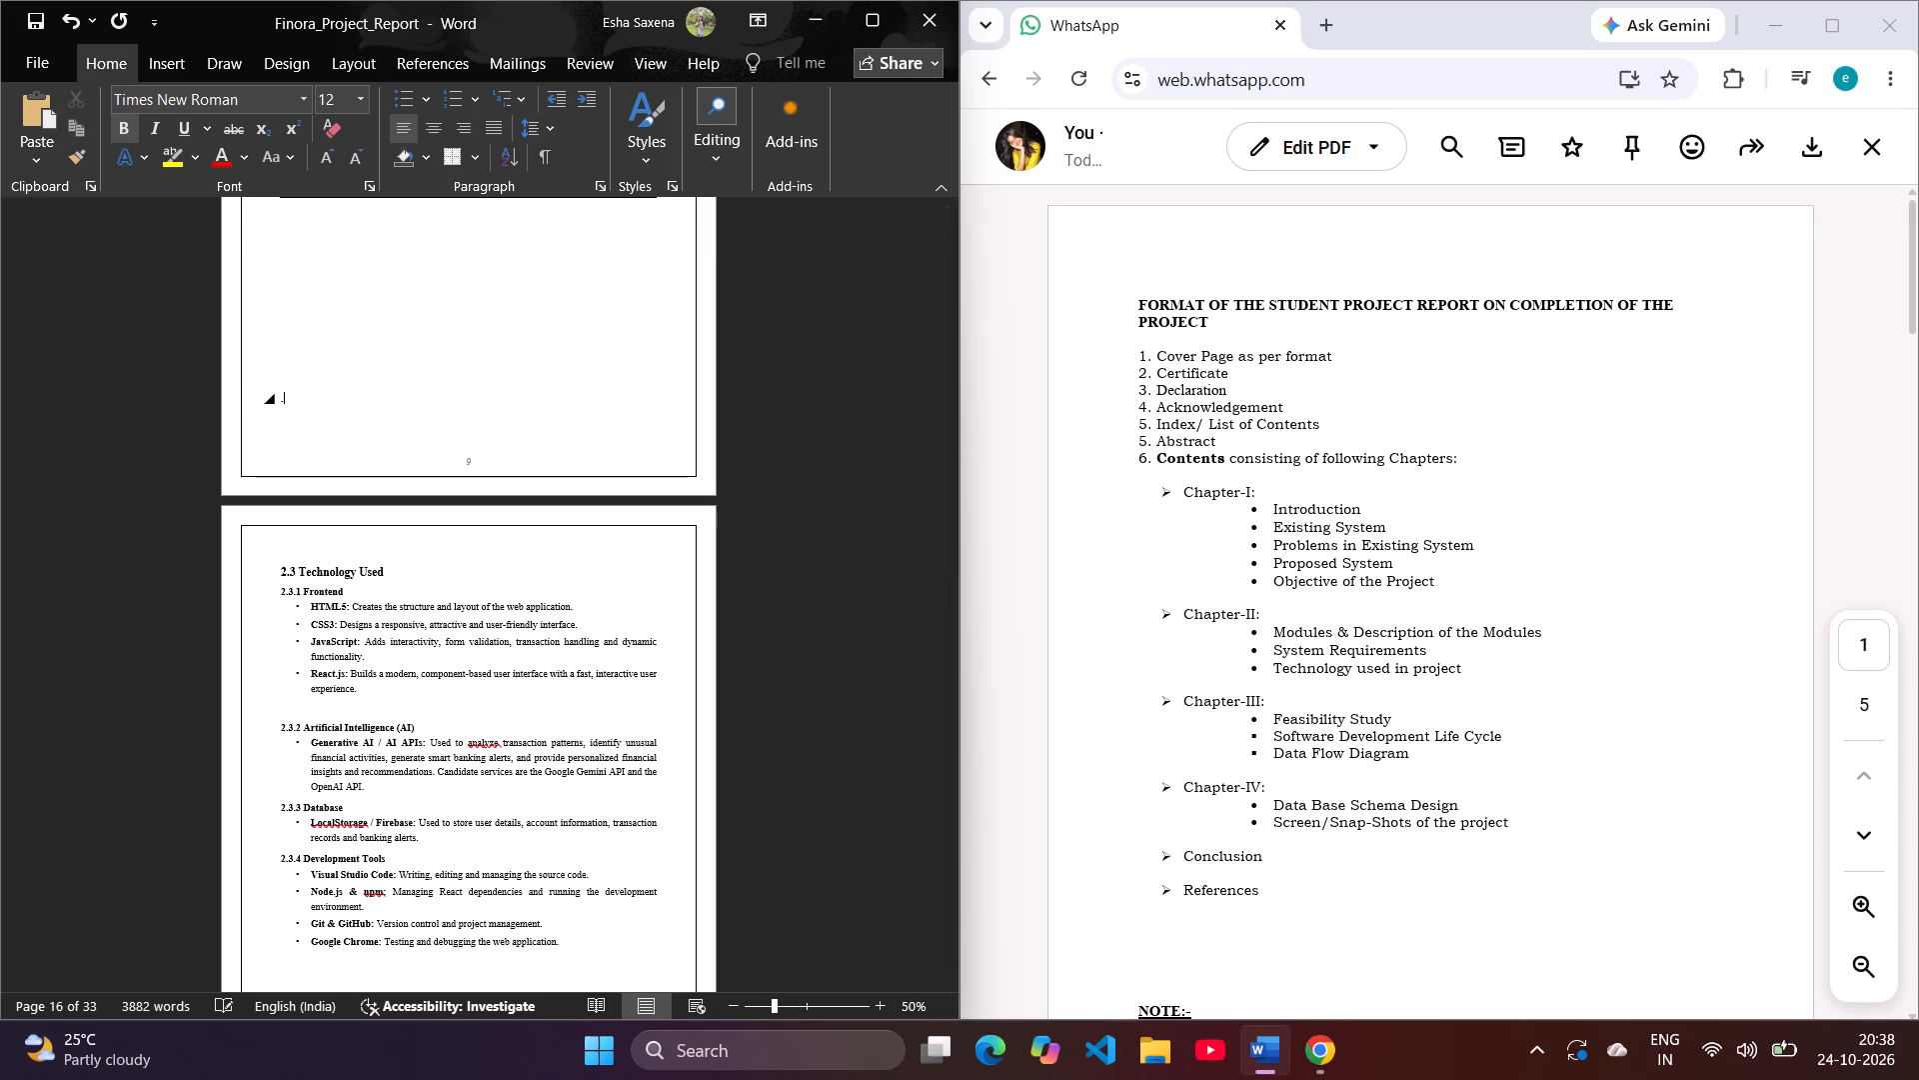
# Review the page layout from 2.2 System Requirements through 2.3 Technology Used.
pyautogui.scroll(1, 535, 396)
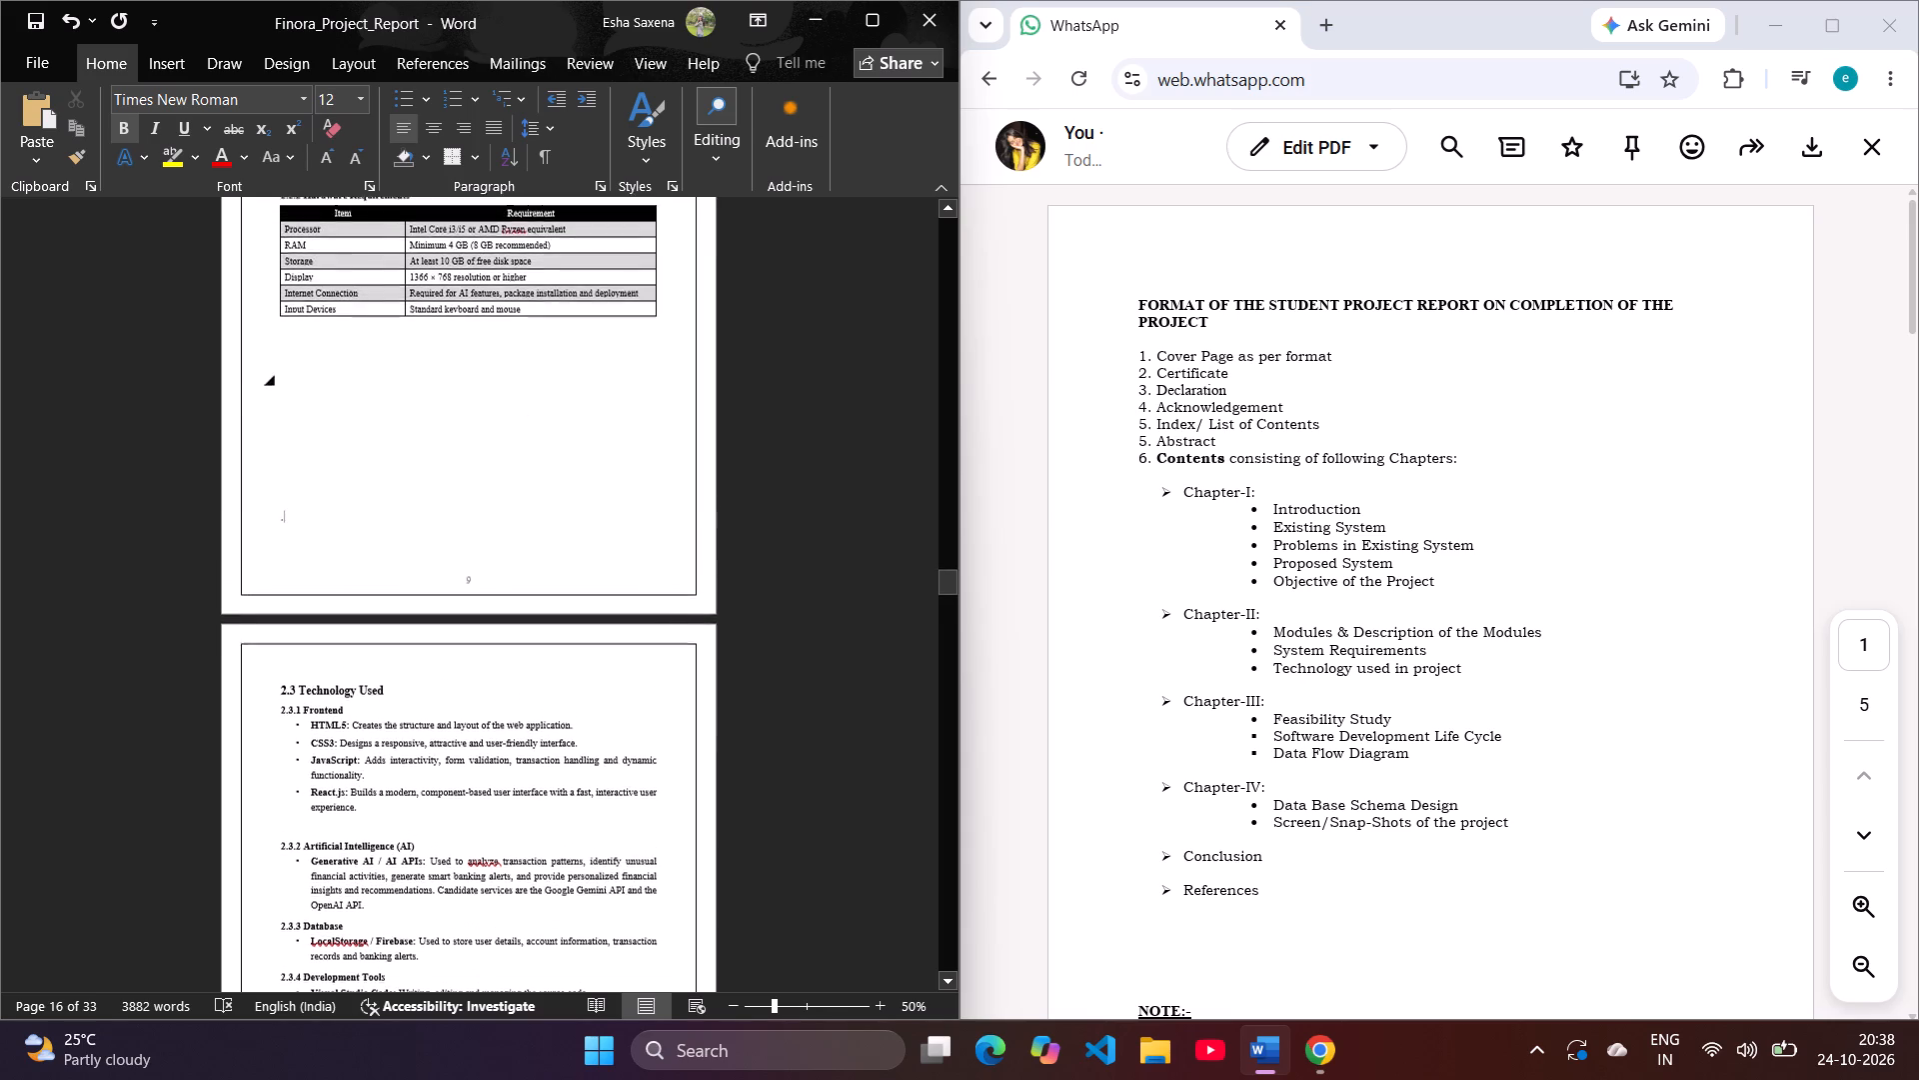
pyautogui.scroll(2, 535, 396)
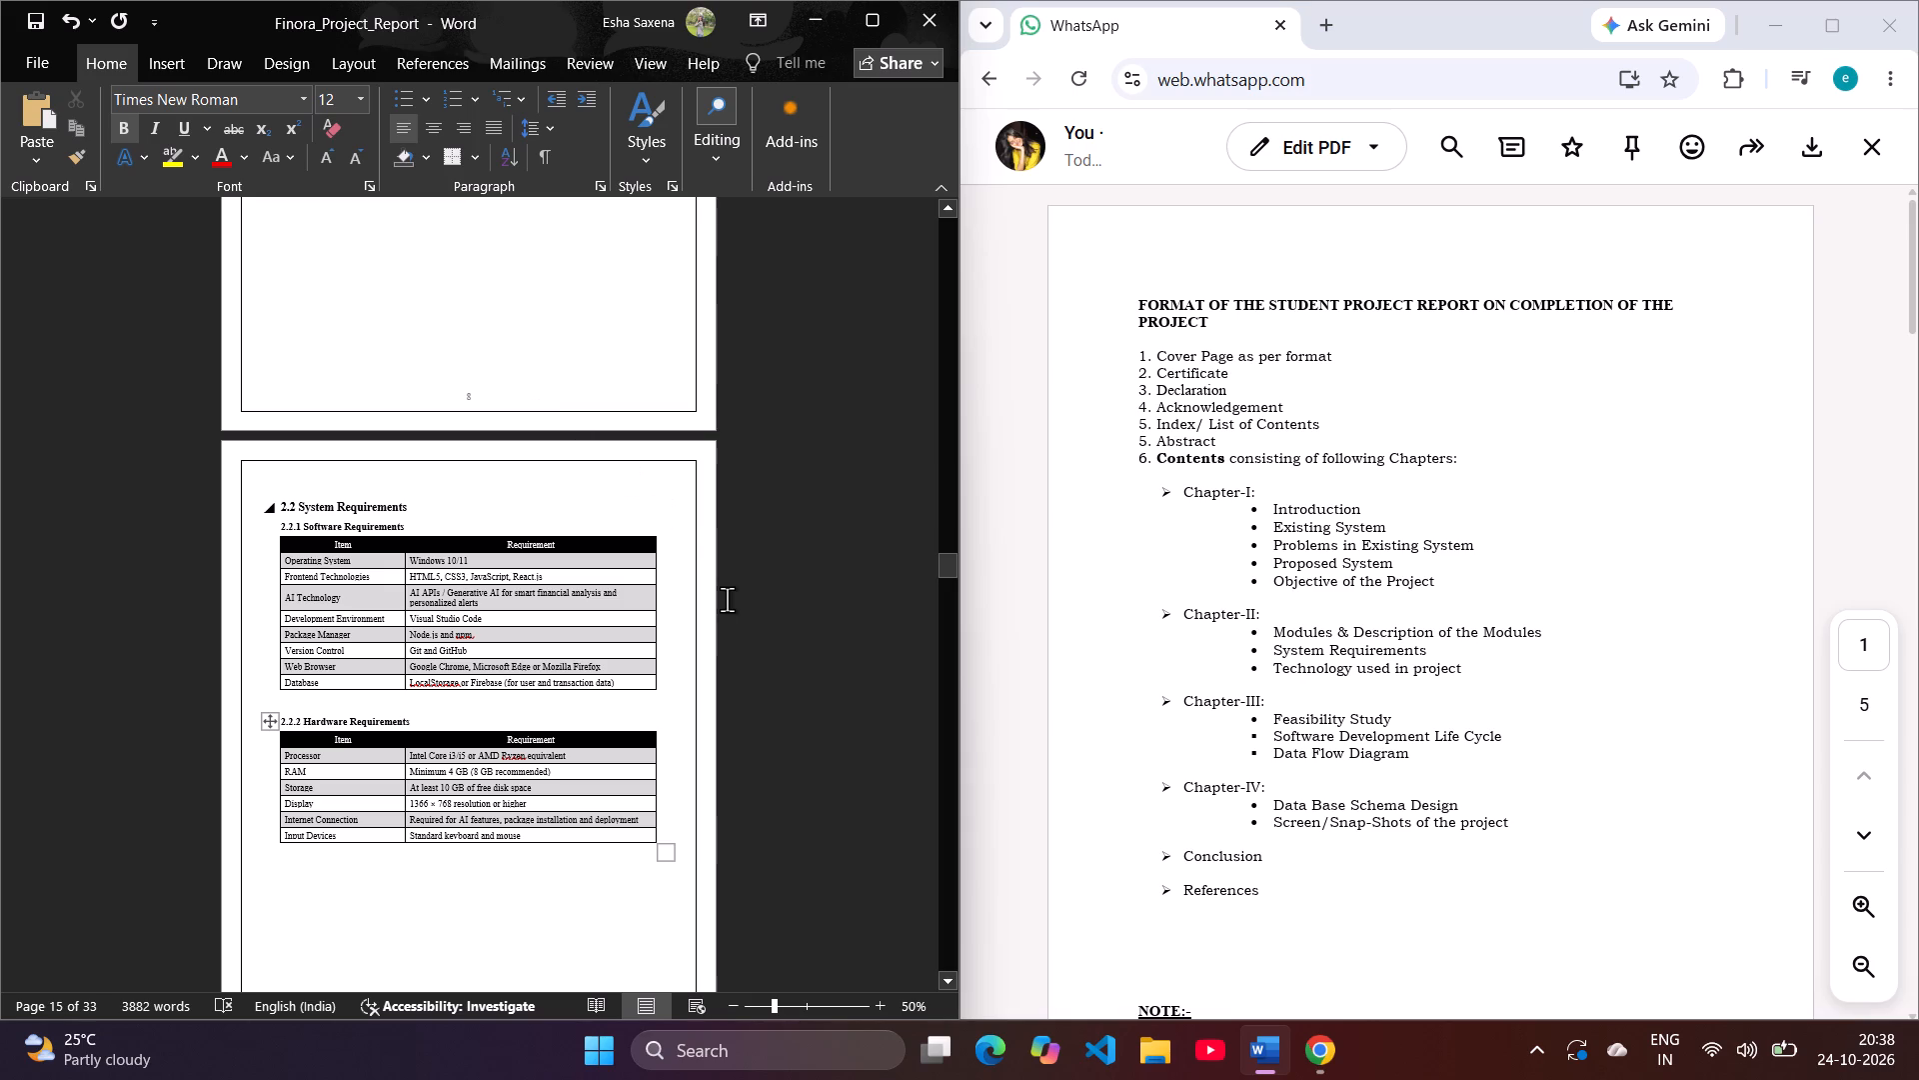
pyautogui.scroll(-1, 727, 599)
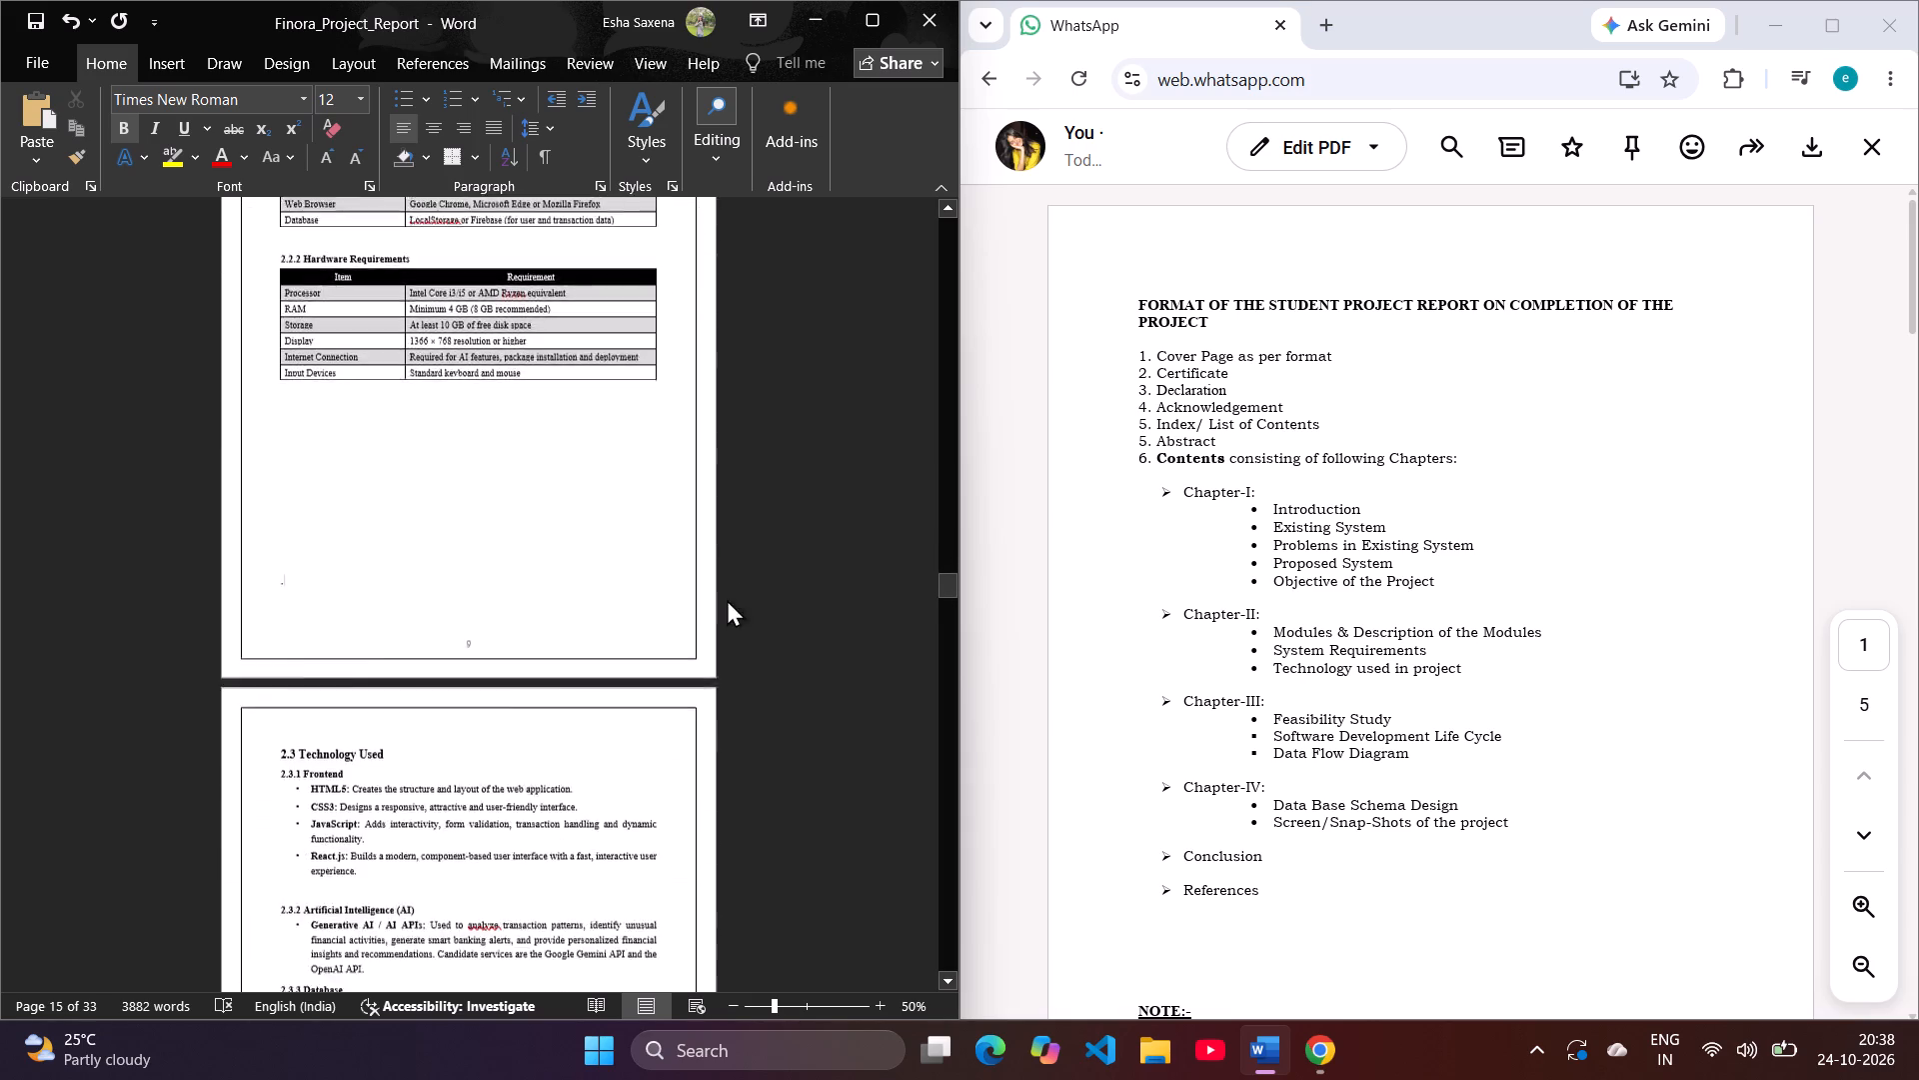
pyautogui.scroll(-1, 727, 599)
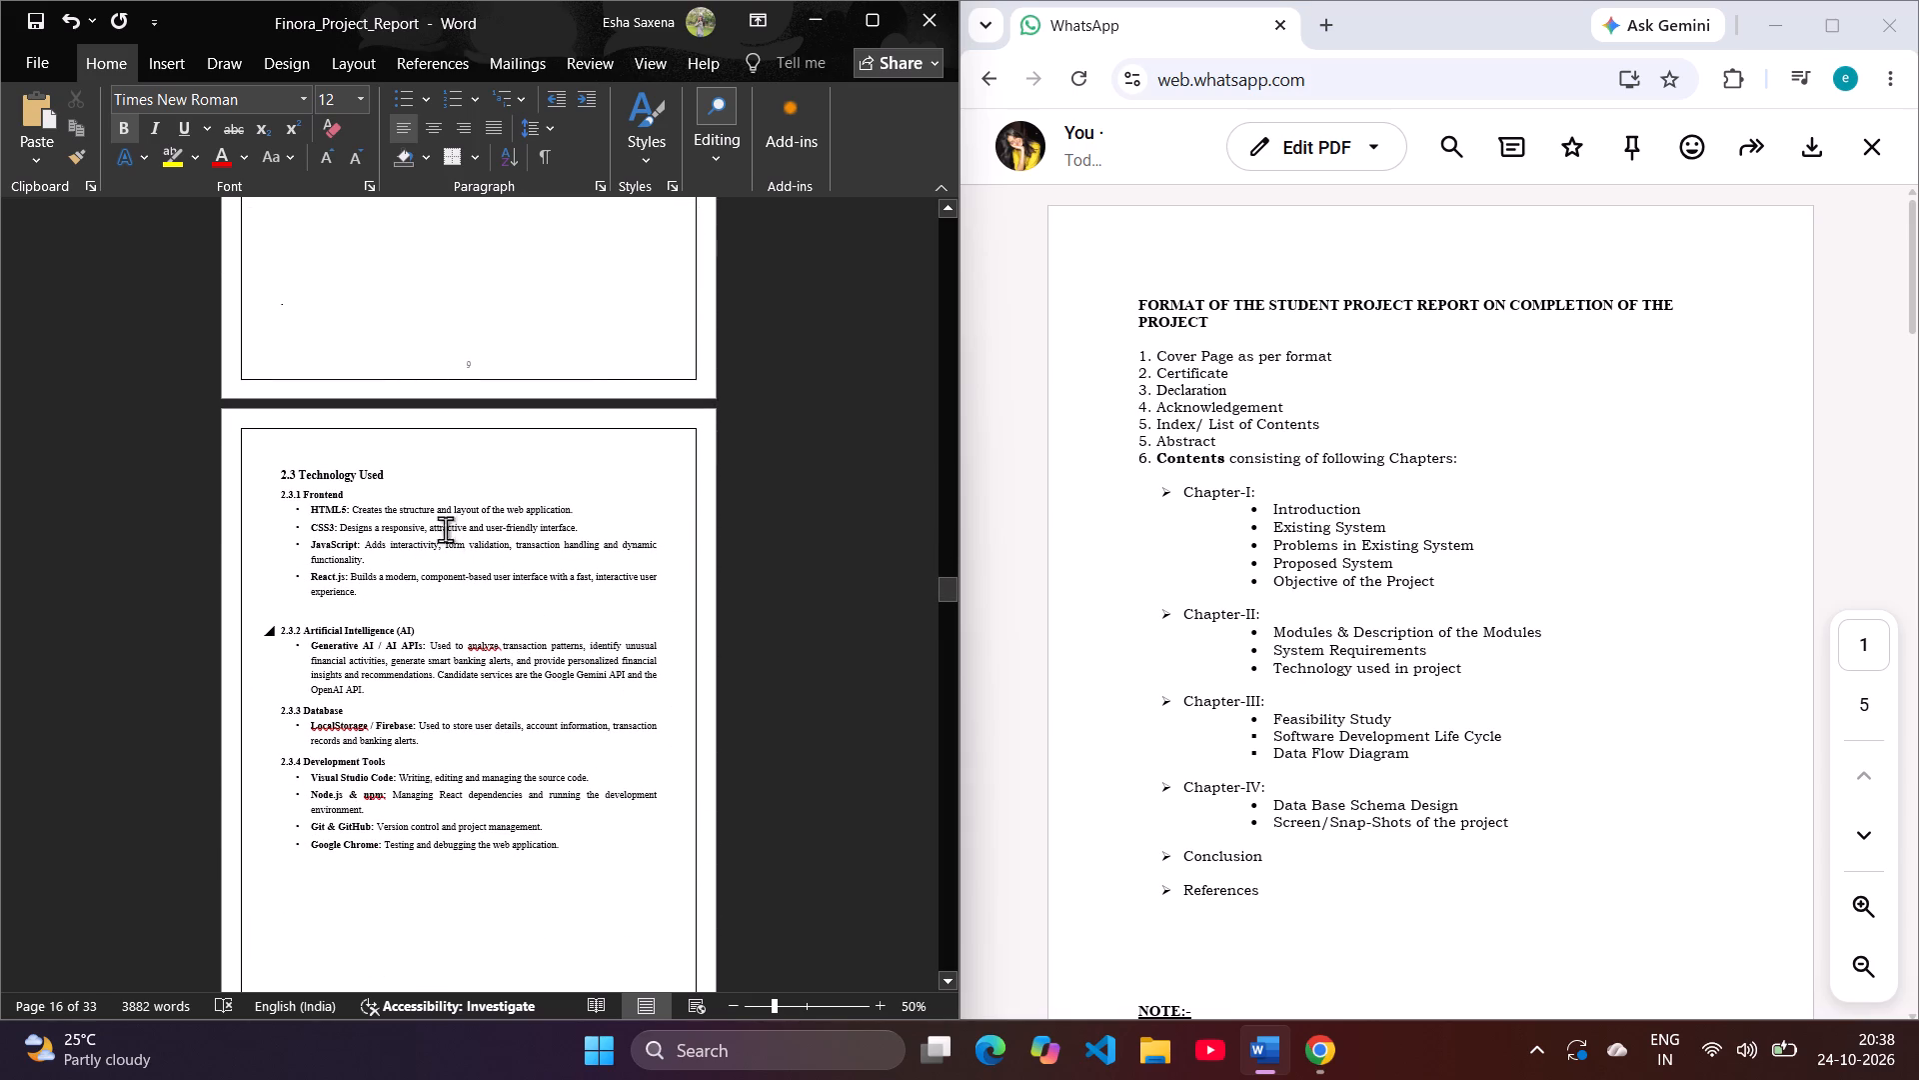
# Check the font and size of the 2.3 Technology Used heading, its 2.3.1 and 2.3.2 subheadings and the Frontend bullets.
pyautogui.moveTo(278, 472); pyautogui.dragTo(320, 484)
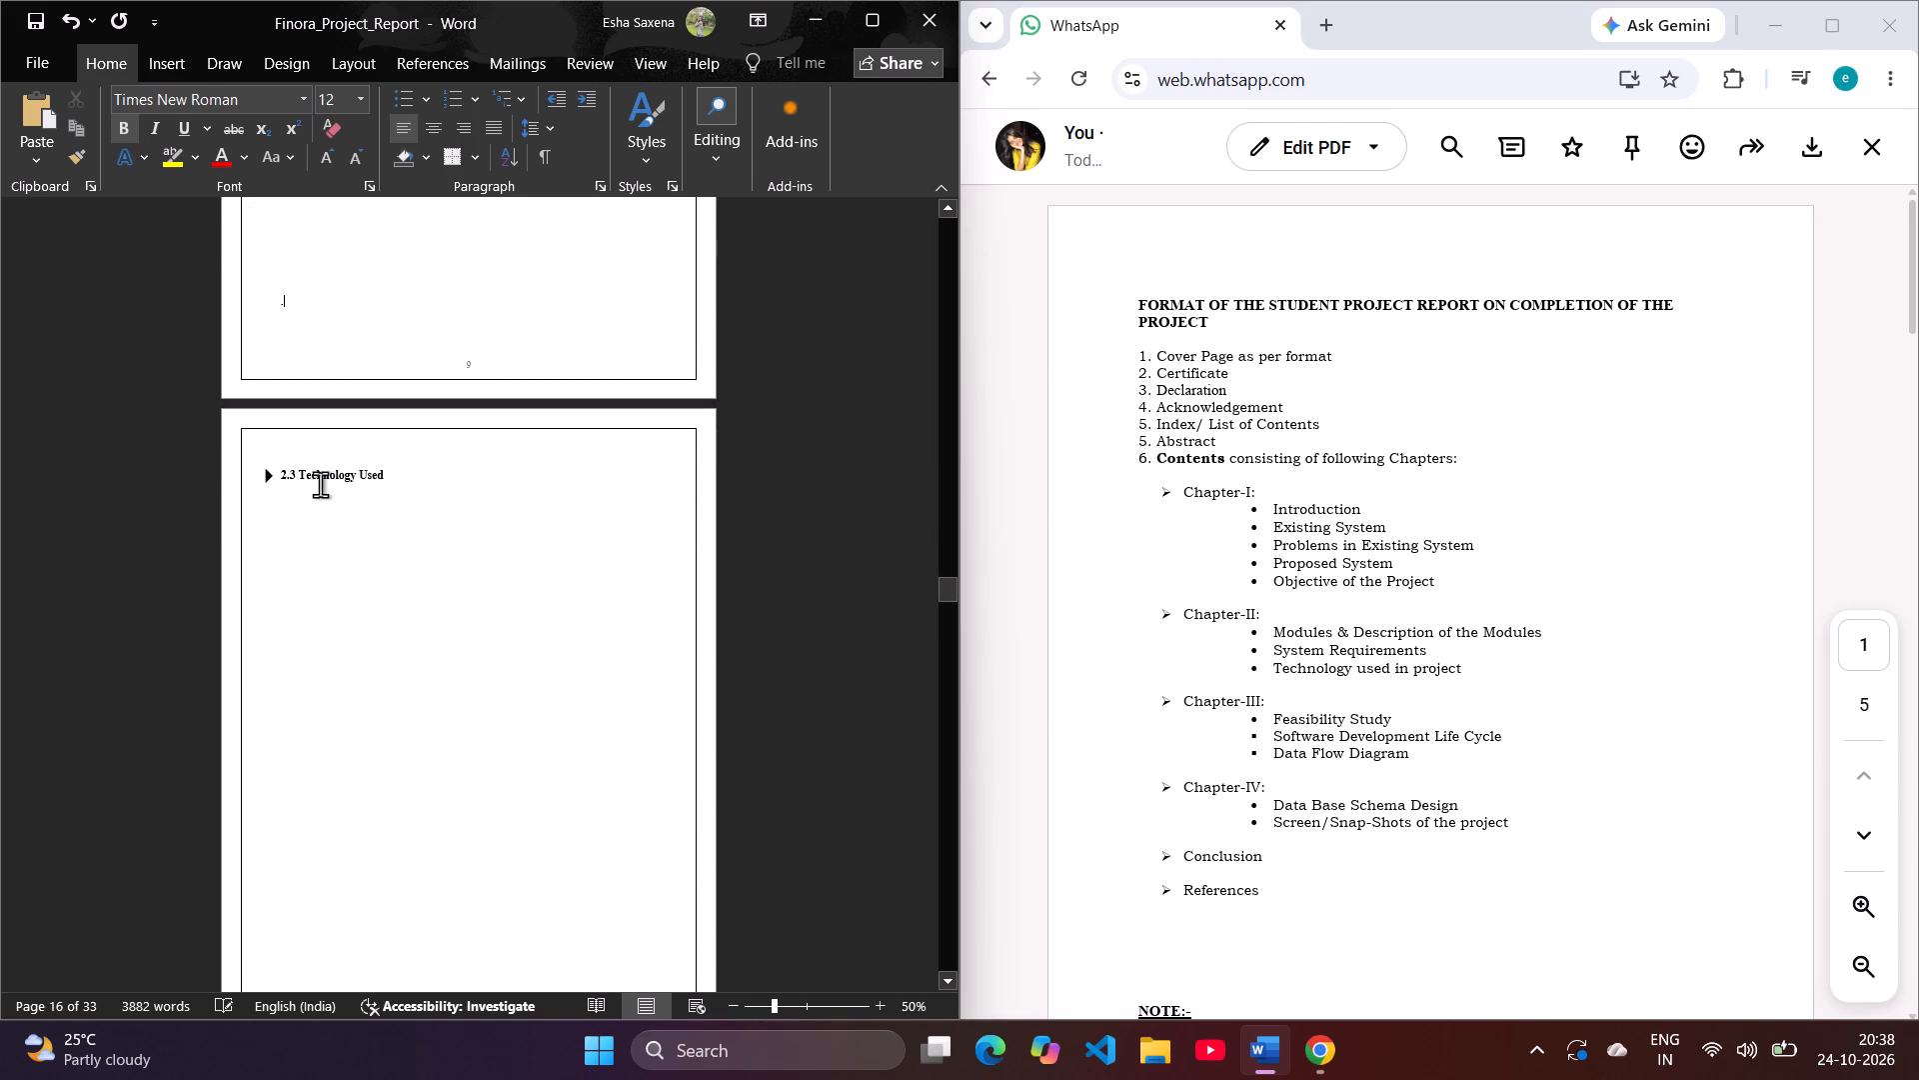
pyautogui.moveTo(320, 484); pyautogui.dragTo(338, 487)
pyautogui.click(263, 465)
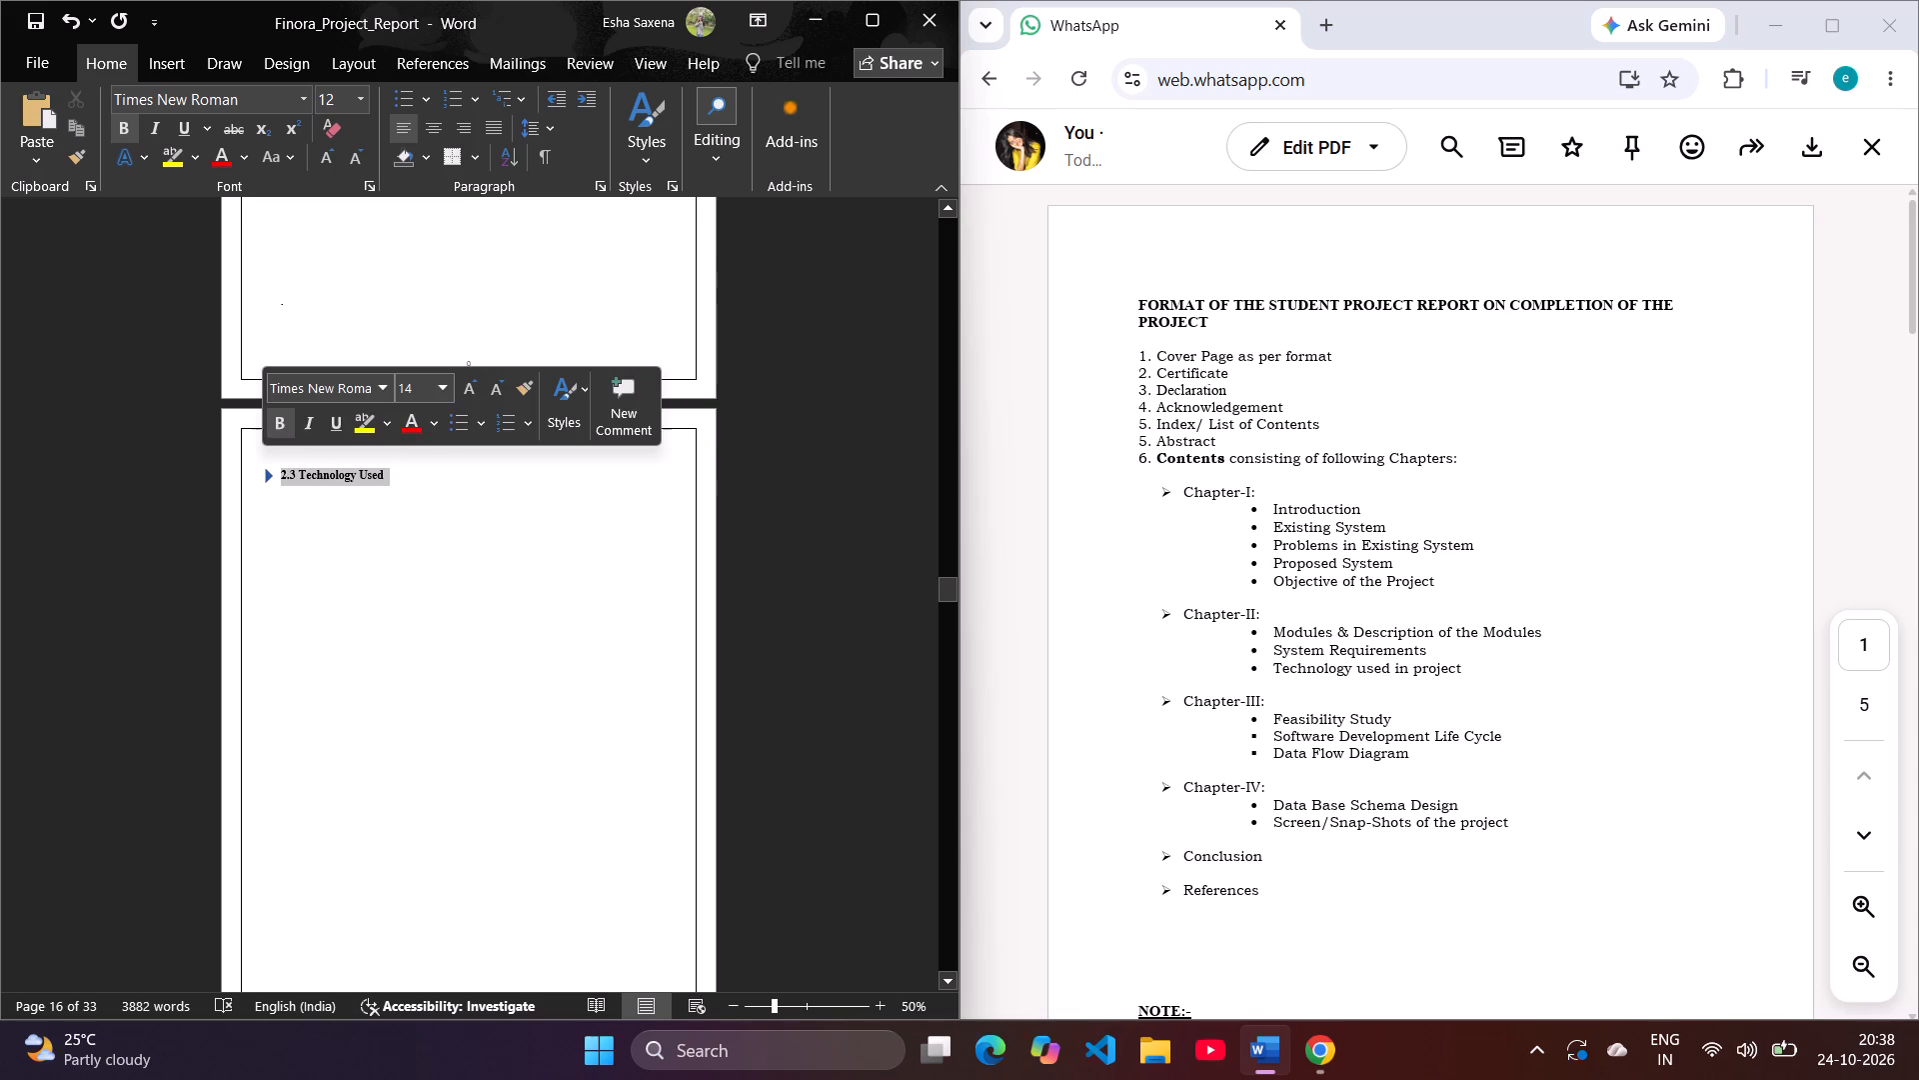
pyautogui.click(269, 472)
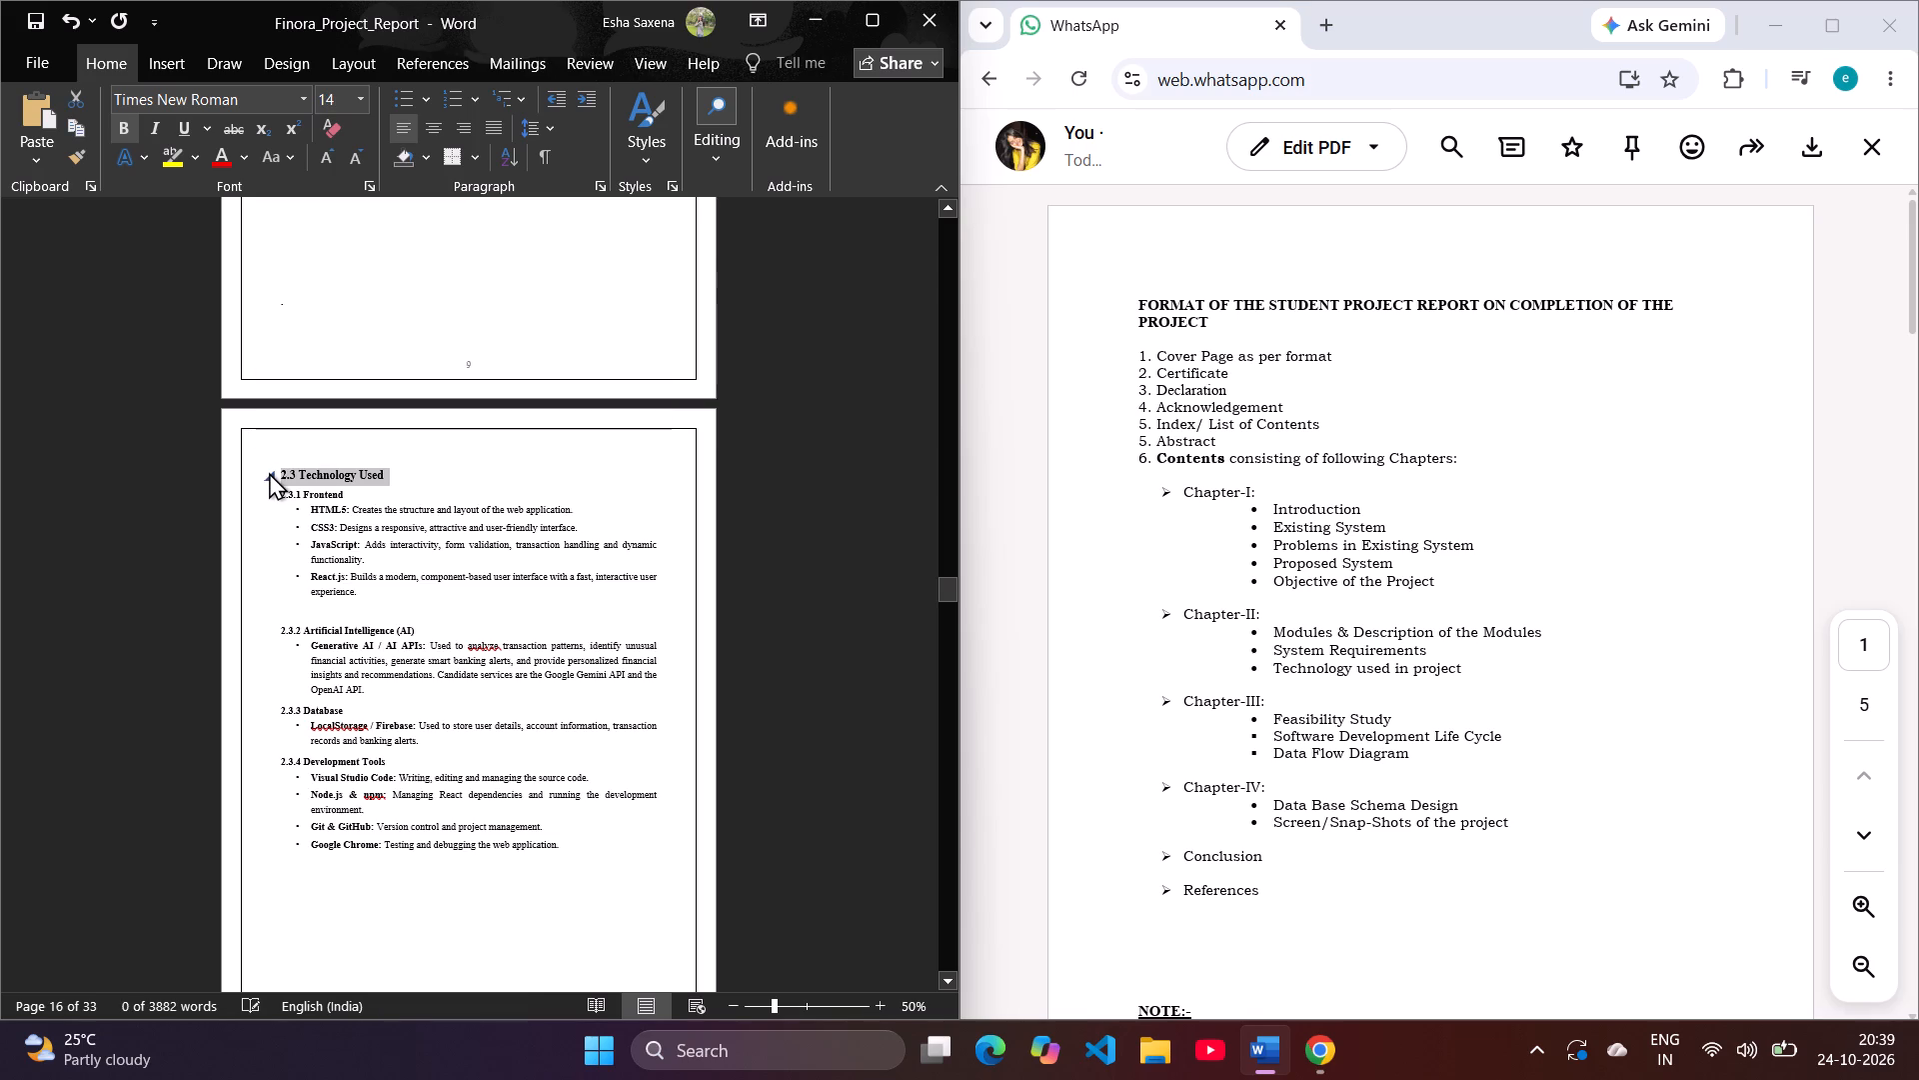
pyautogui.tripleClick(385, 485)
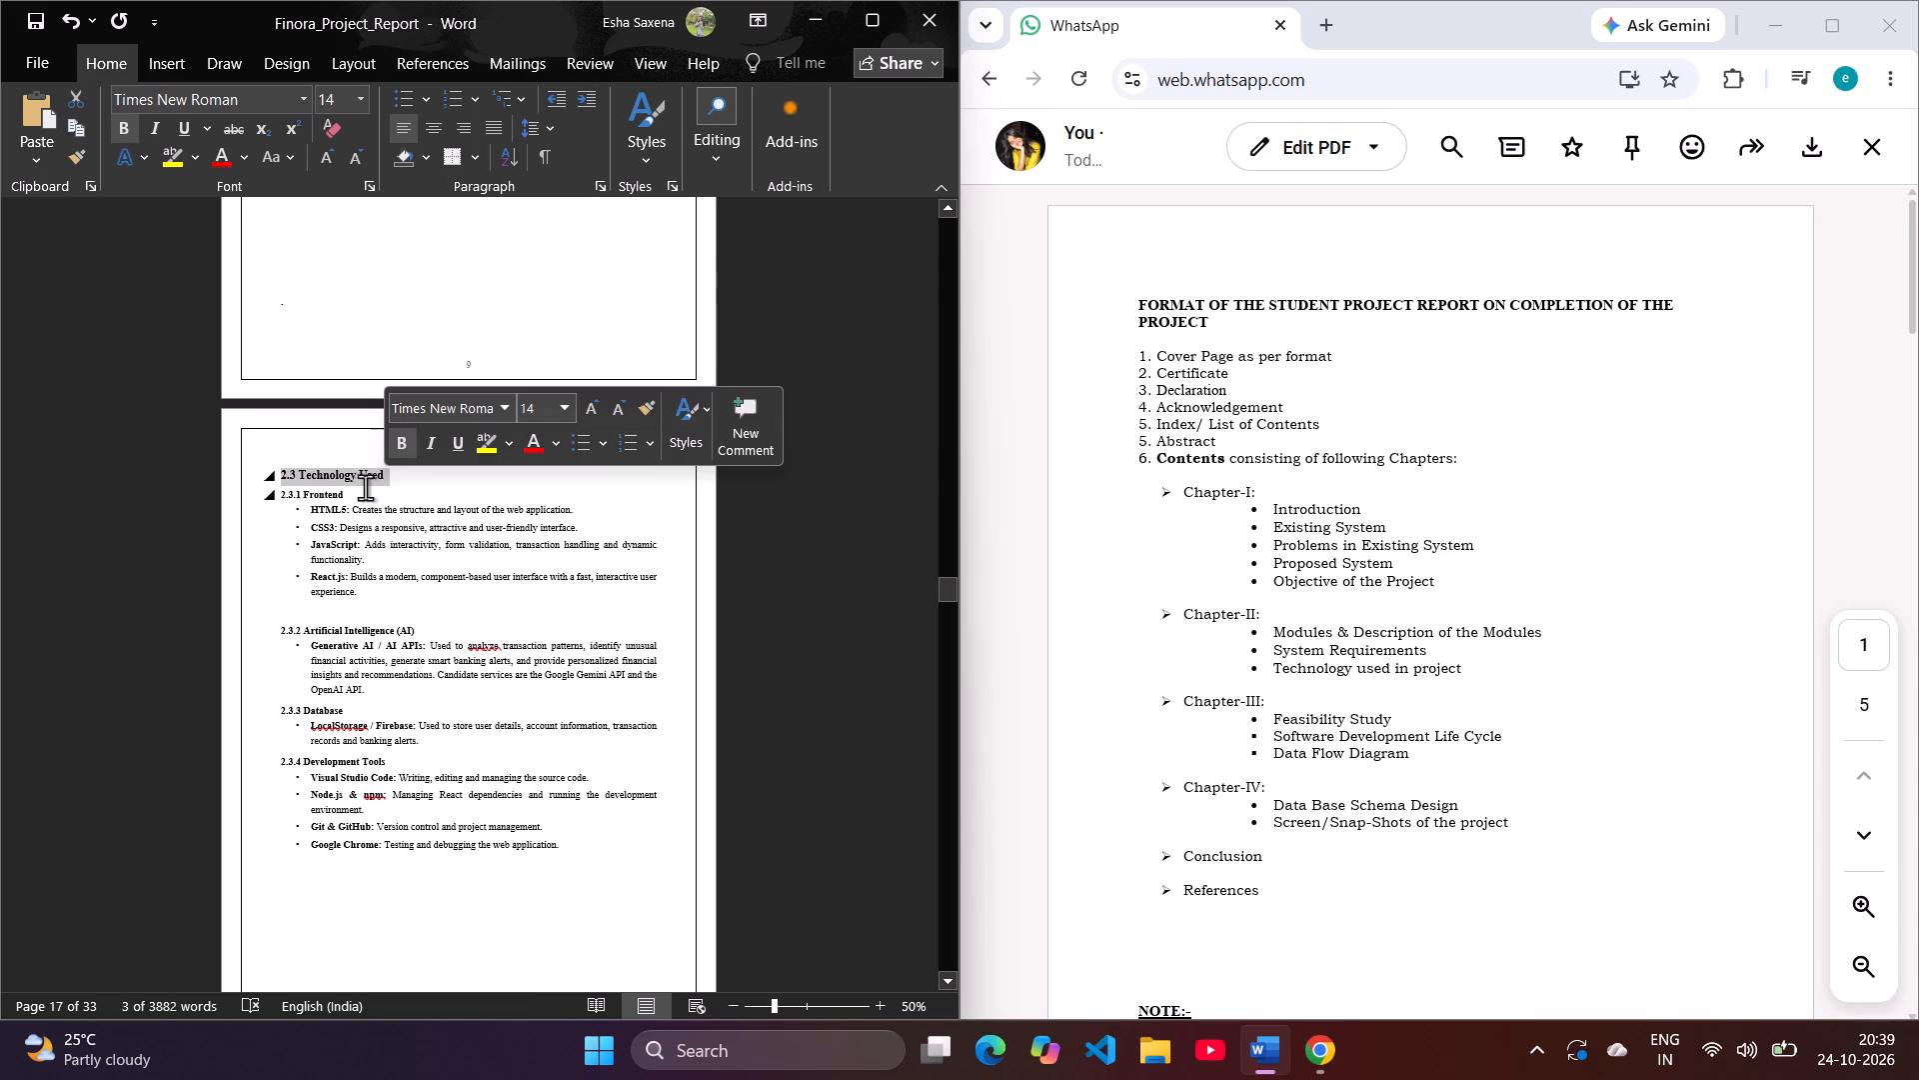
pyautogui.tripleClick(325, 497)
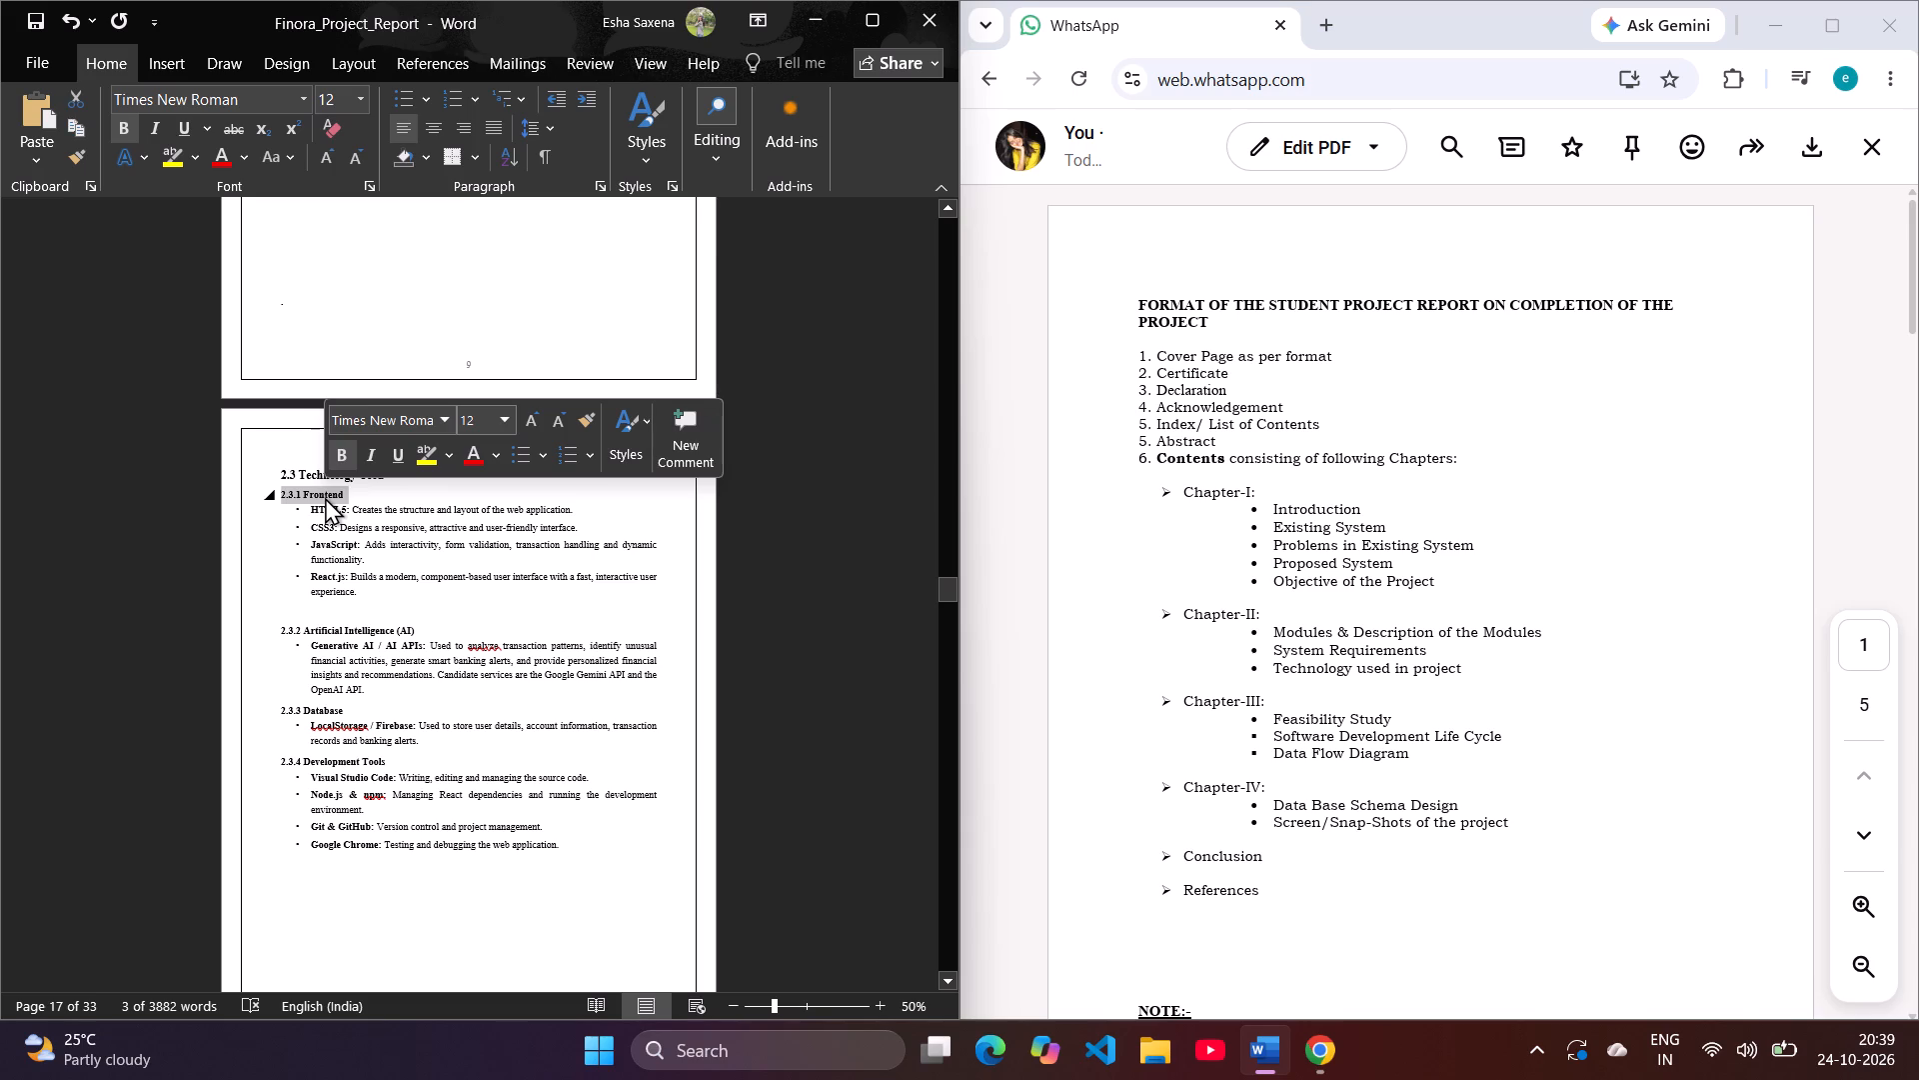
pyautogui.moveTo(363, 595); pyautogui.dragTo(349, 571)
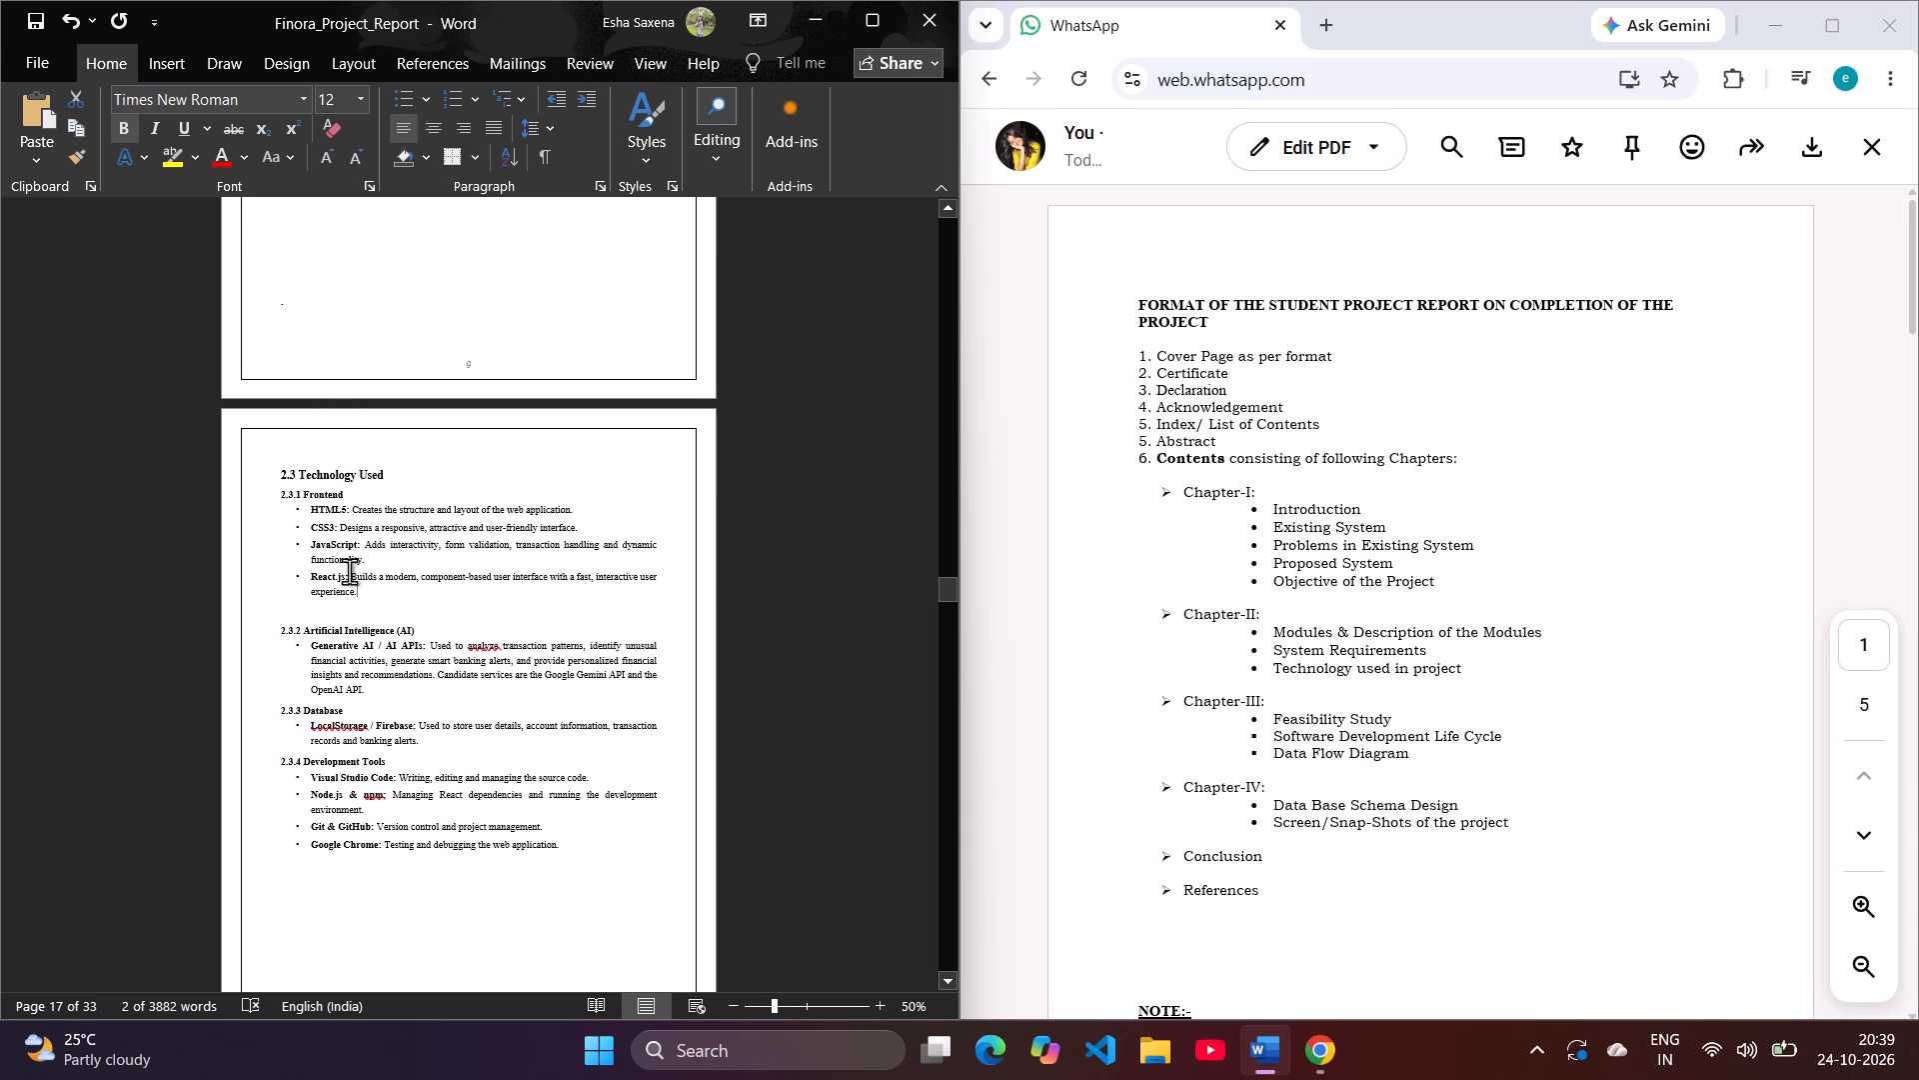
pyautogui.moveTo(349, 571); pyautogui.dragTo(268, 489)
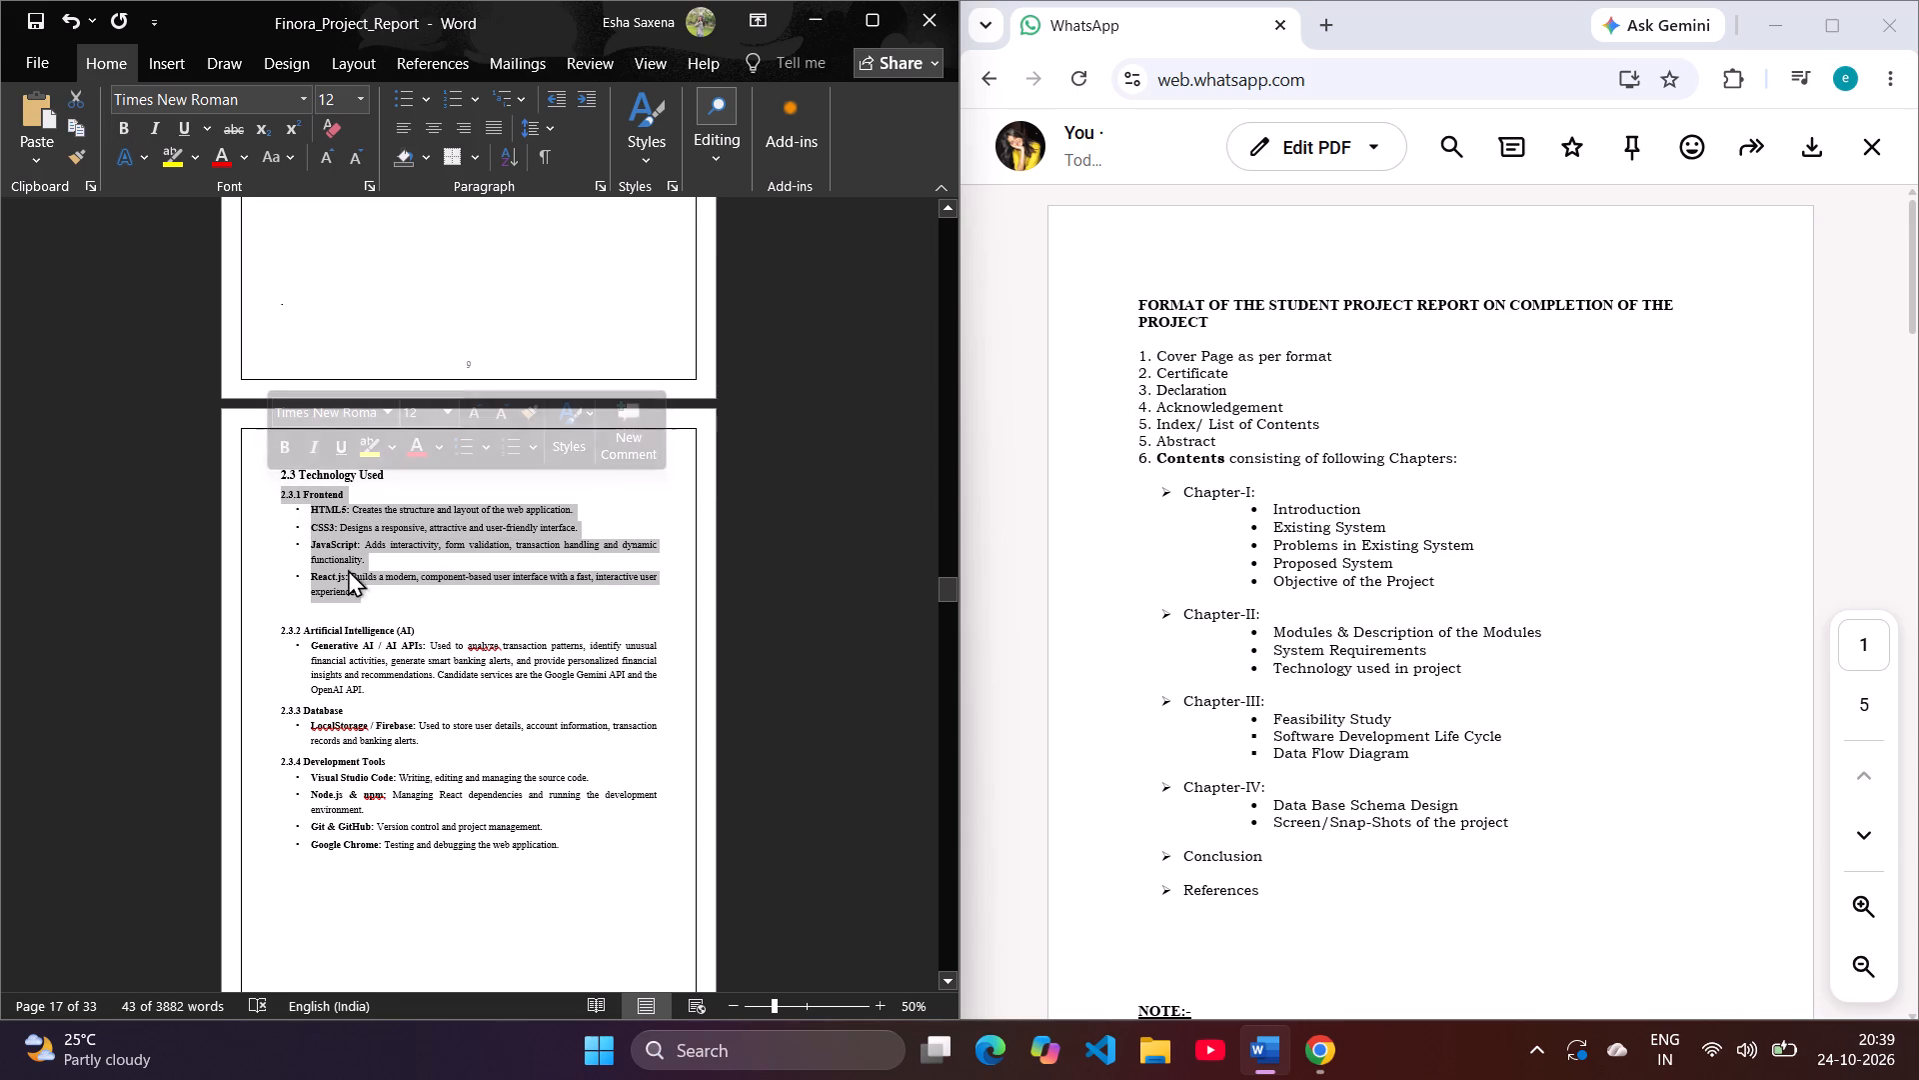
pyautogui.tripleClick(301, 626)
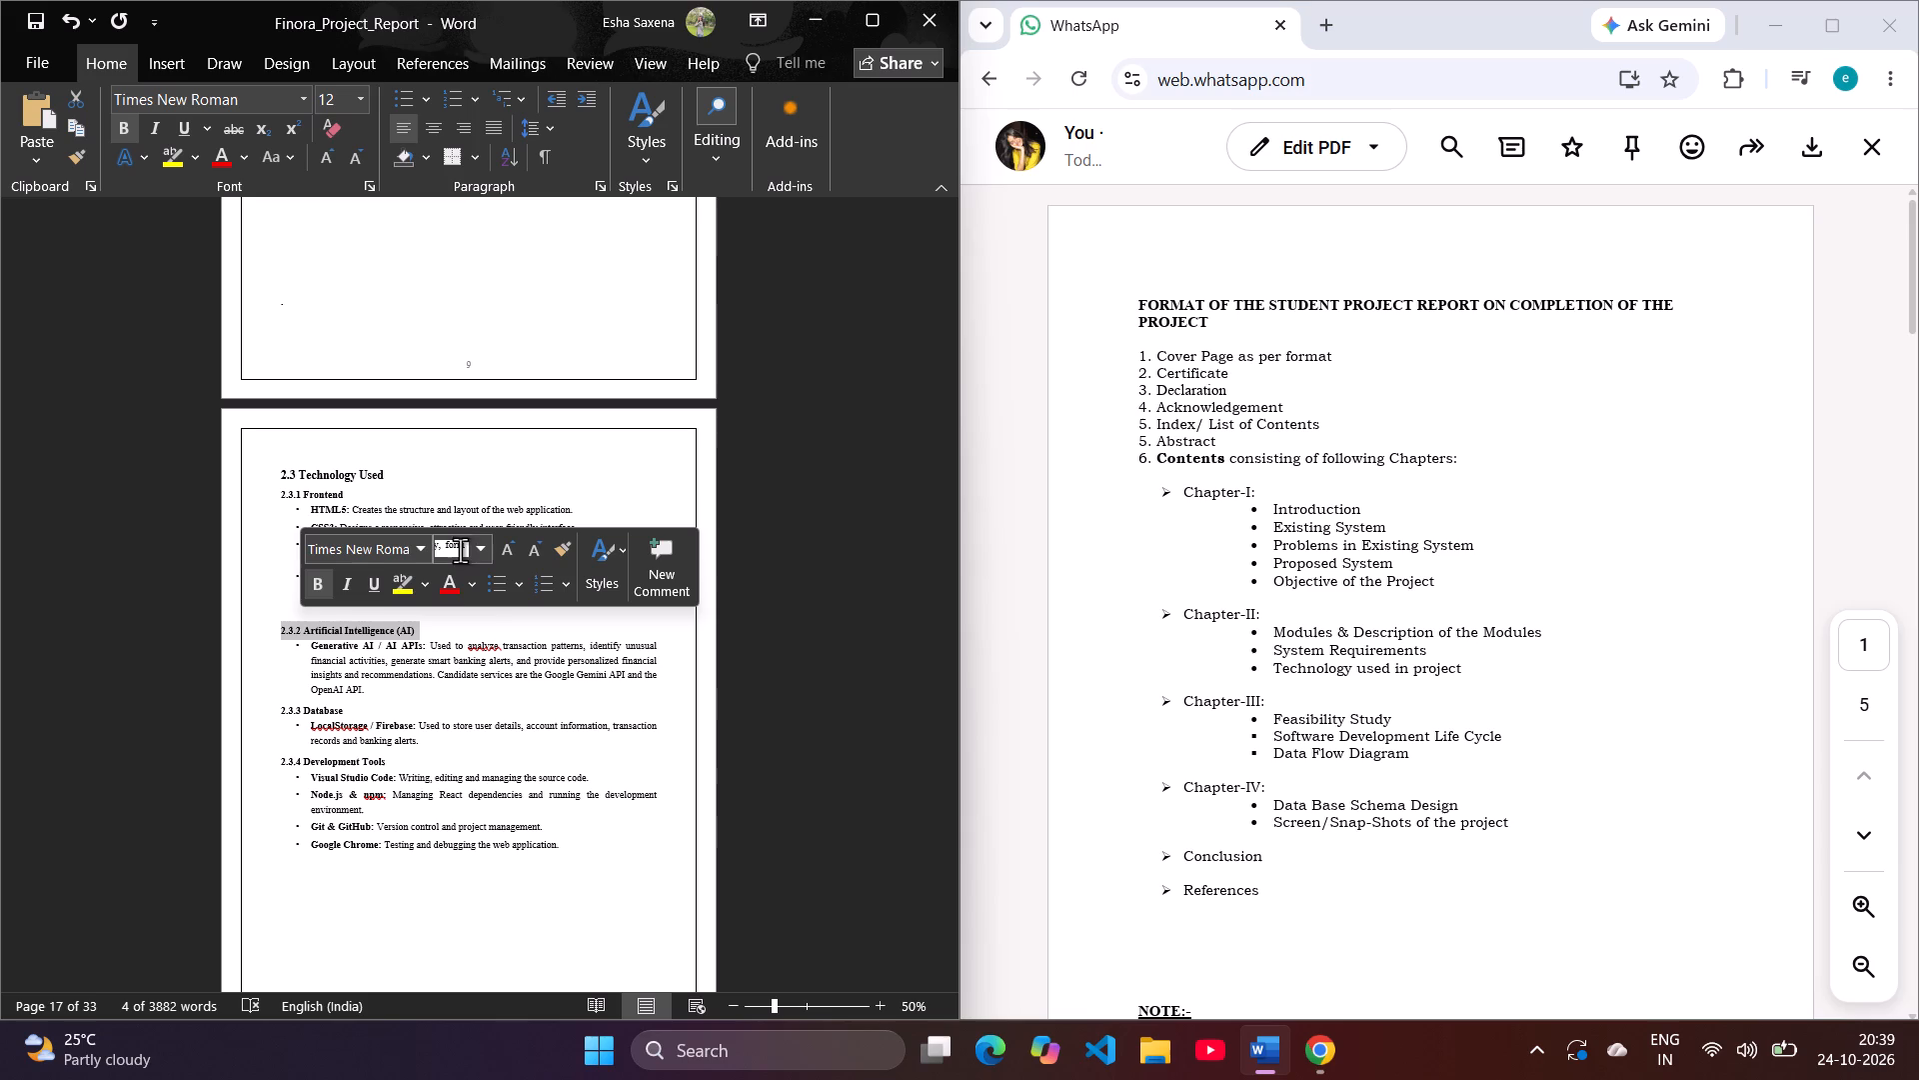
pyautogui.click(375, 691)
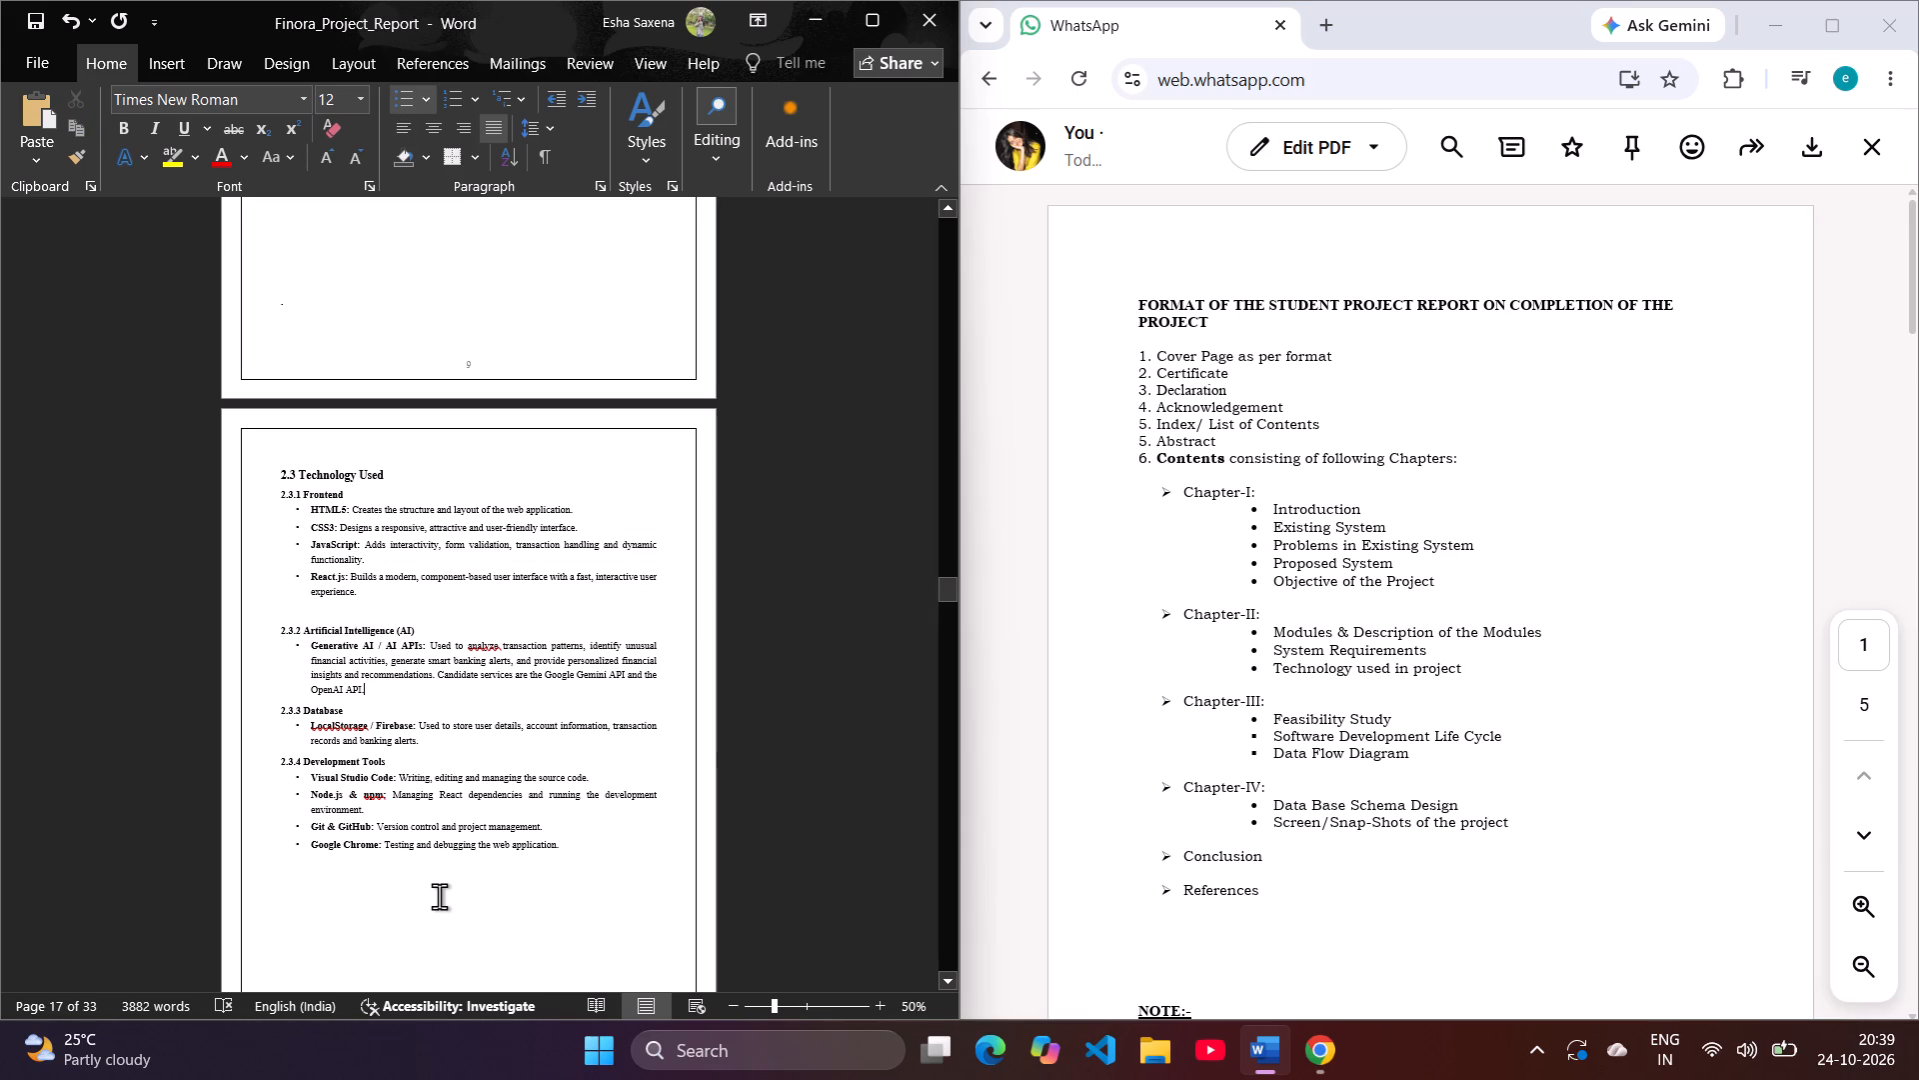
# Review the page layout from the end of 2.3 Technology Used through Chapter 3, including 3.4 Application Architecture.
pyautogui.scroll(-1, 439, 896)
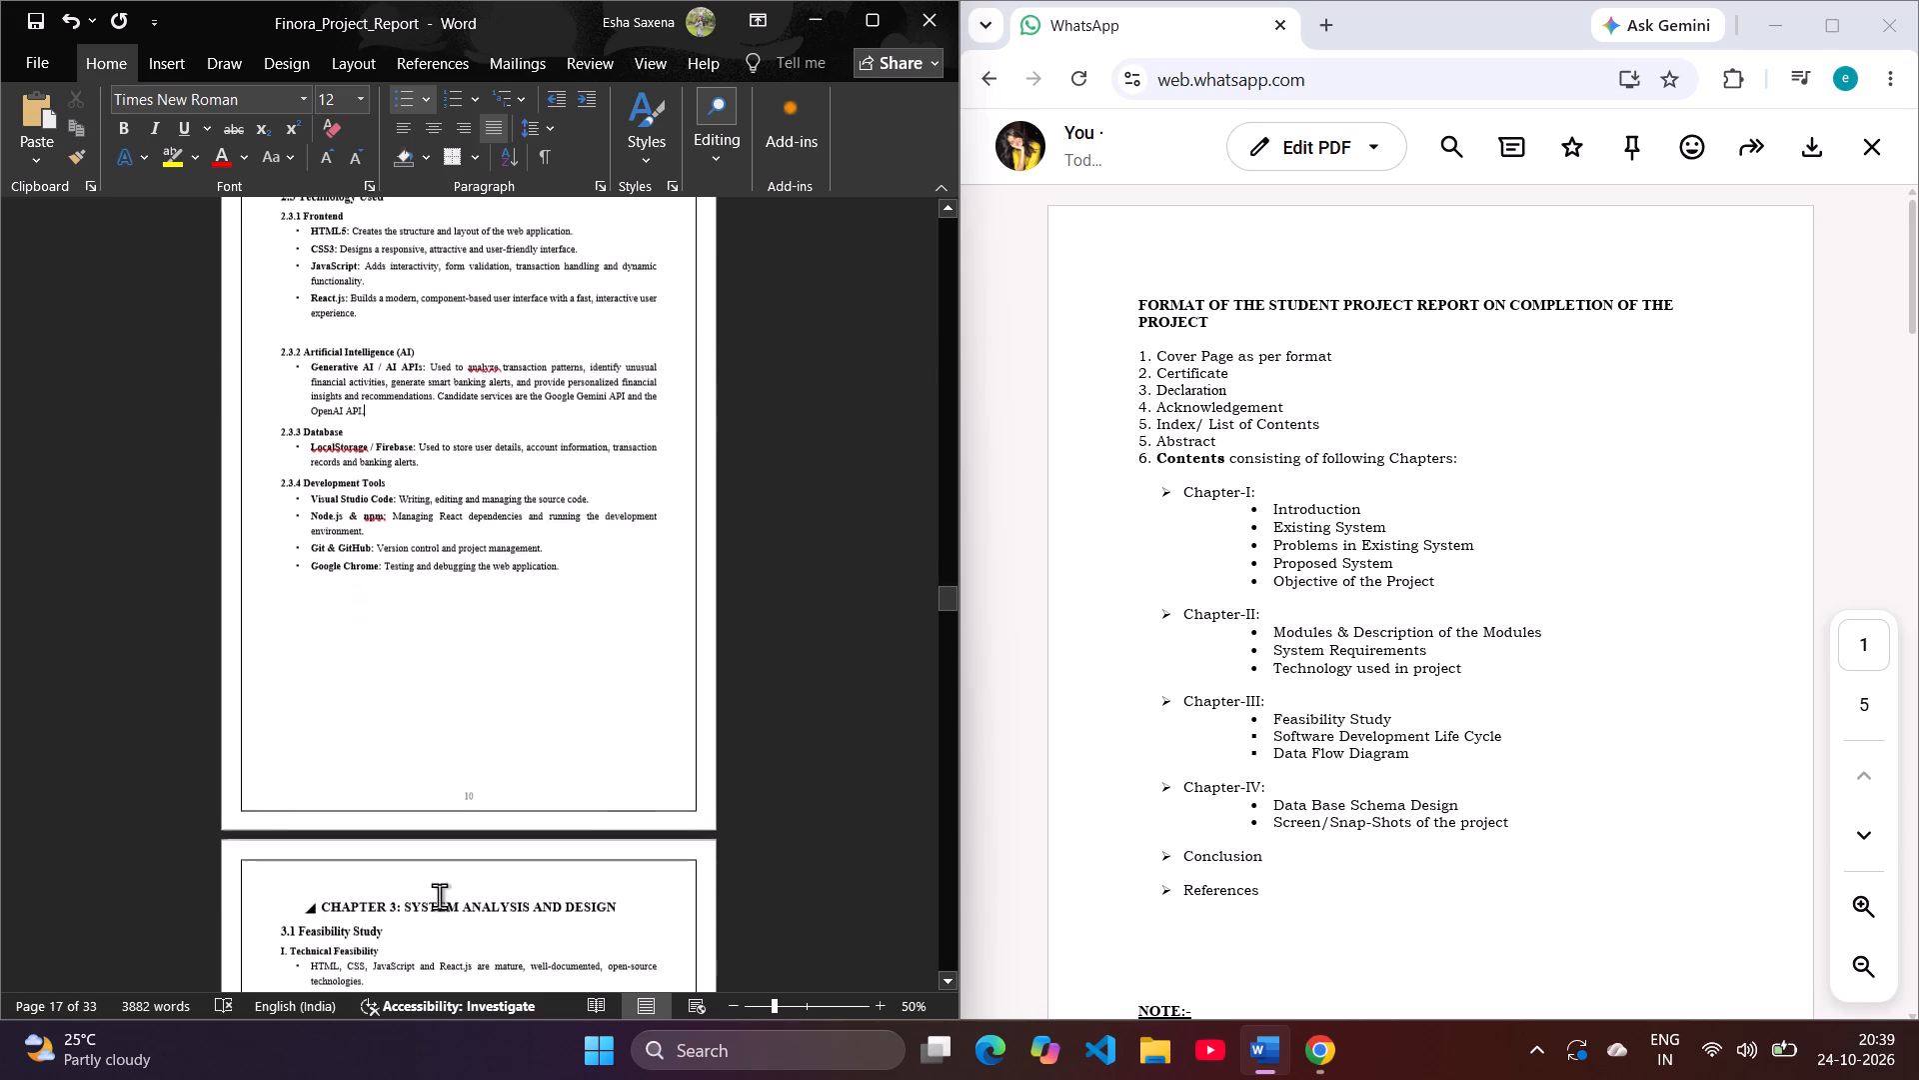
pyautogui.scroll(-1, 439, 896)
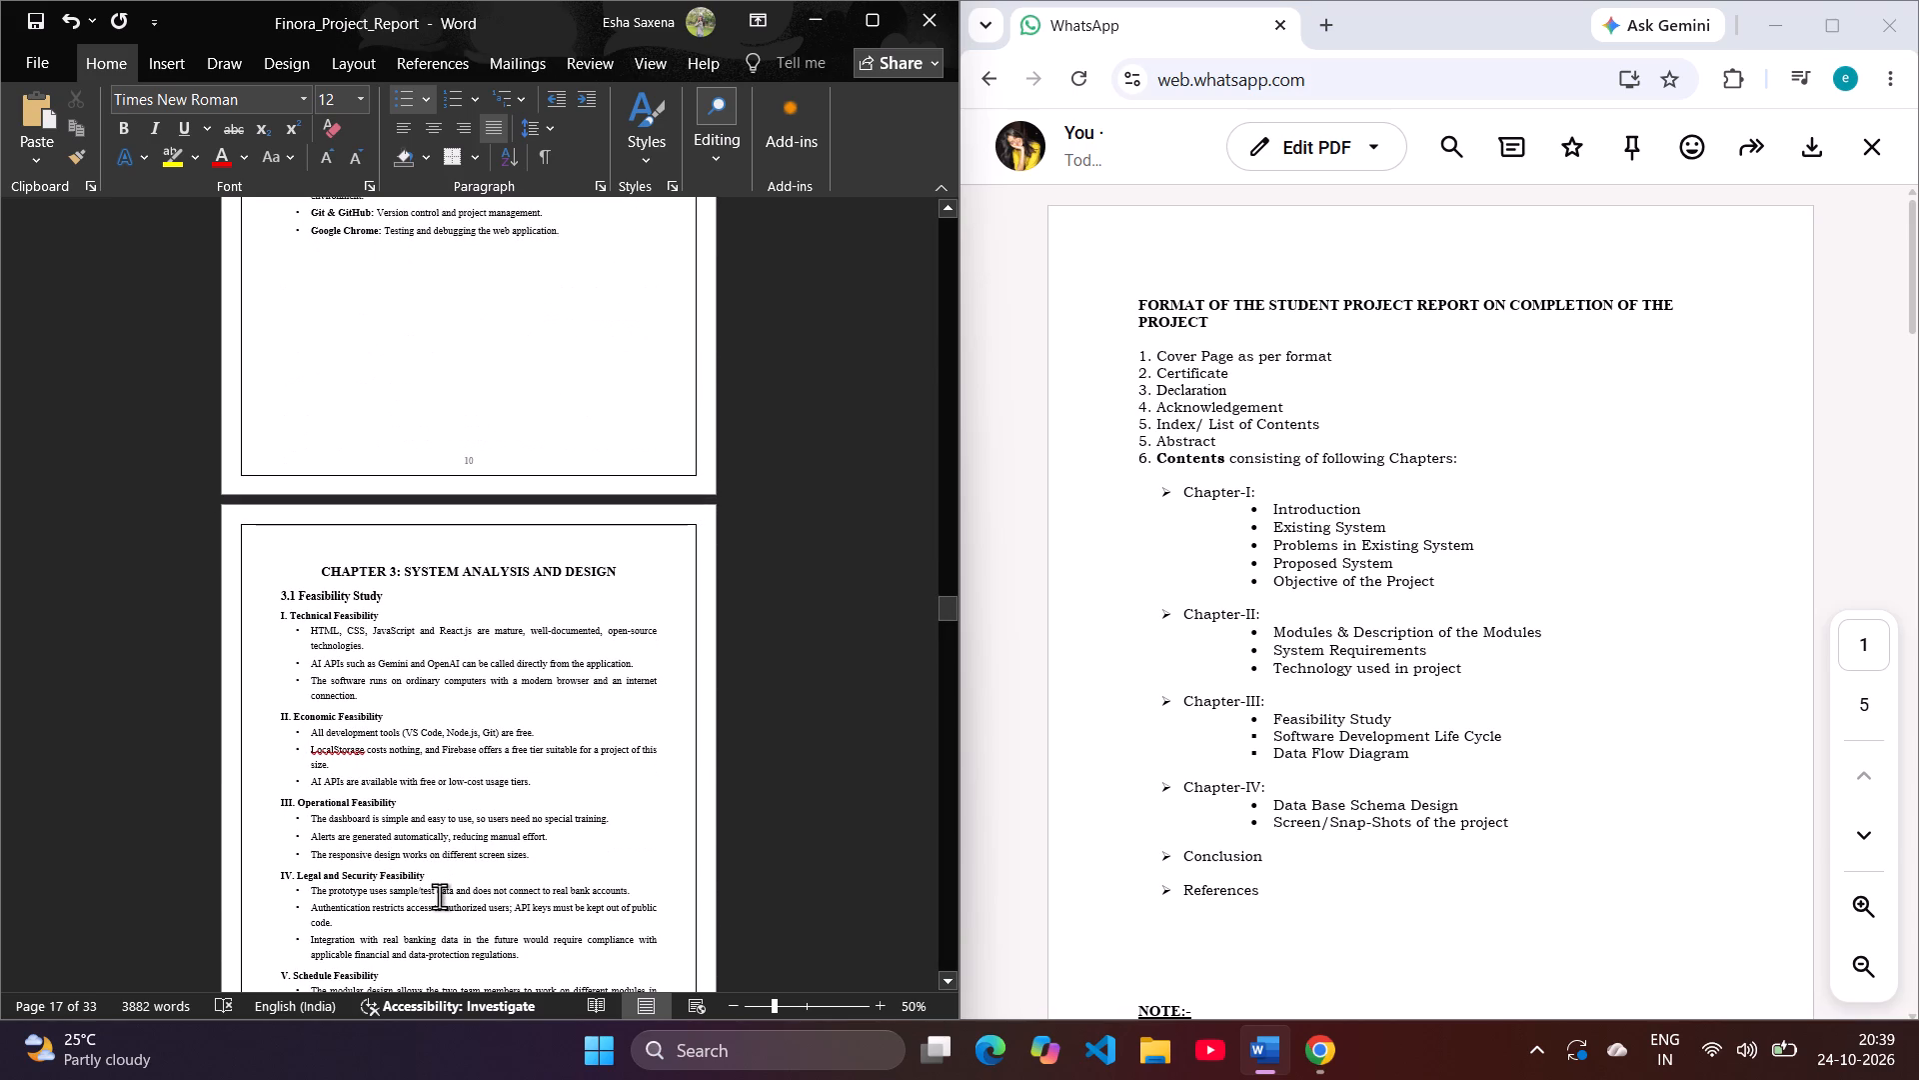
pyautogui.scroll(-2, 439, 896)
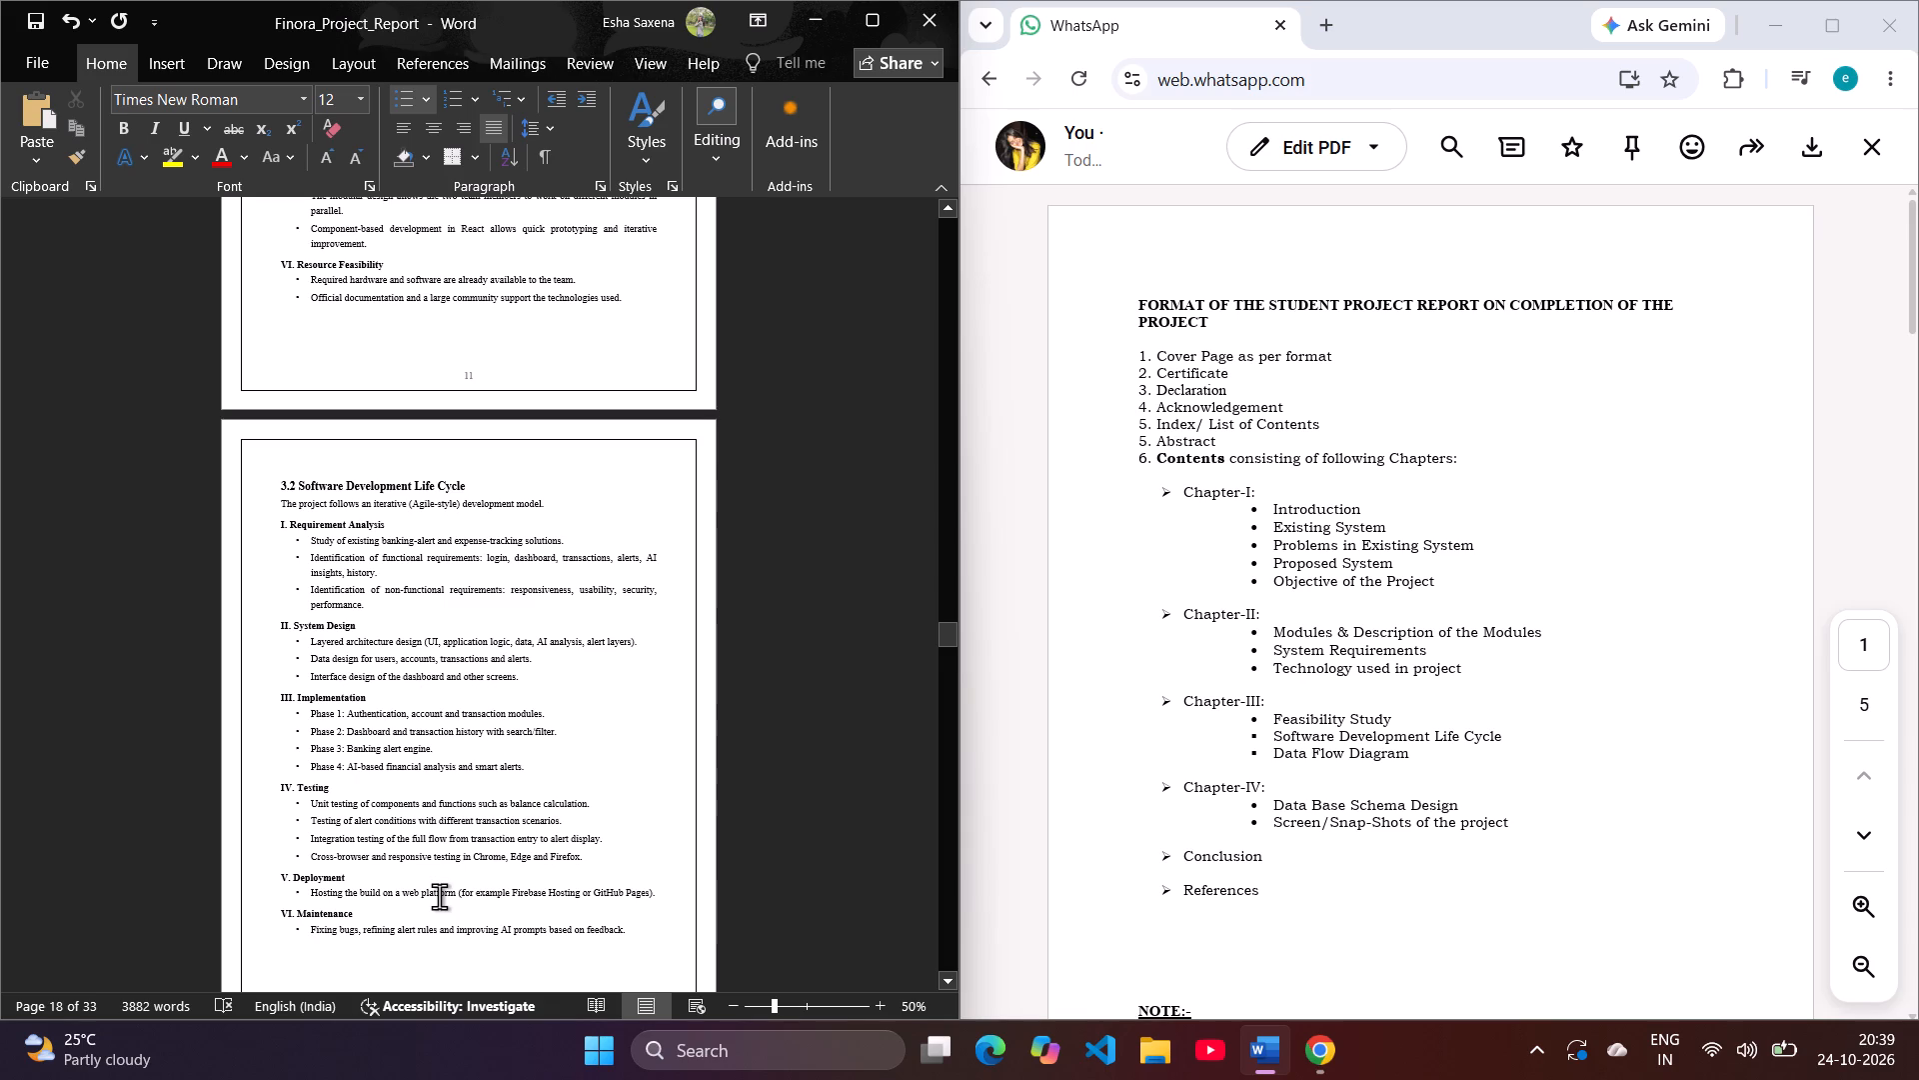
pyautogui.scroll(-2, 439, 896)
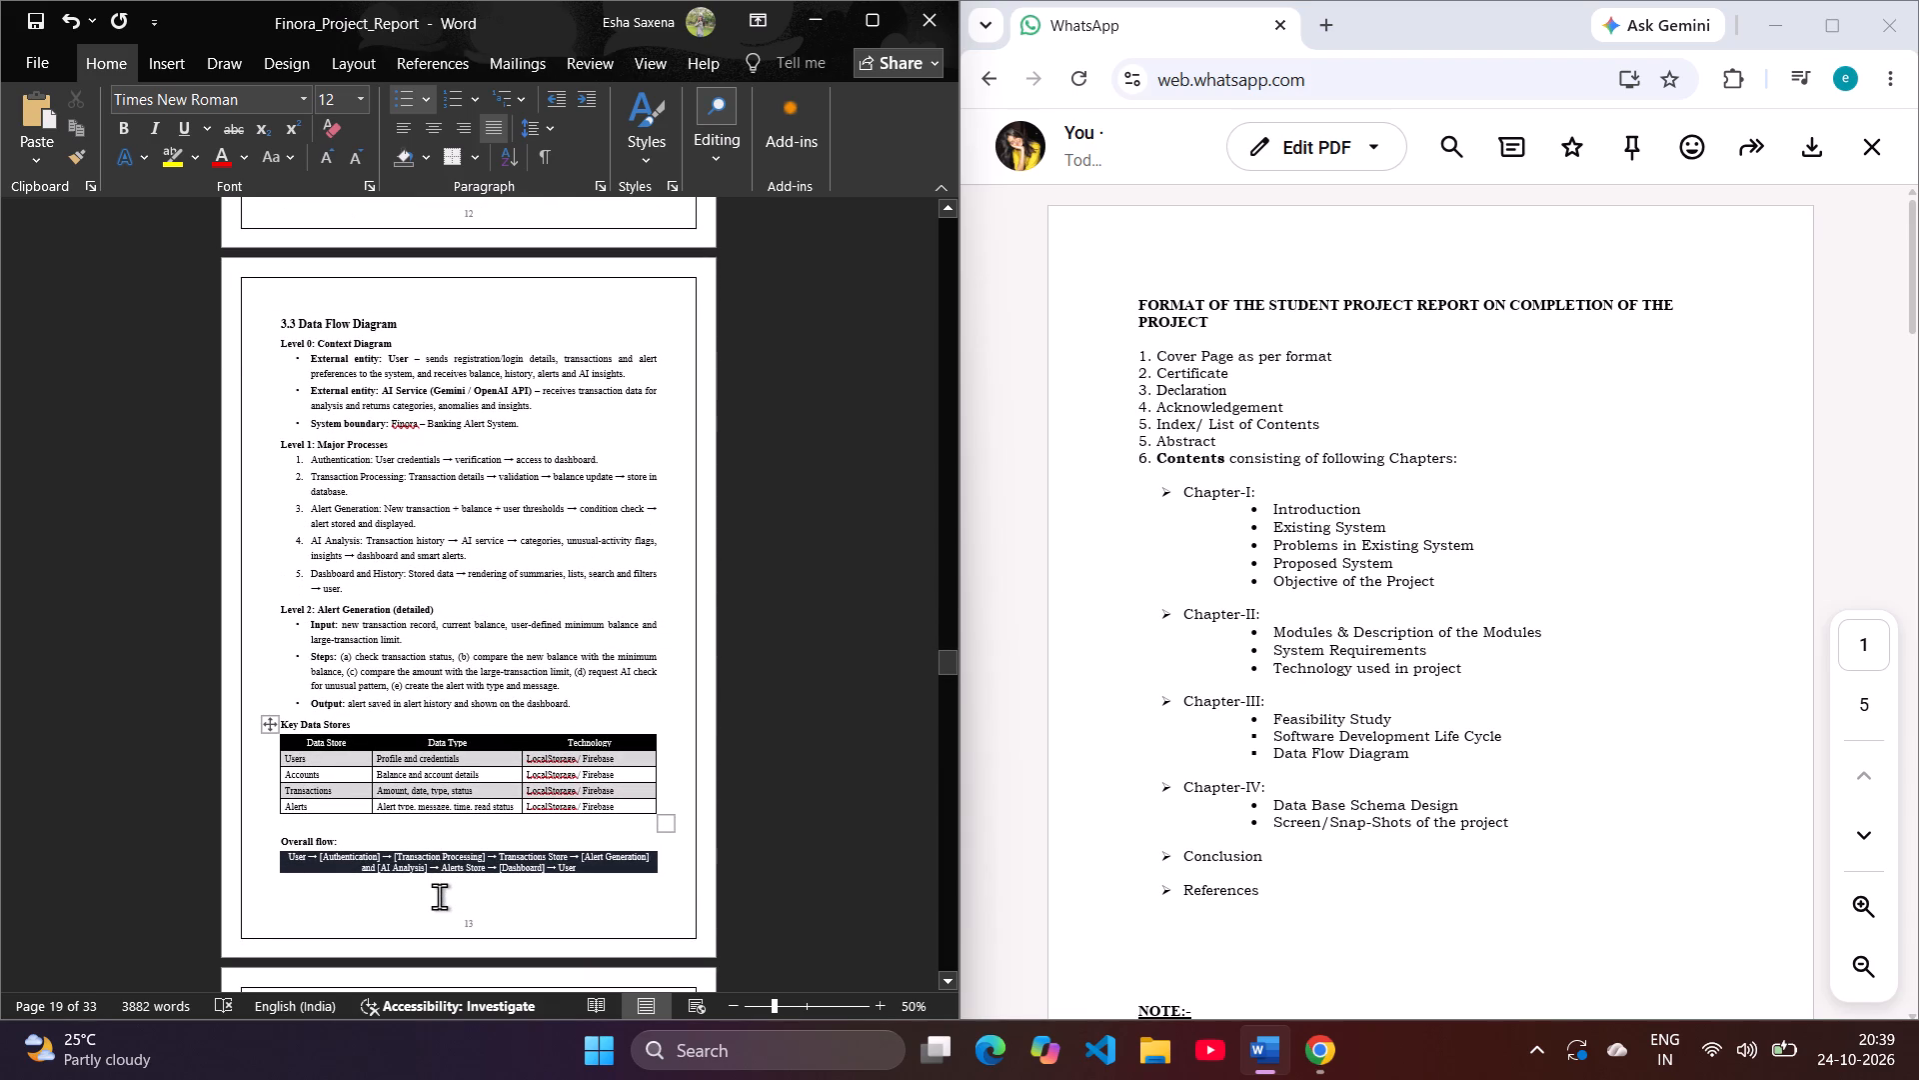
pyautogui.scroll(-2, 439, 896)
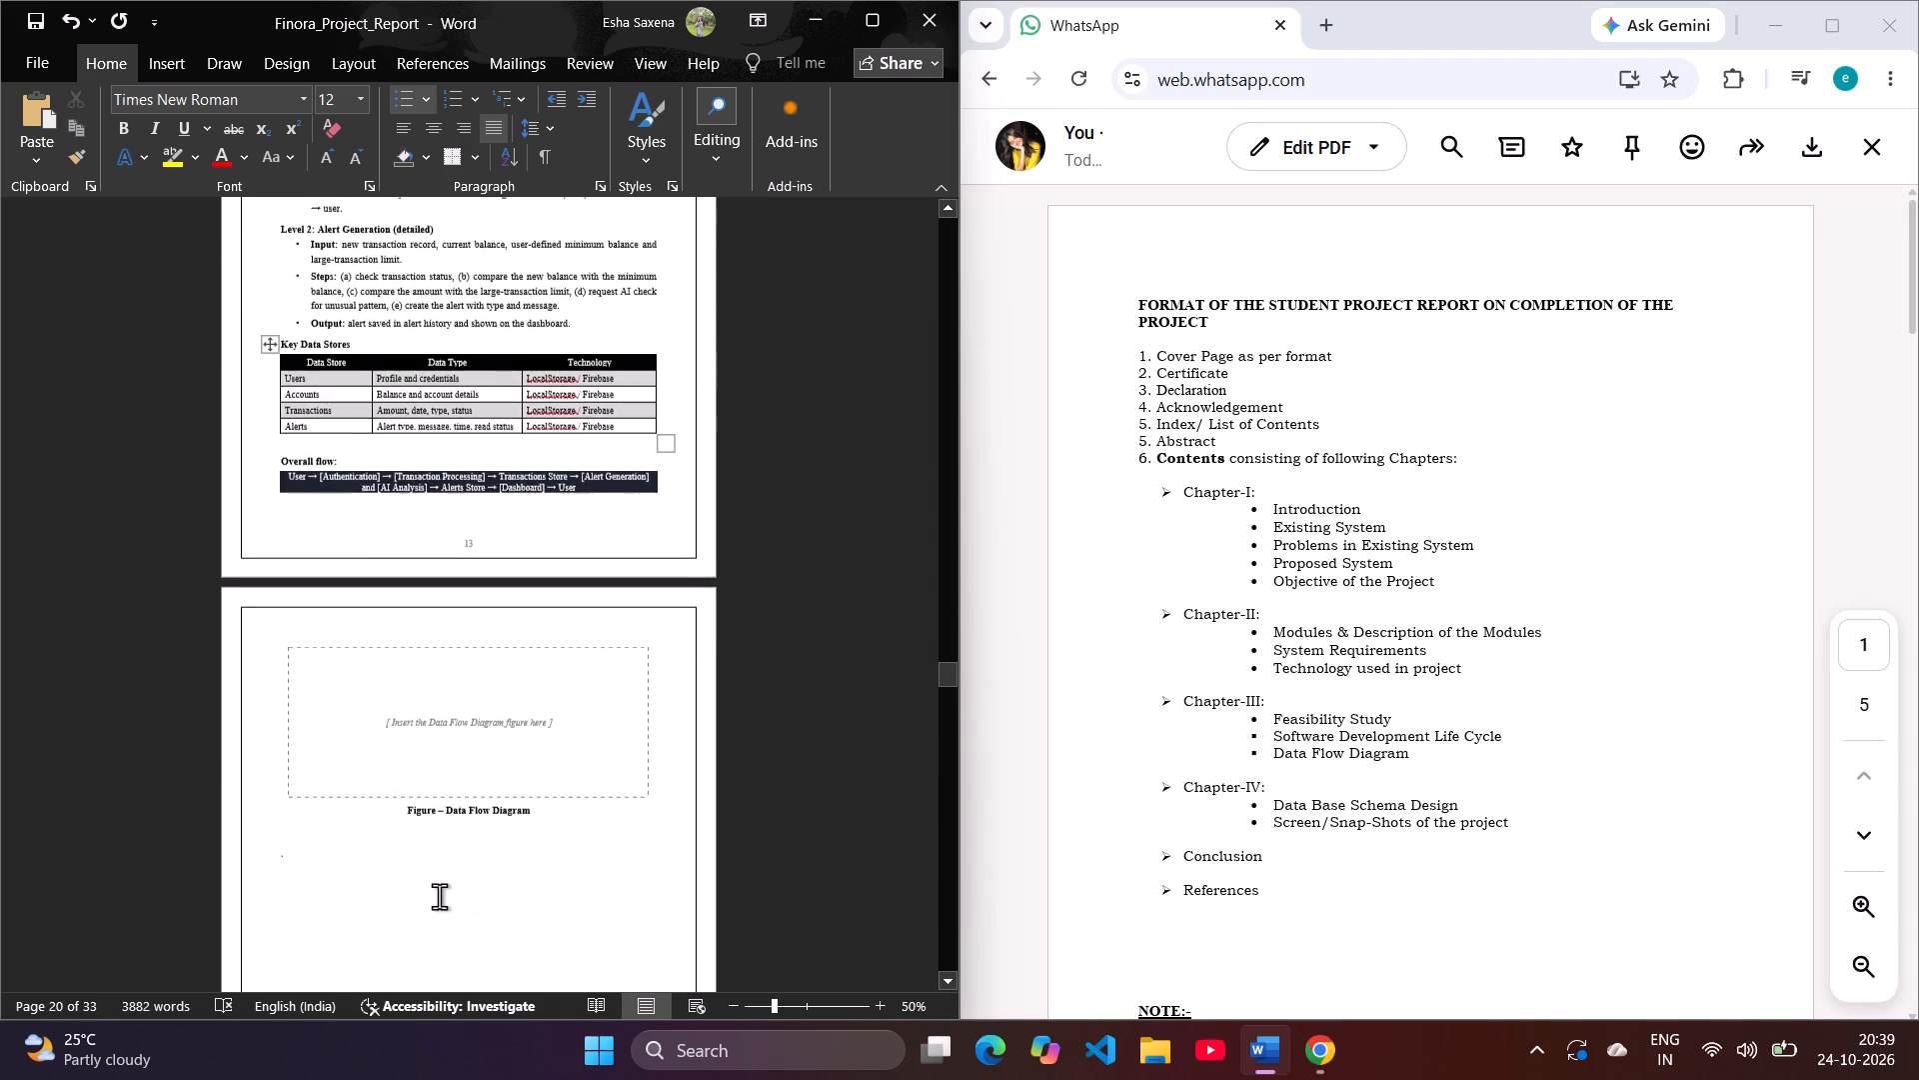
pyautogui.scroll(-2, 439, 896)
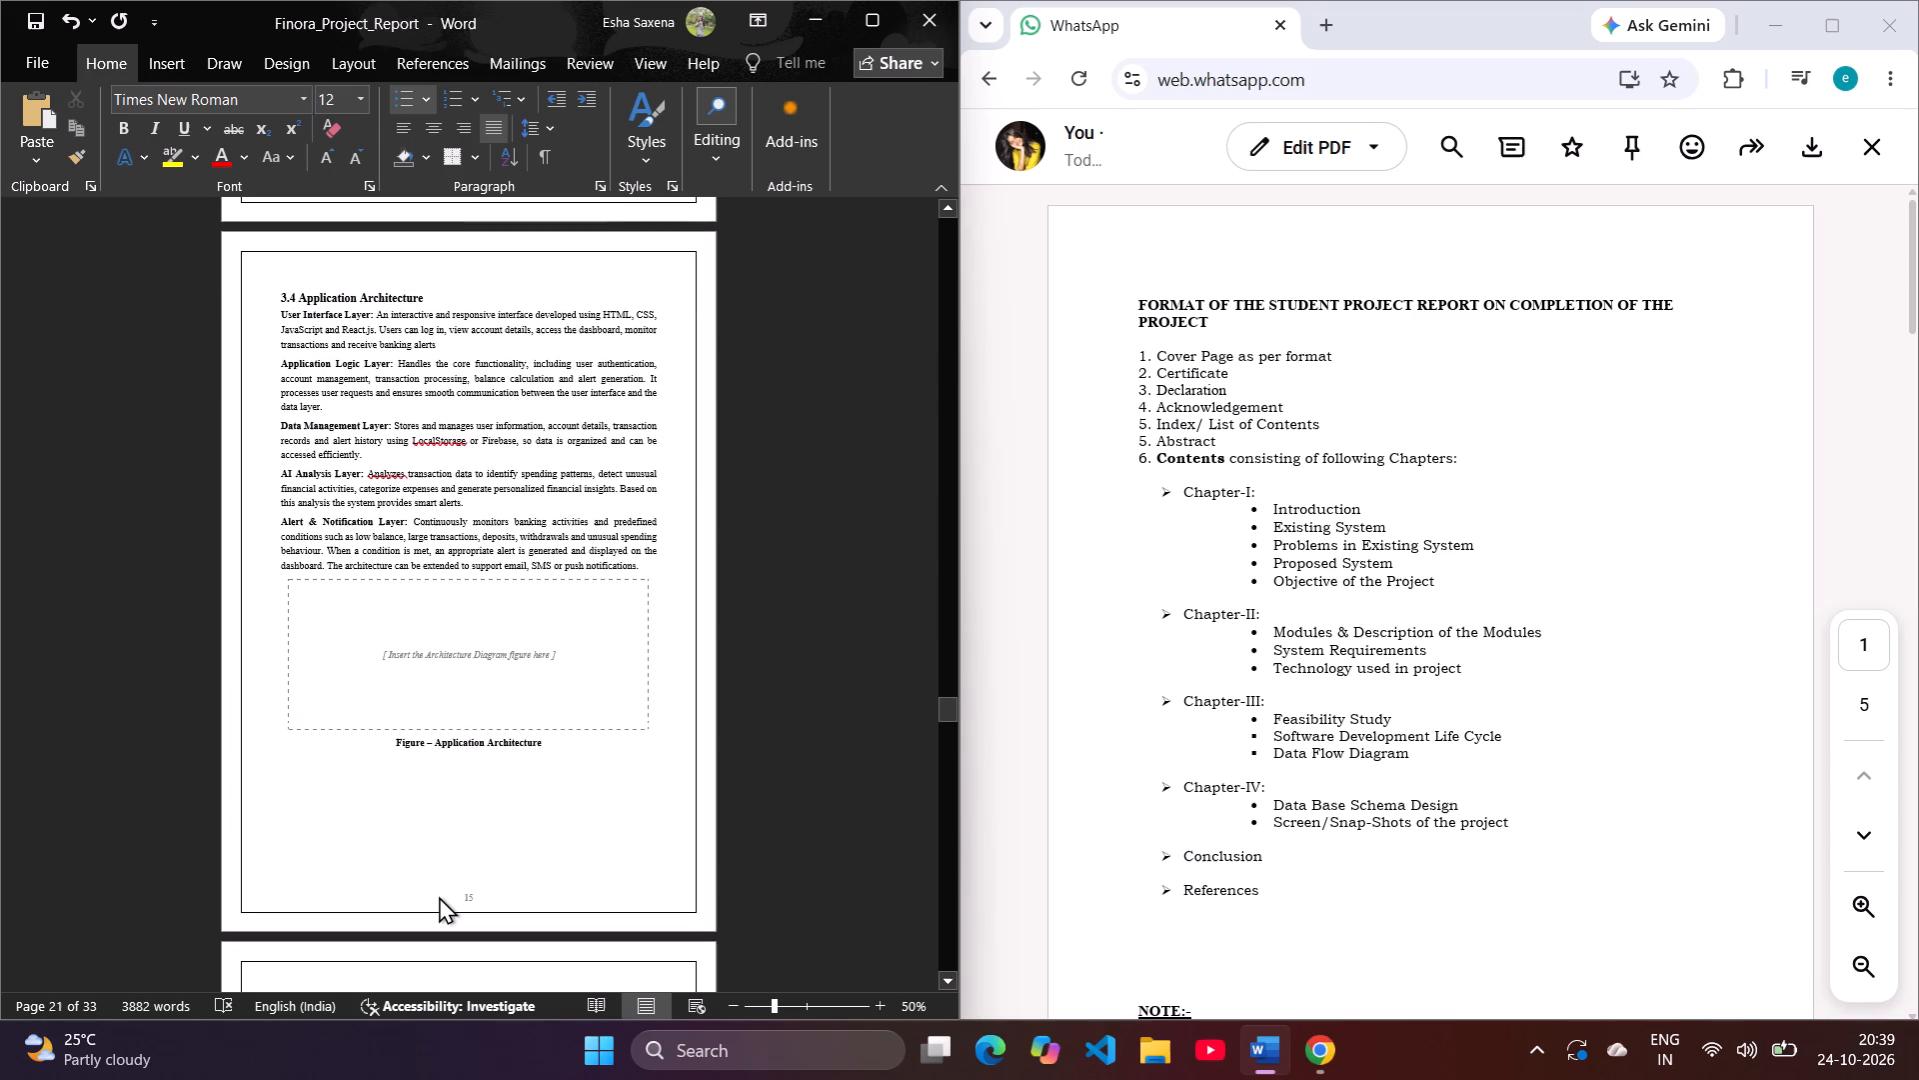
pyautogui.scroll(-1, 439, 896)
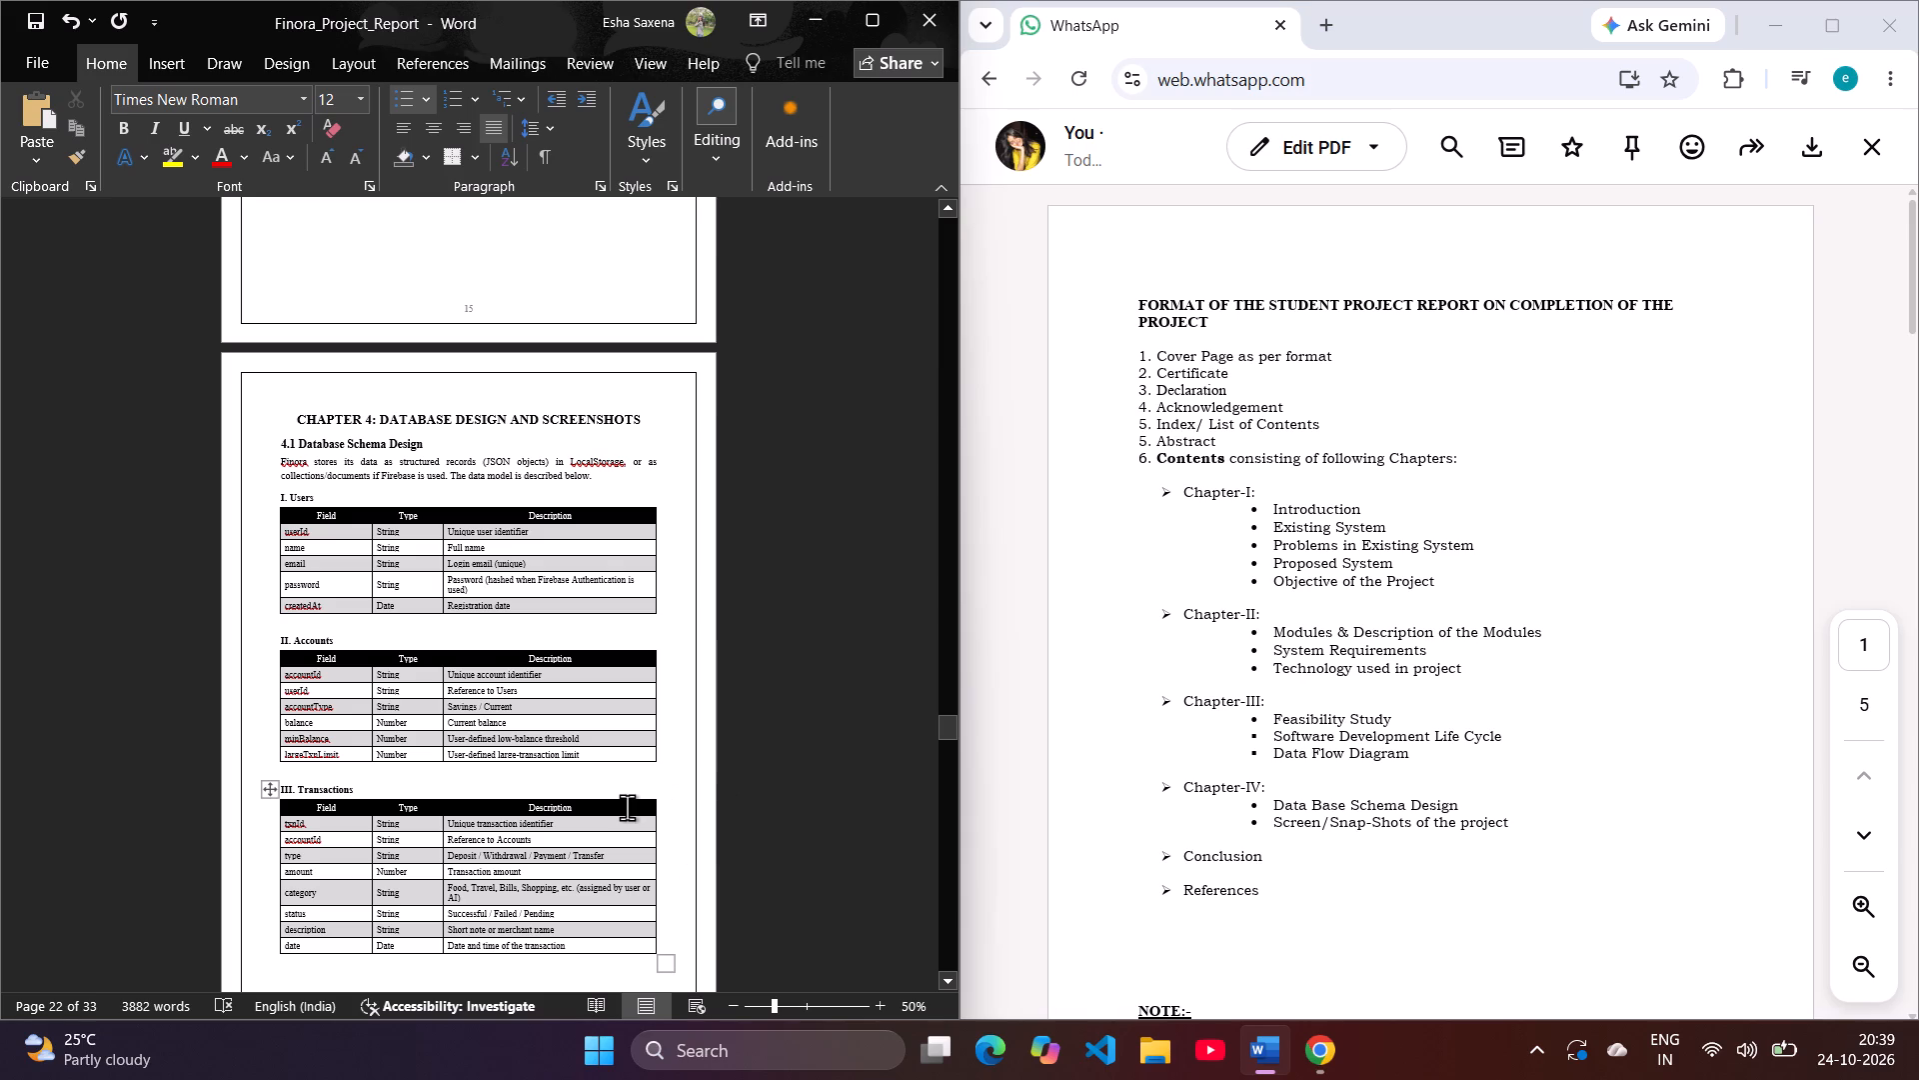
pyautogui.scroll(-1, 627, 807)
pyautogui.keyDown('ctrl'); pyautogui.scroll(-1, 627, 807); pyautogui.keyUp('ctrl')
pyautogui.keyDown('ctrl'); pyautogui.scroll(4, 627, 807); pyautogui.keyUp('ctrl')
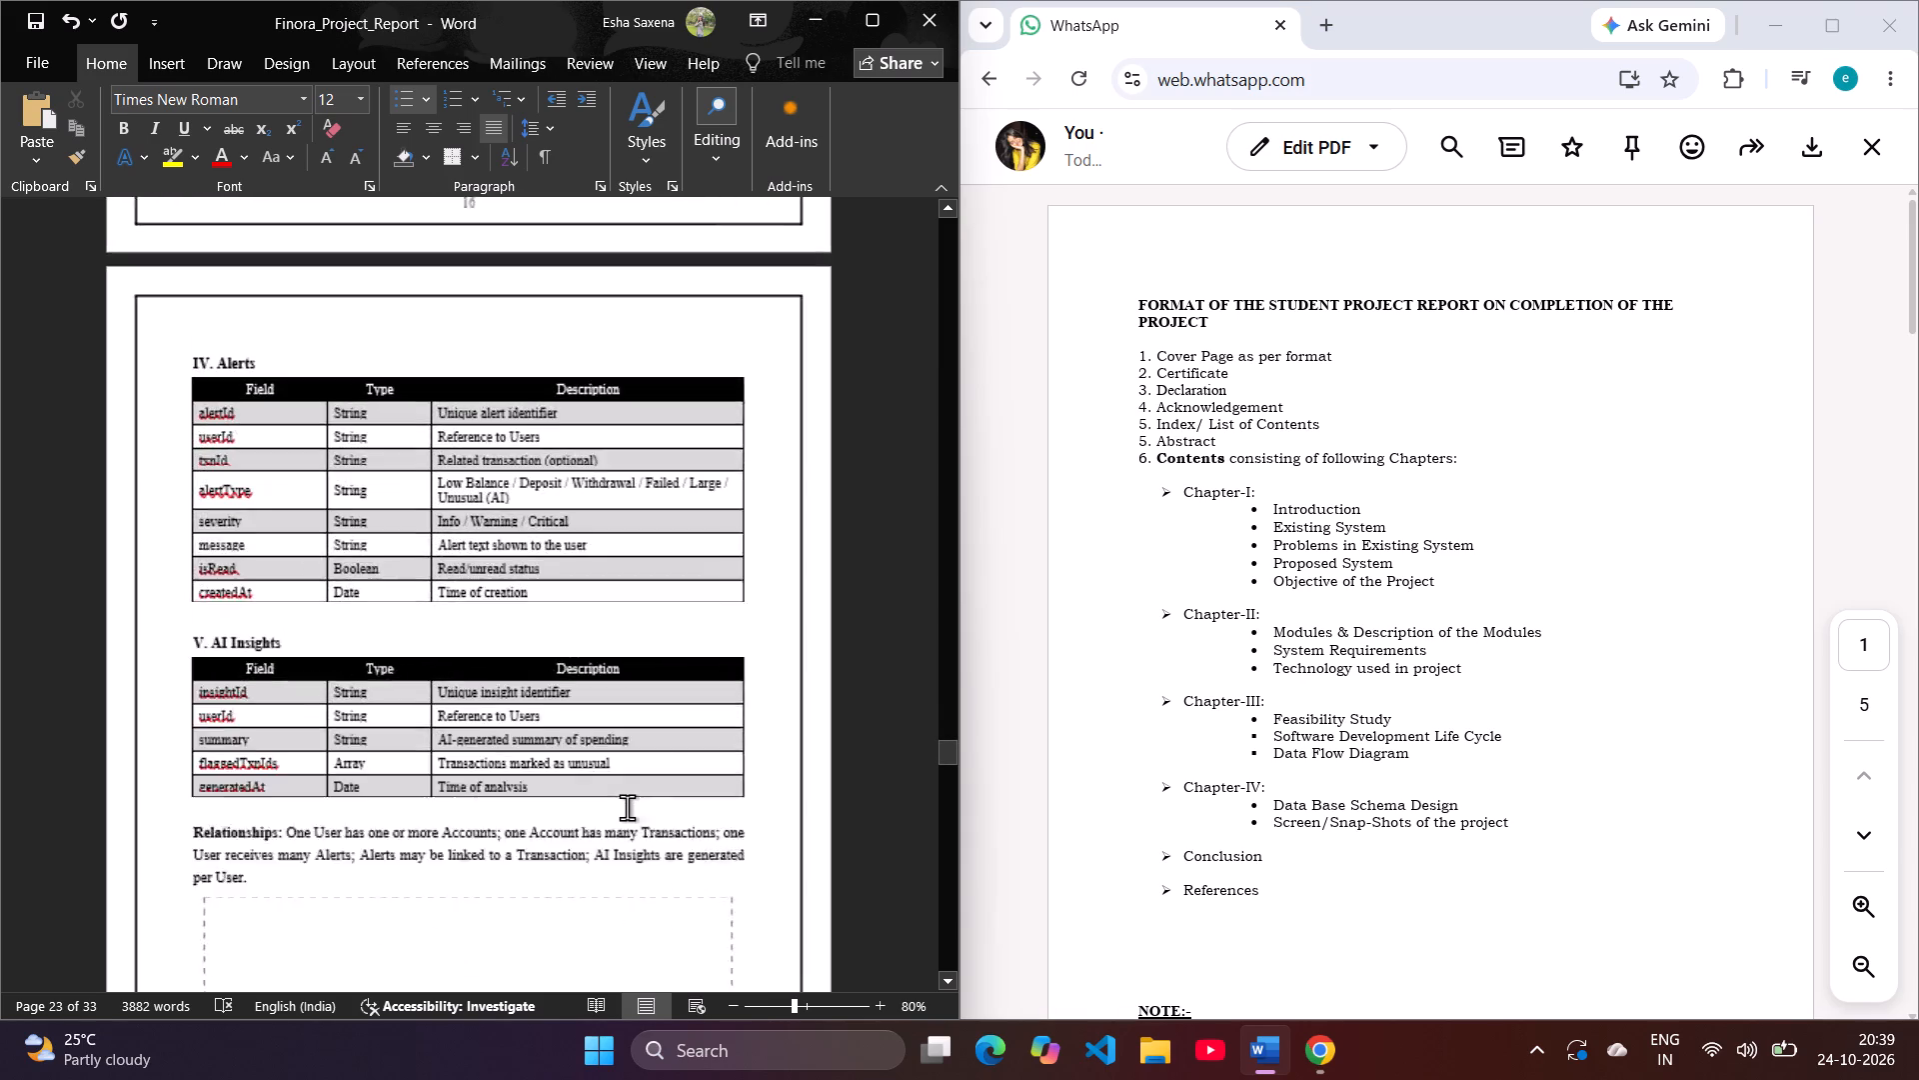
pyautogui.scroll(-1, 627, 807)
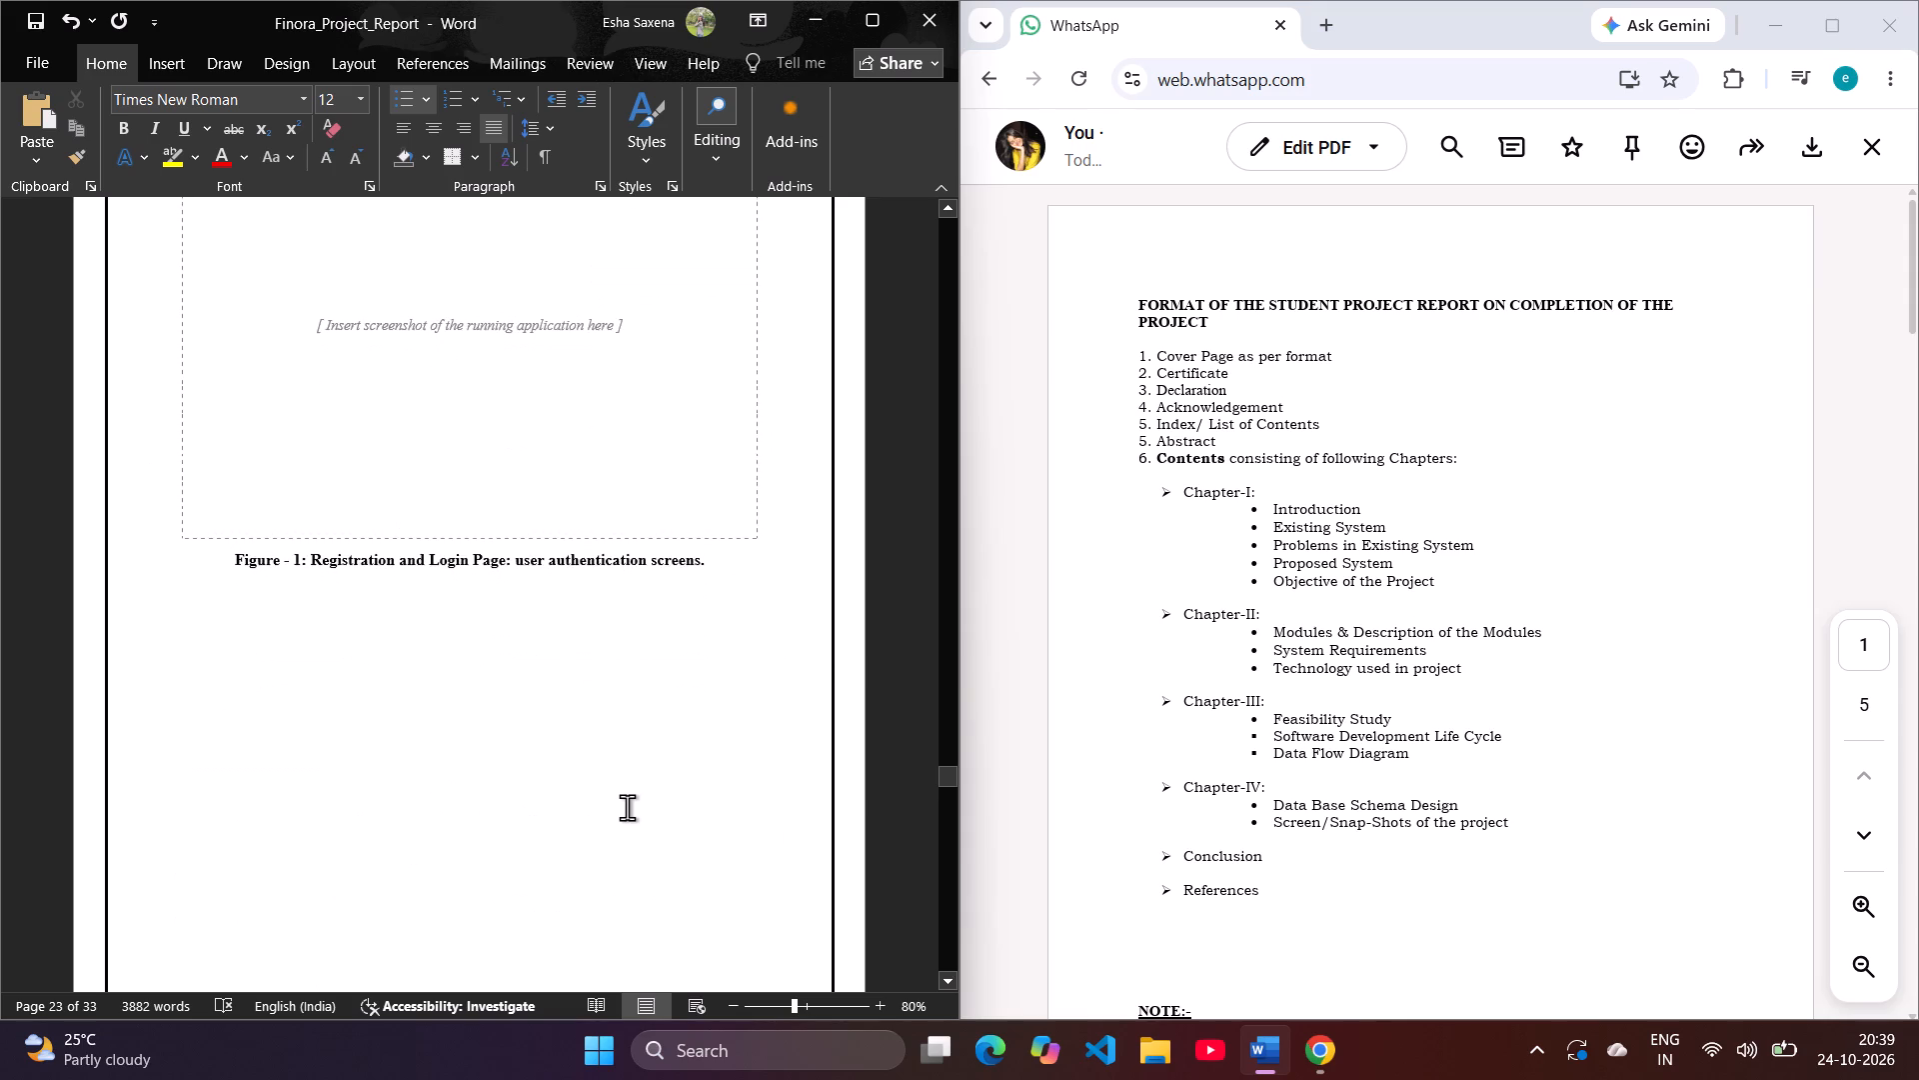
pyautogui.scroll(-3, 627, 807)
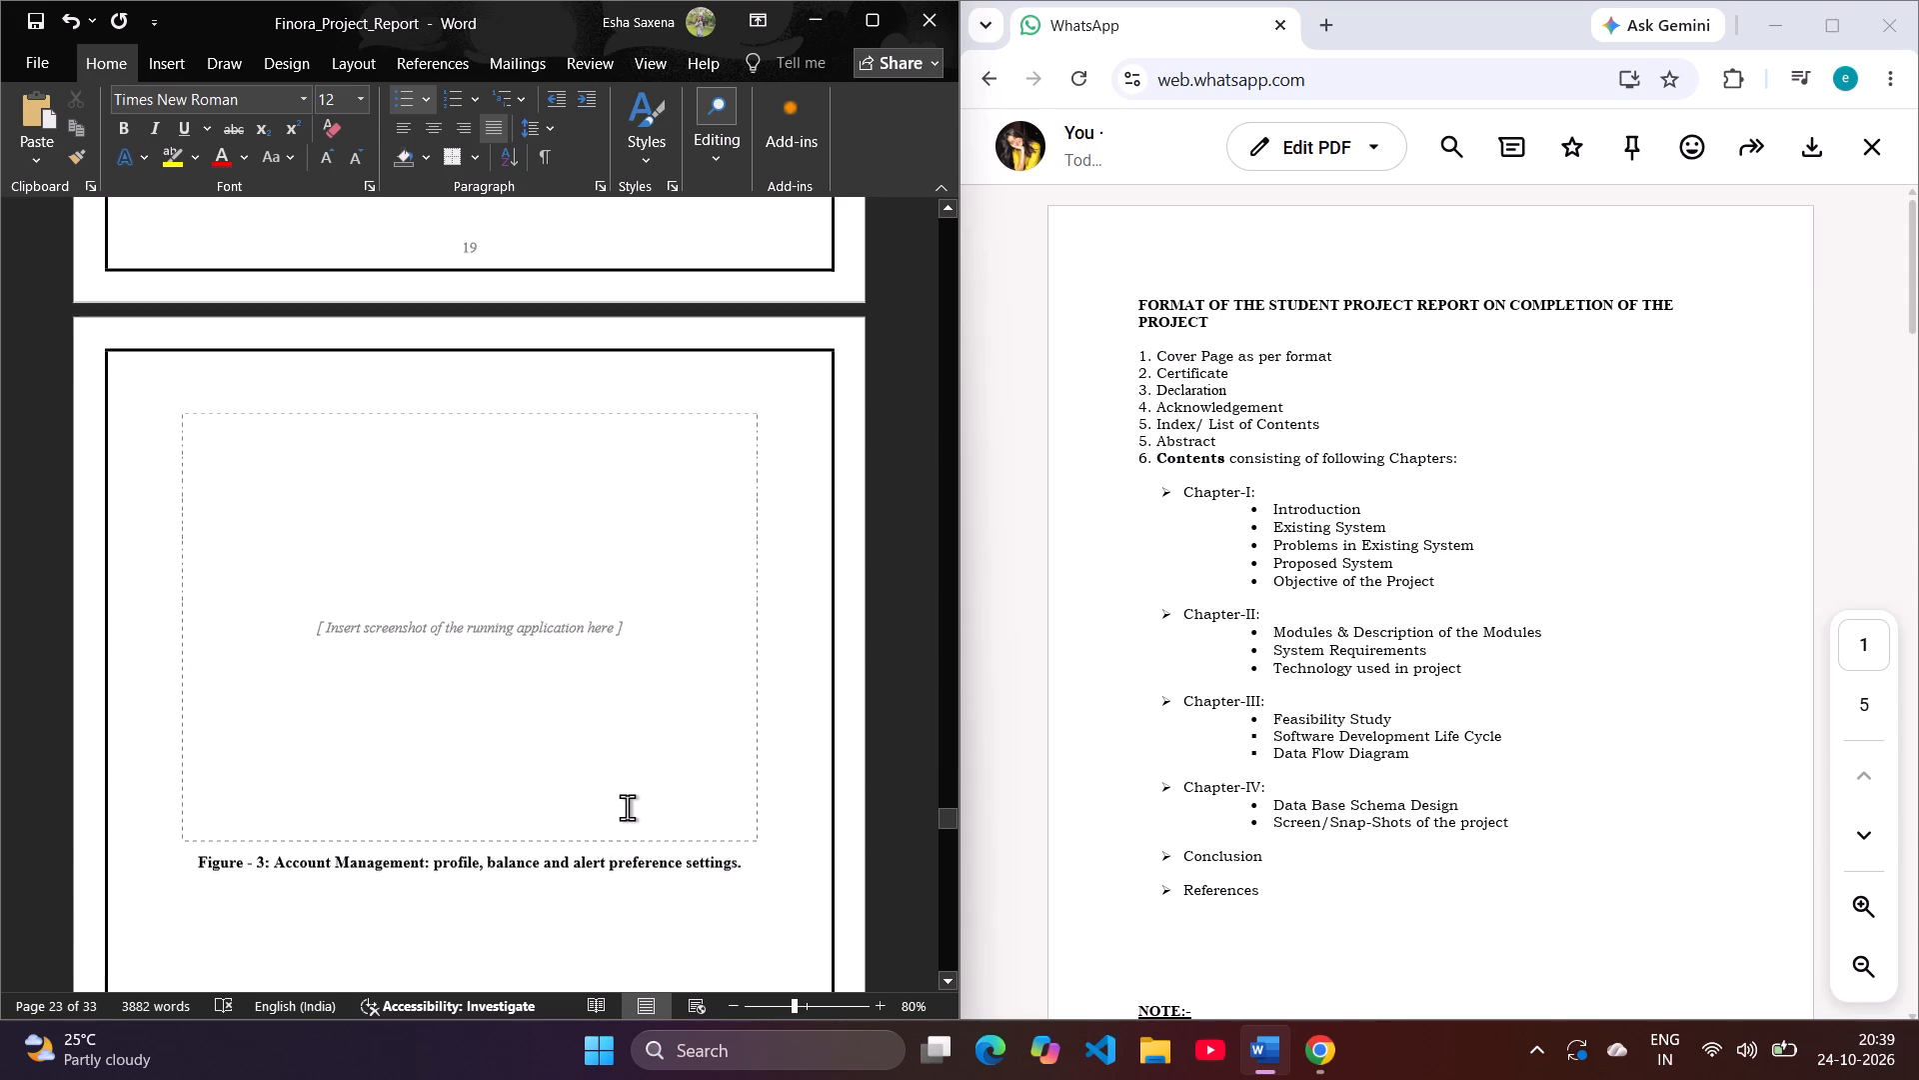
pyautogui.scroll(-3, 627, 807)
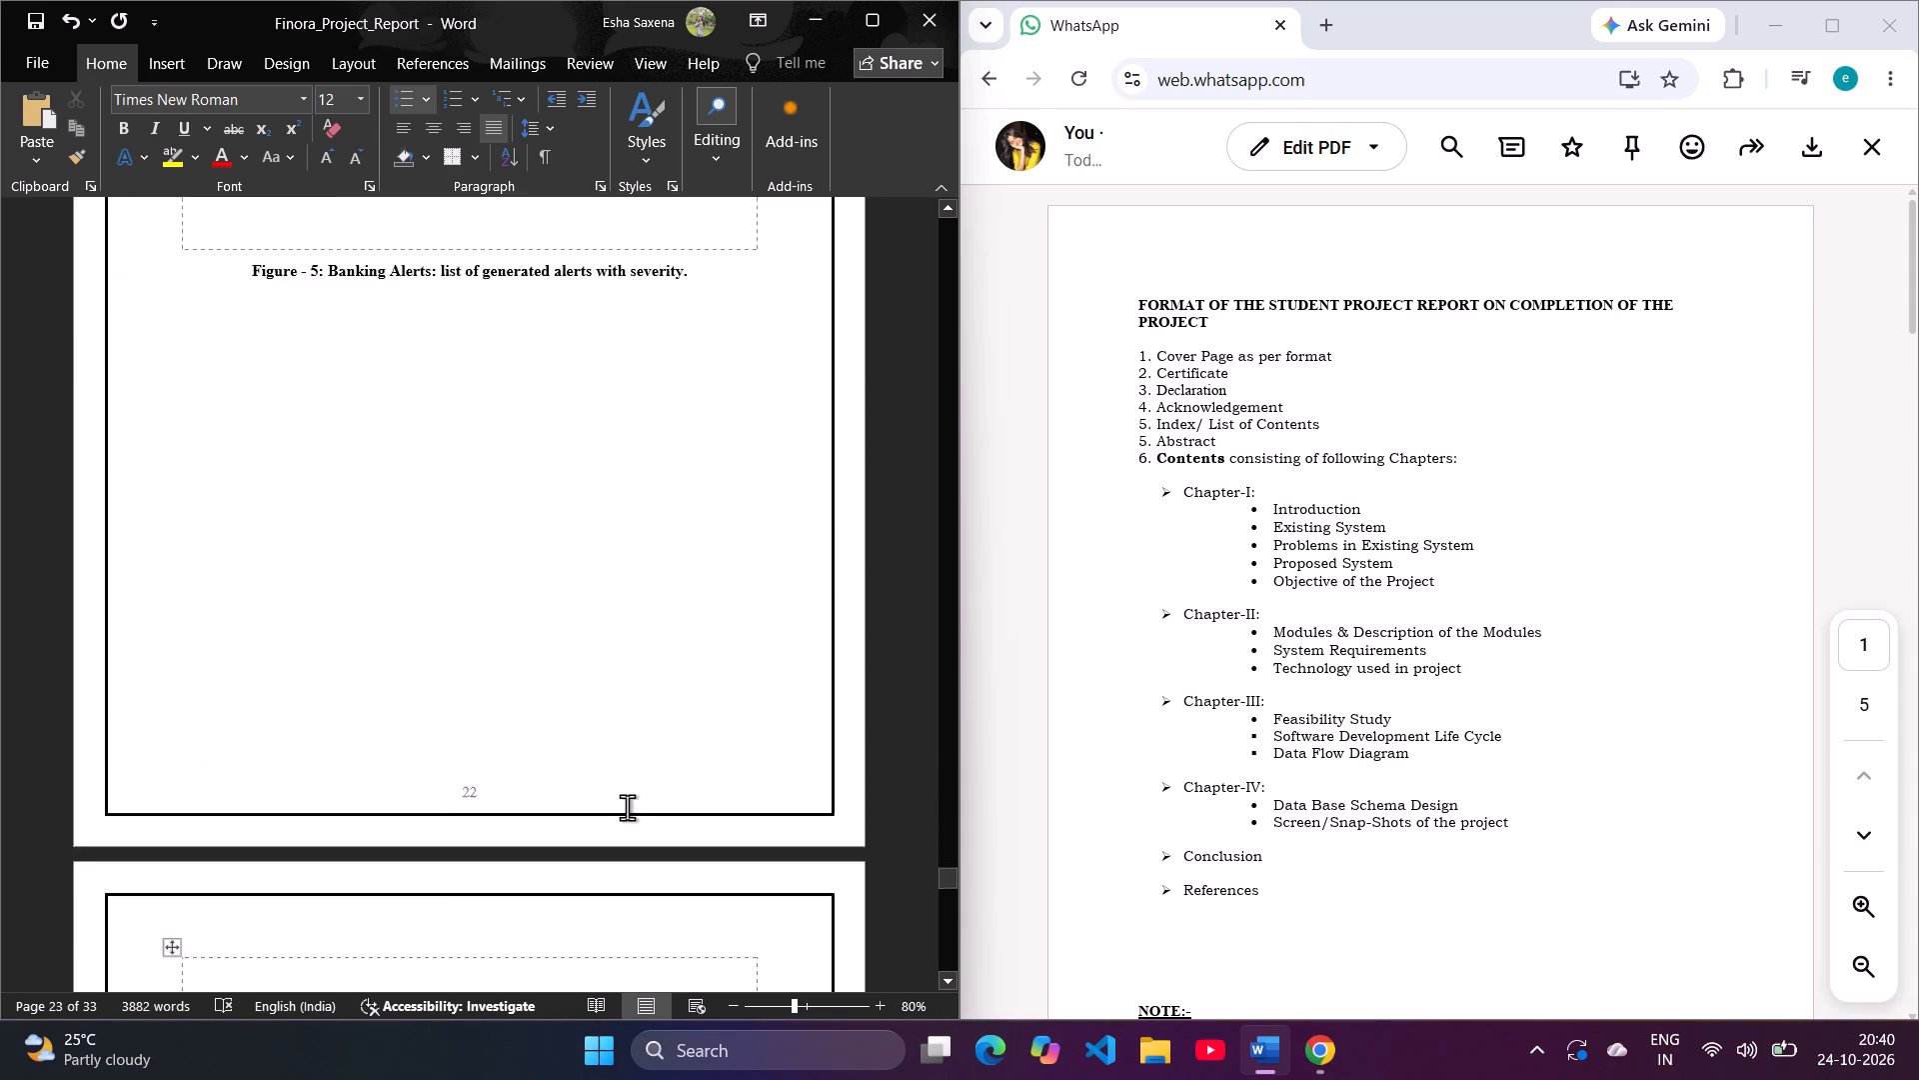